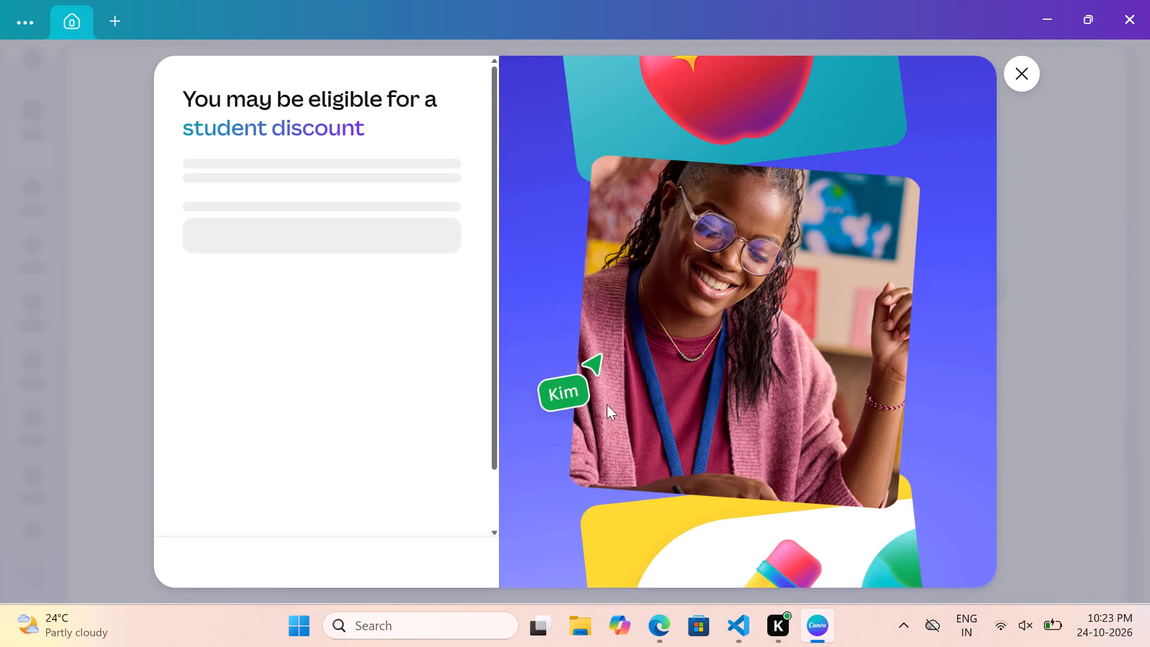
Dismiss the student discount offer and create a new blank whiteboard design.
left_click(1025, 77)
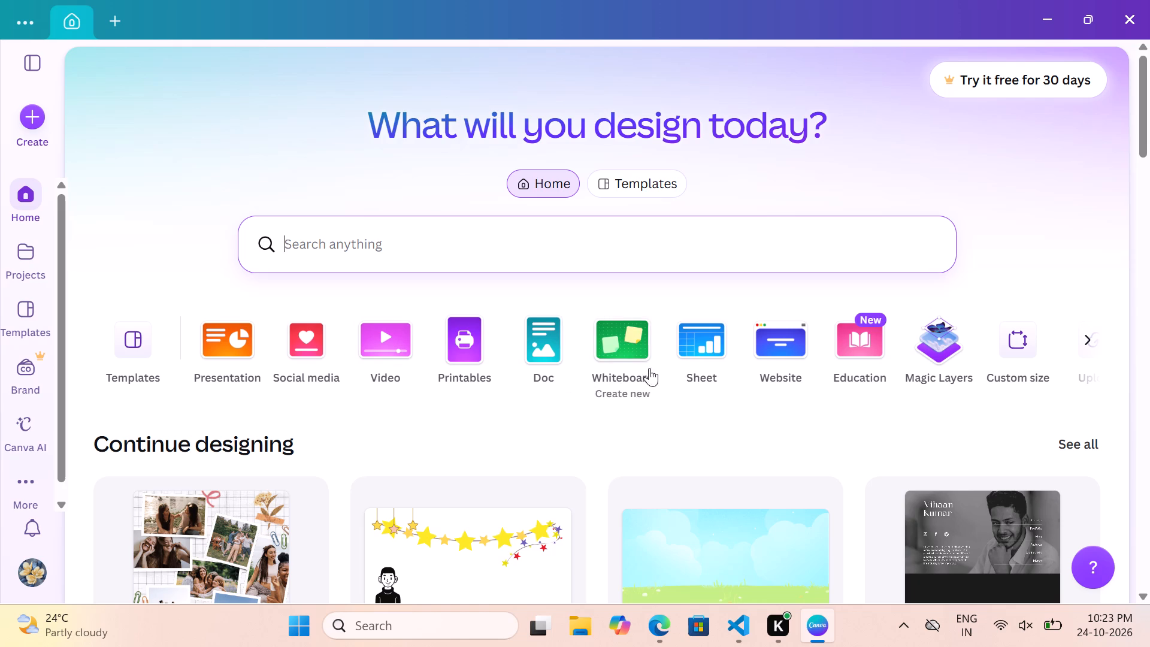
left_click(631, 348)
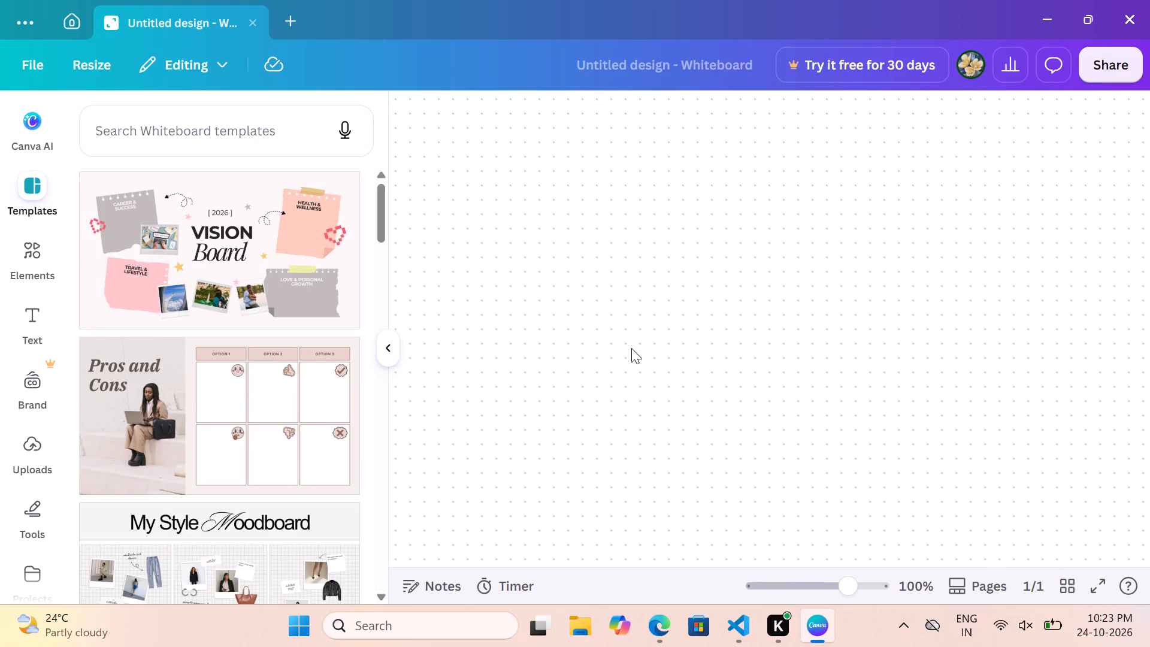
Add the Pink Gray Modern Vision Board template to the whiteboard.
left_click(204, 264)
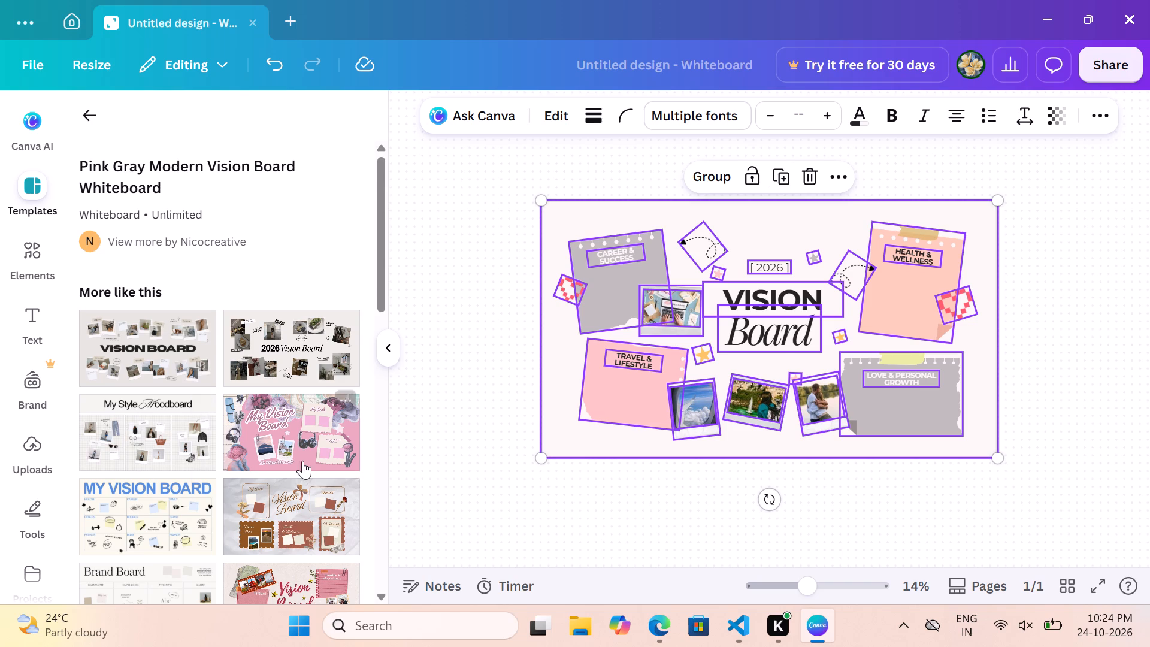
Browse the similar templates and add the Beige Green Scrapbook Decorative Vision Board to the whiteboard.
scroll(210, 452, "down", 2)
scroll(210, 452, "up", 1)
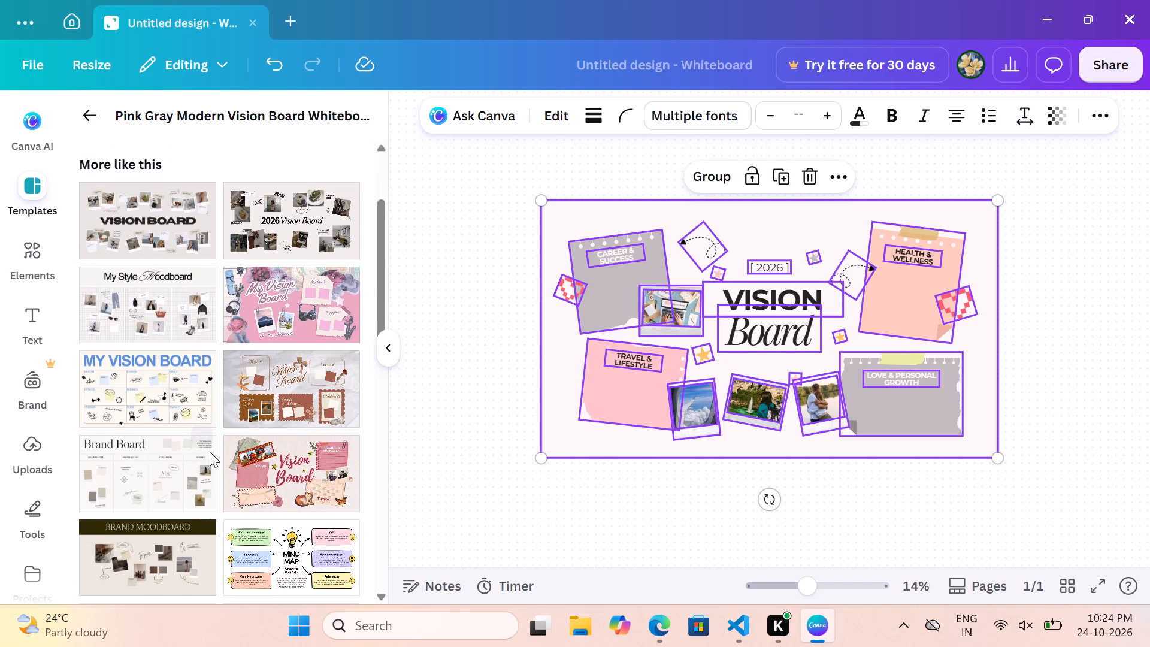
scroll(210, 452, "down", 3)
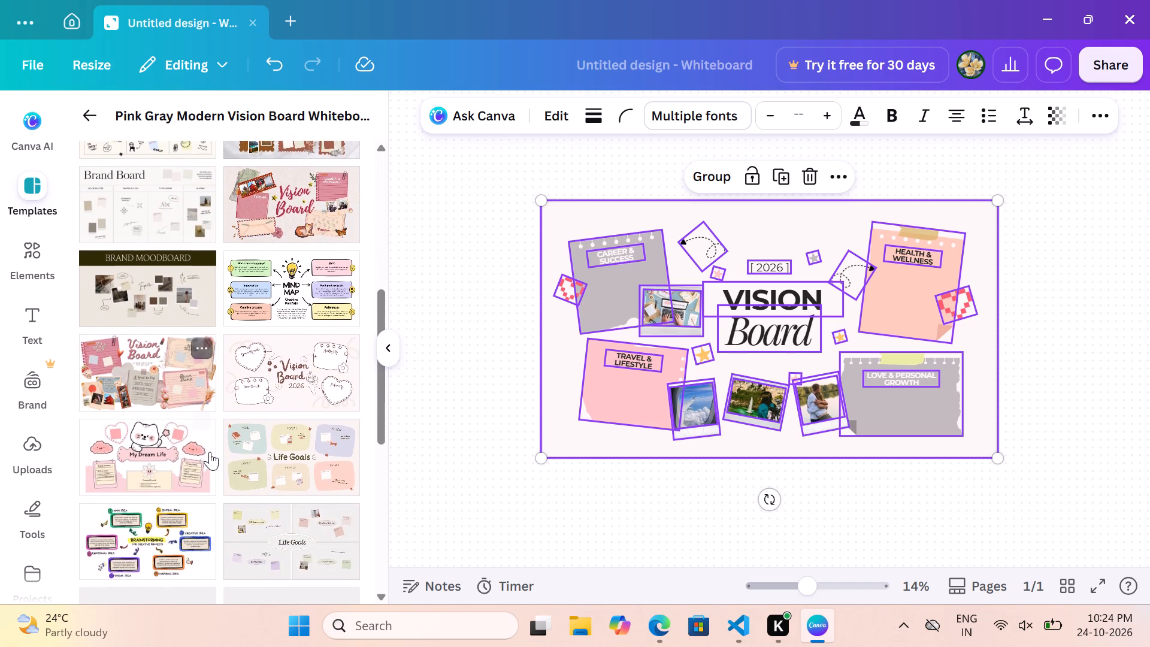
scroll(210, 452, "down", 3)
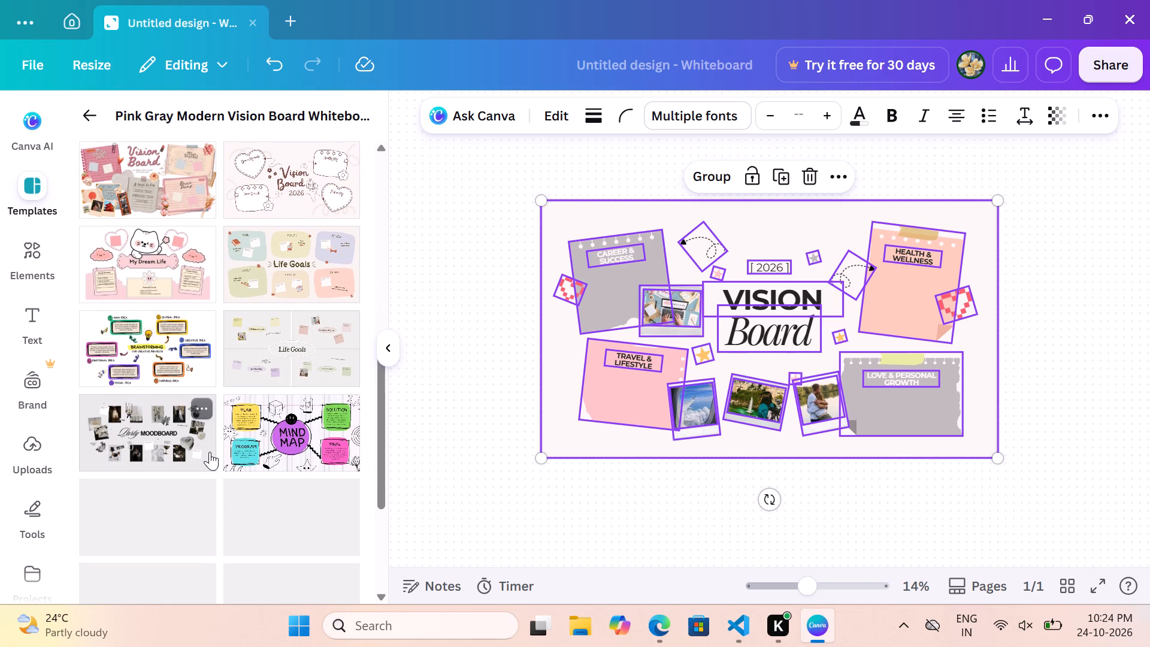
scroll(210, 452, "down", 3)
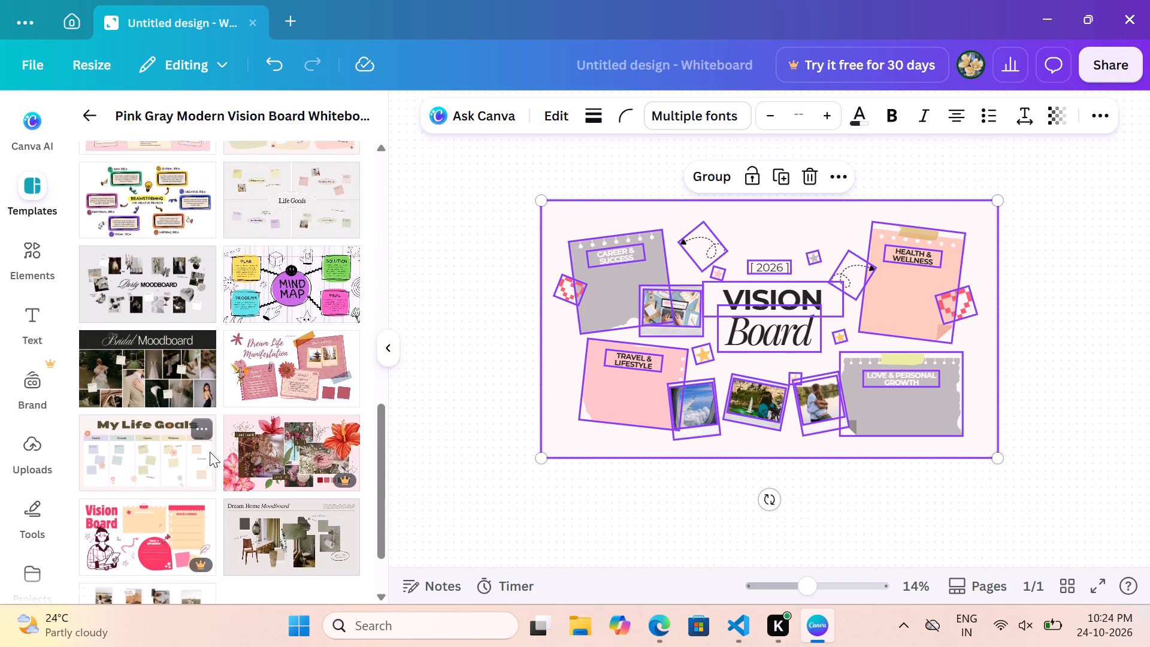
scroll(210, 452, "down", 1)
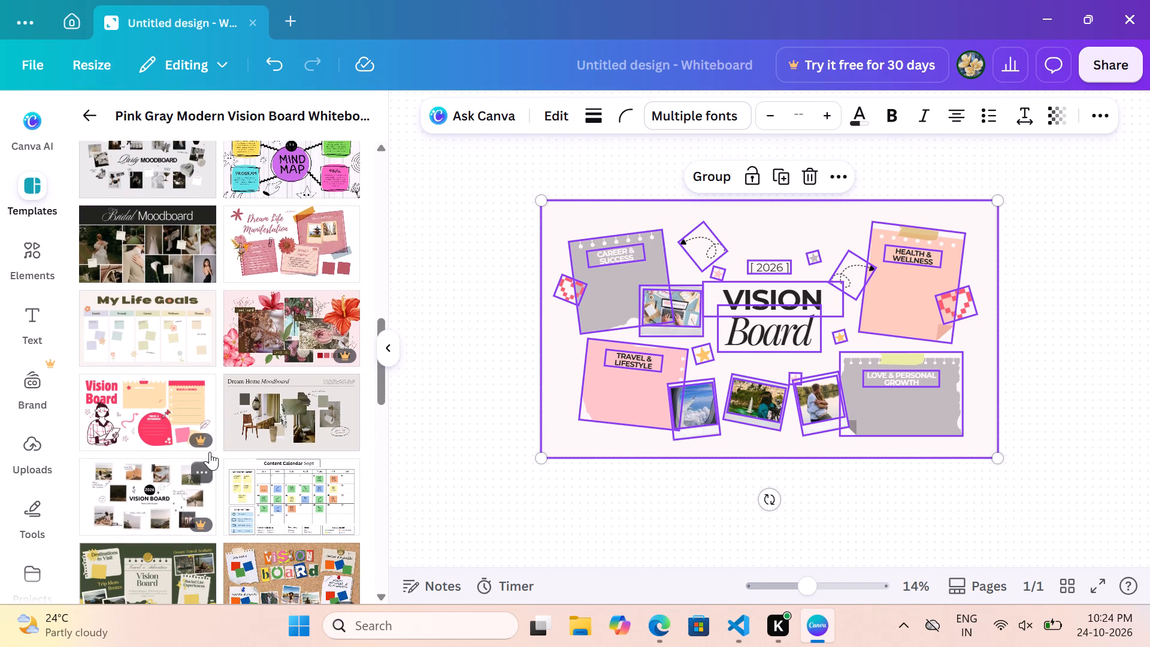
scroll(210, 452, "down", 6)
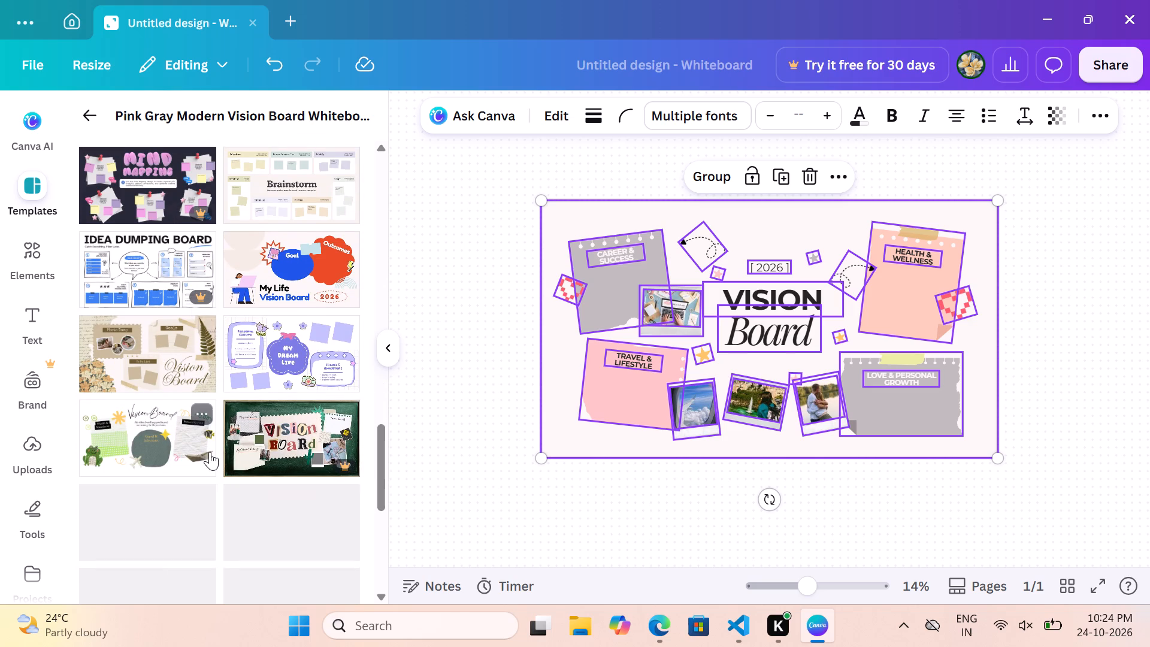
left_click(158, 373)
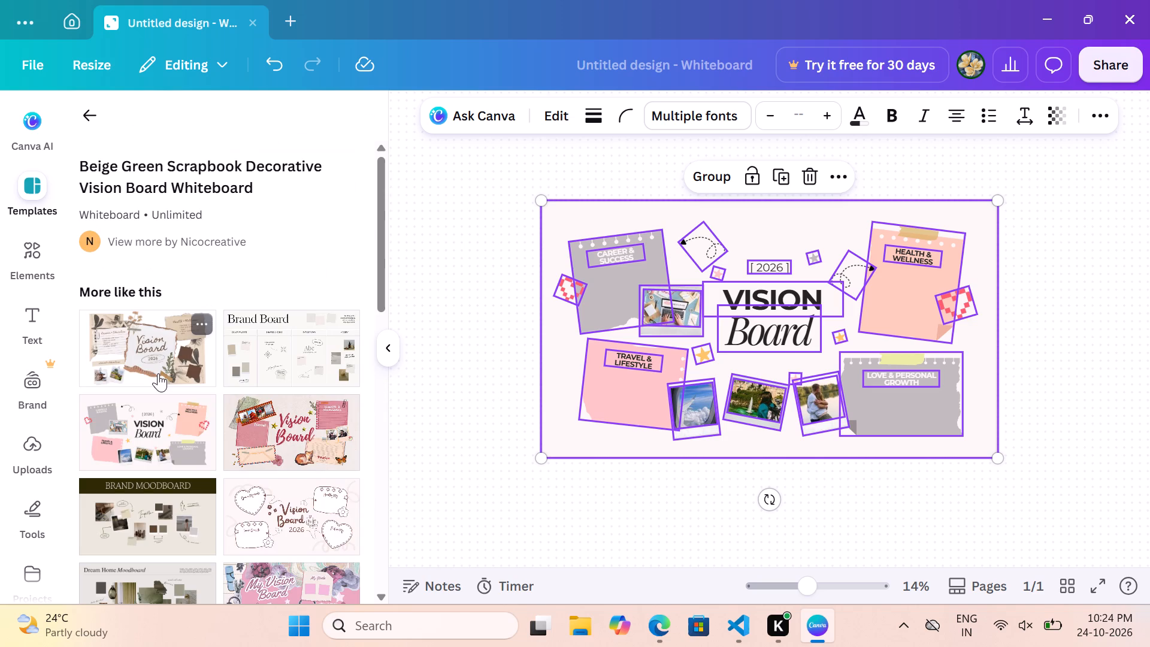
Find the Brown Gray Modern Vision Board among the similar templates and add it to the whiteboard.
scroll(180, 440, "down", 2)
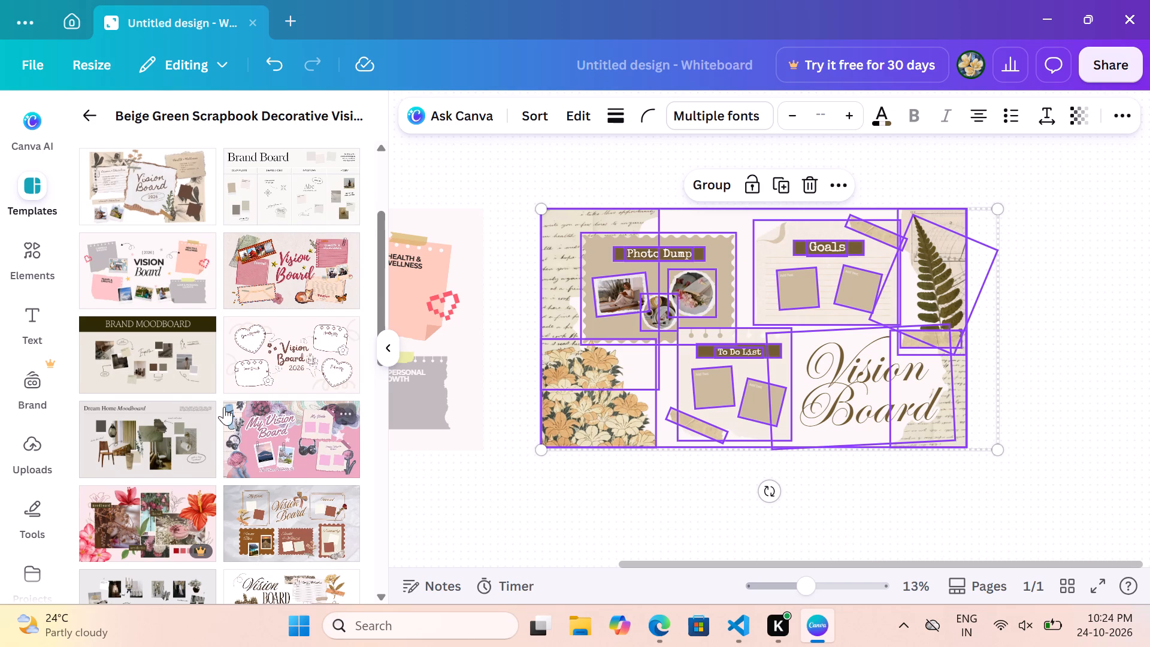
scroll(224, 407, "down", 1)
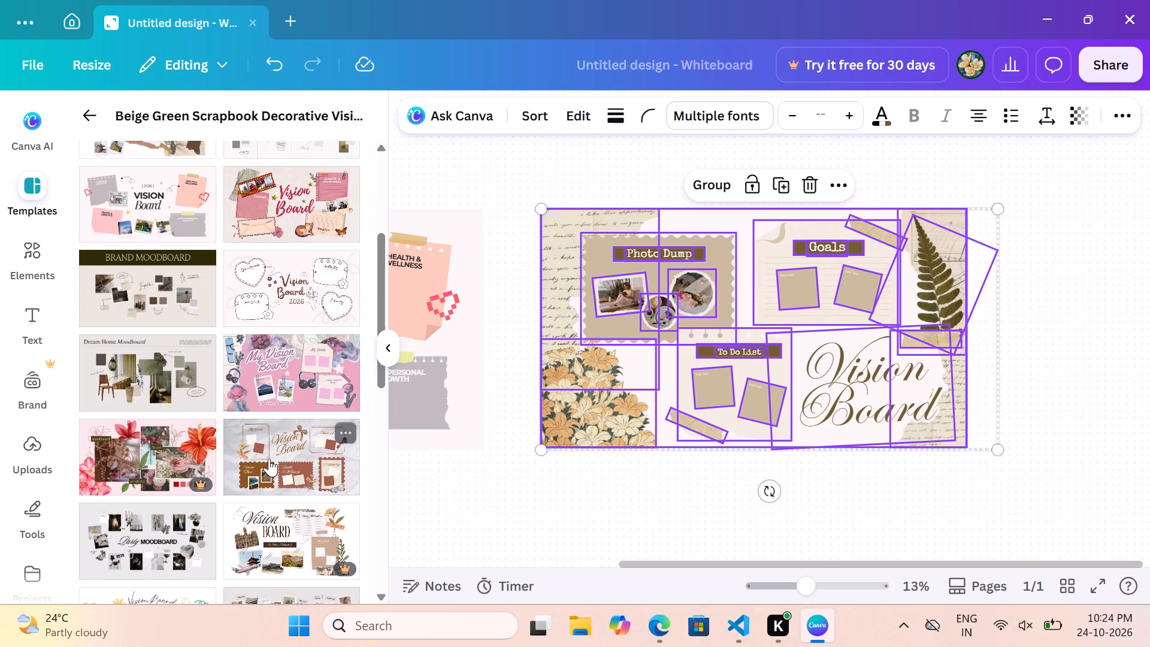
left_click(269, 458)
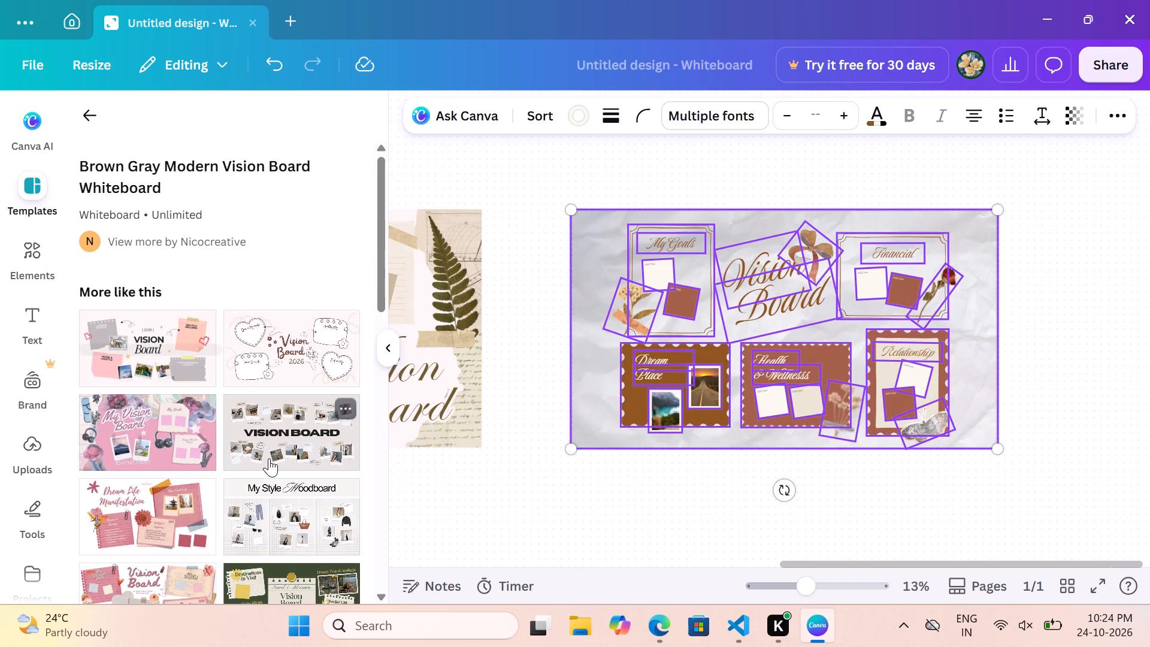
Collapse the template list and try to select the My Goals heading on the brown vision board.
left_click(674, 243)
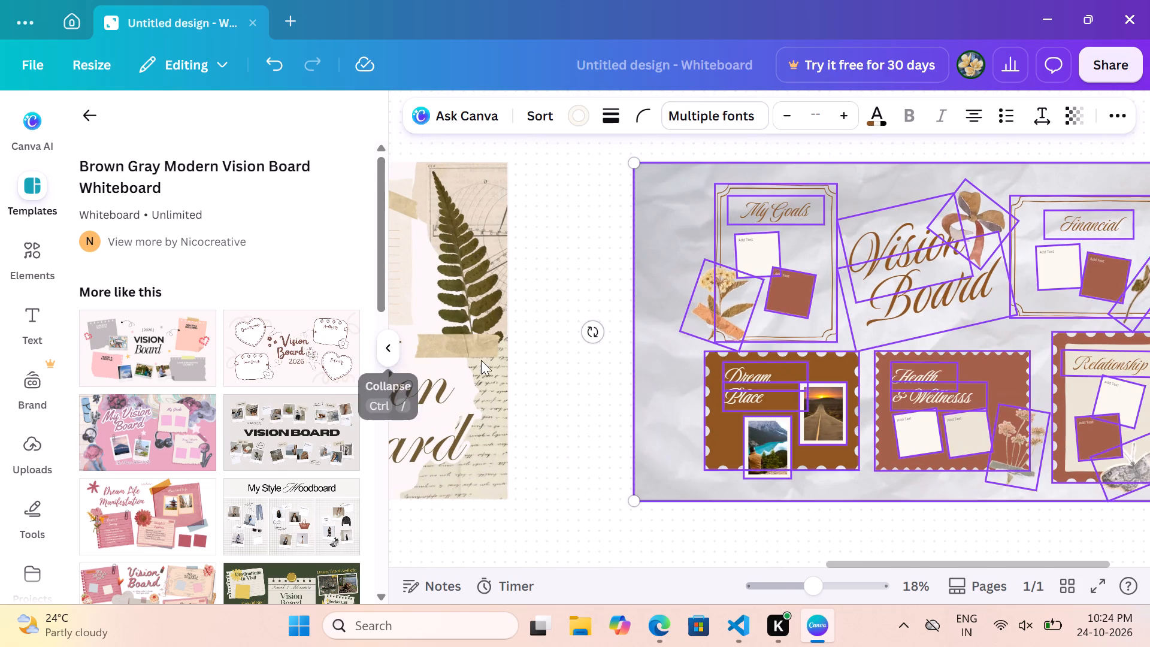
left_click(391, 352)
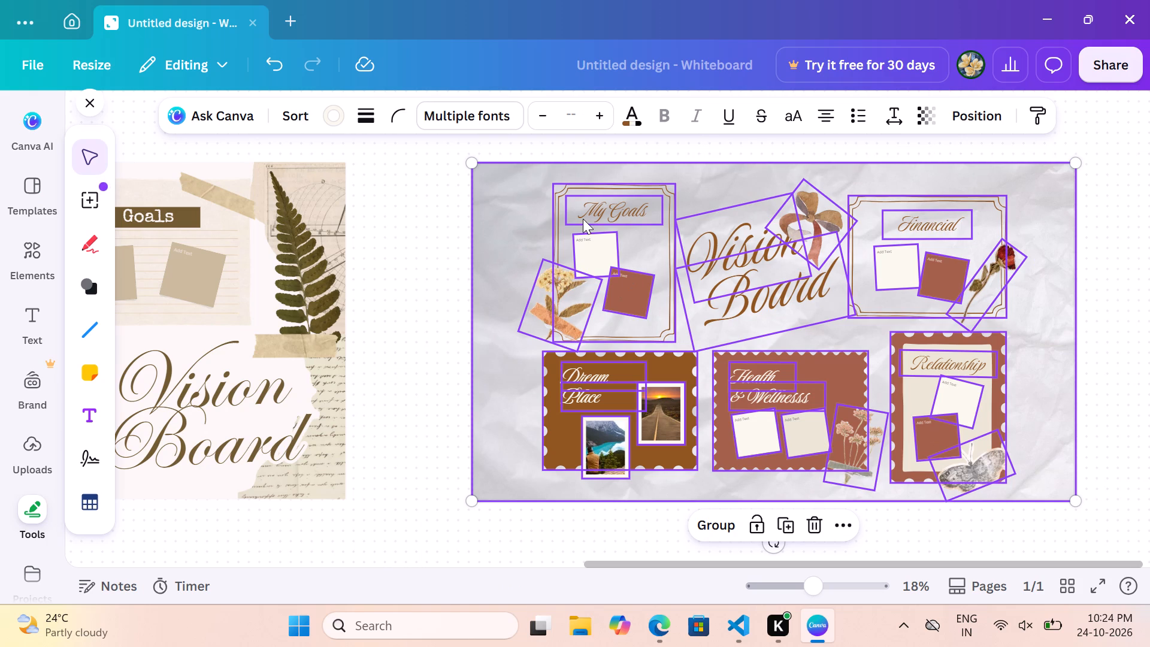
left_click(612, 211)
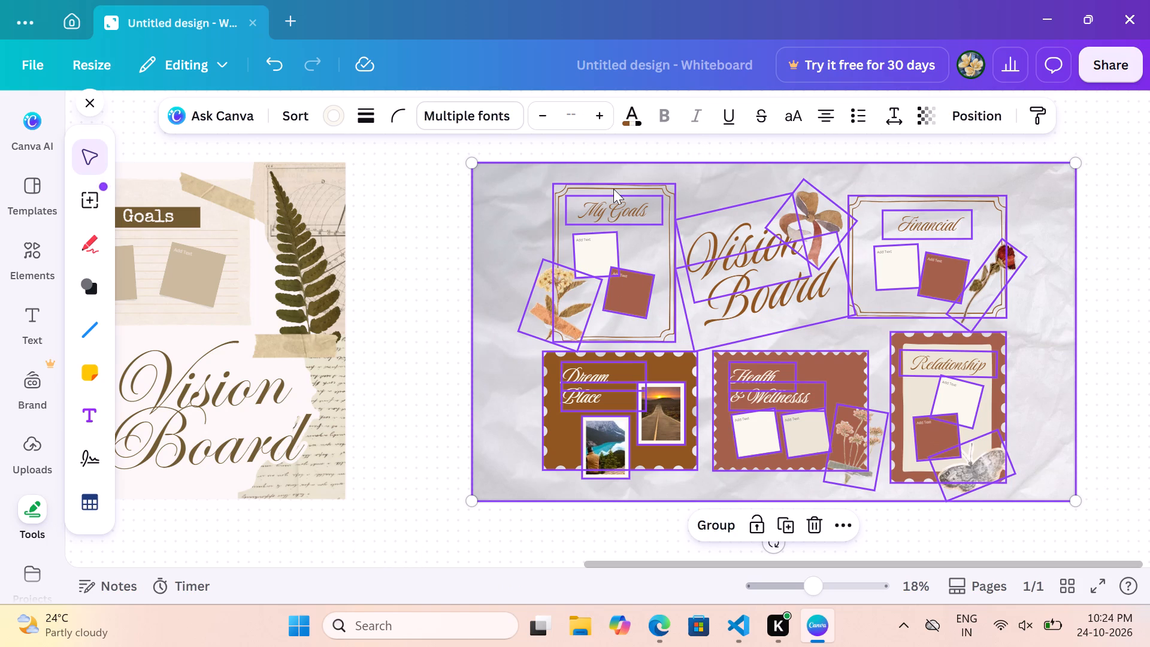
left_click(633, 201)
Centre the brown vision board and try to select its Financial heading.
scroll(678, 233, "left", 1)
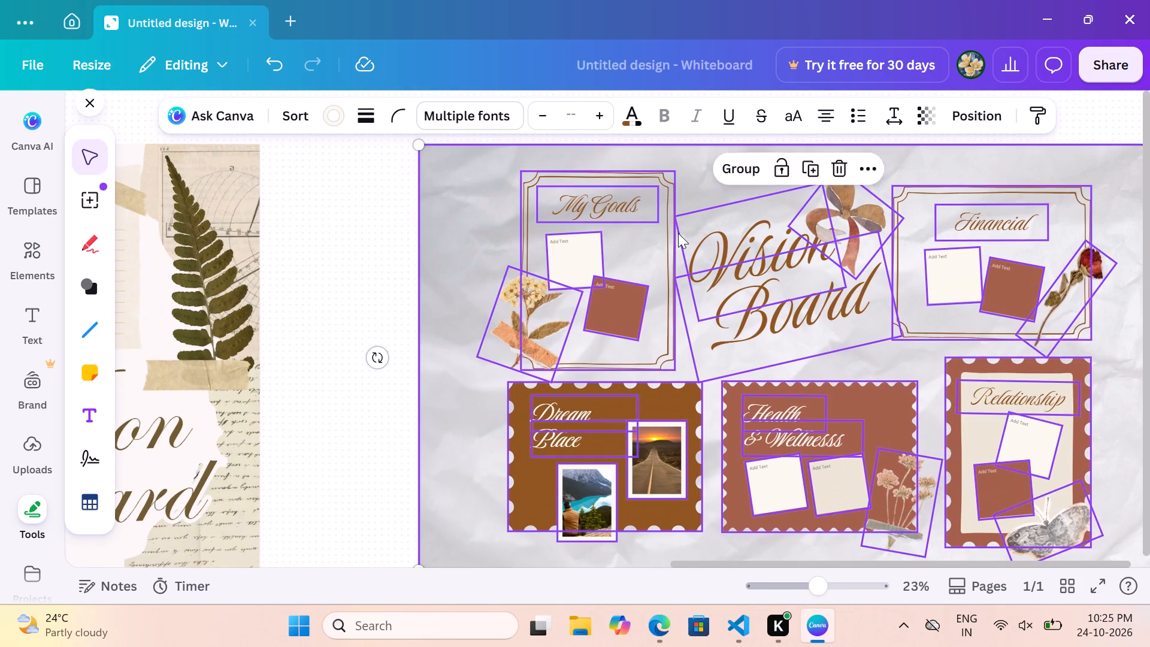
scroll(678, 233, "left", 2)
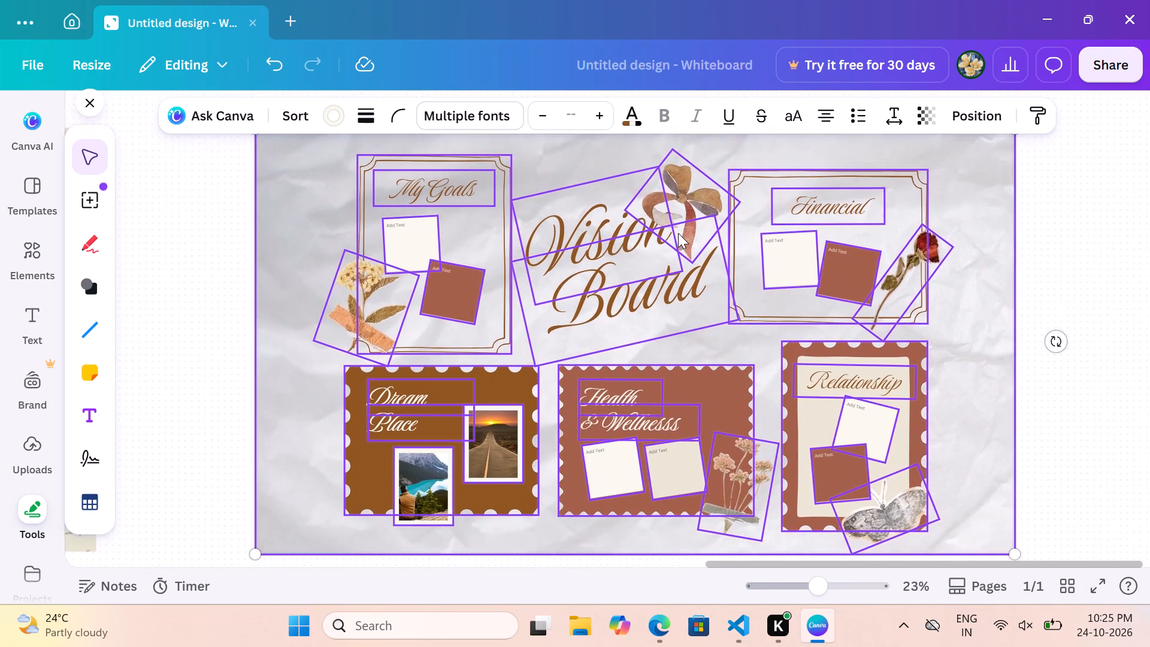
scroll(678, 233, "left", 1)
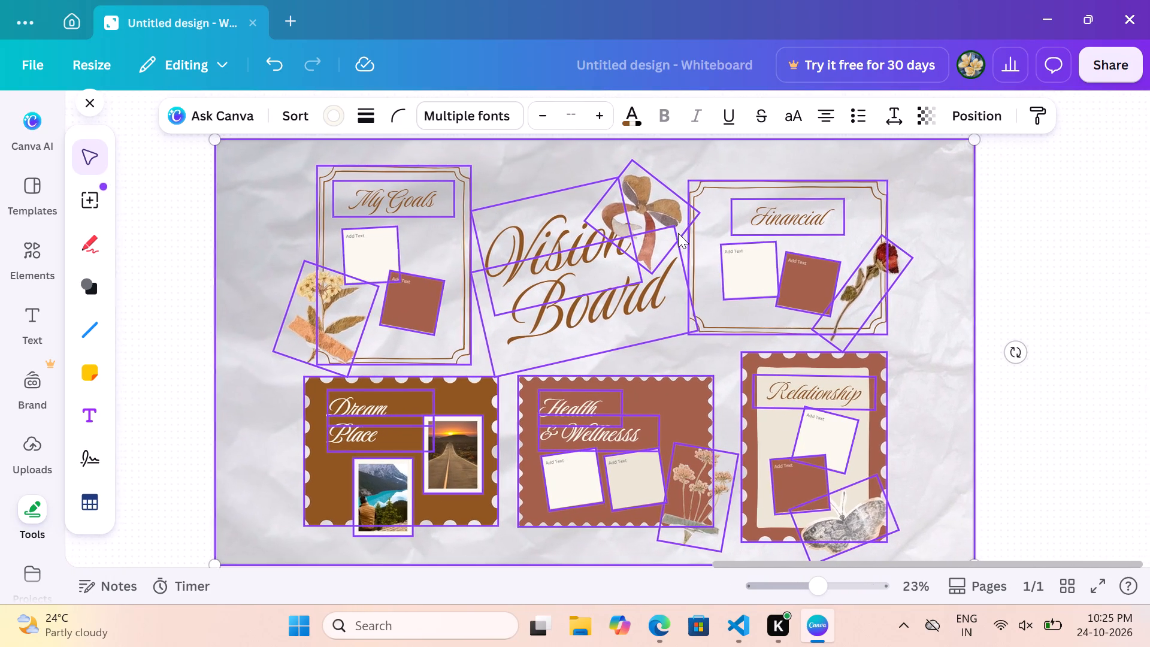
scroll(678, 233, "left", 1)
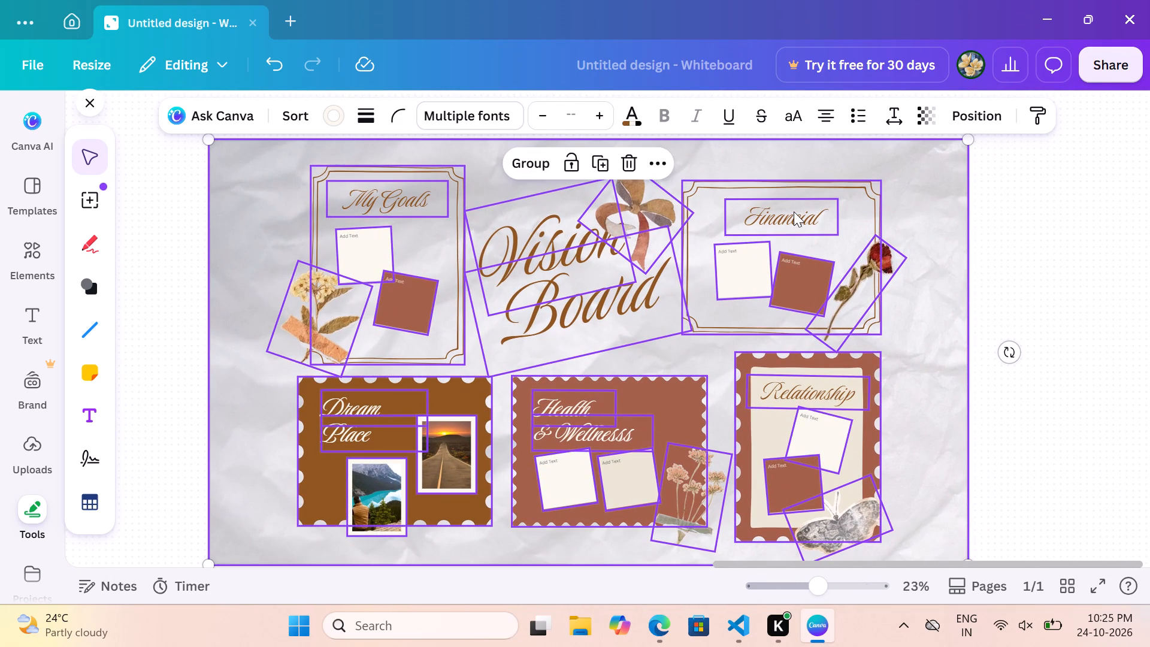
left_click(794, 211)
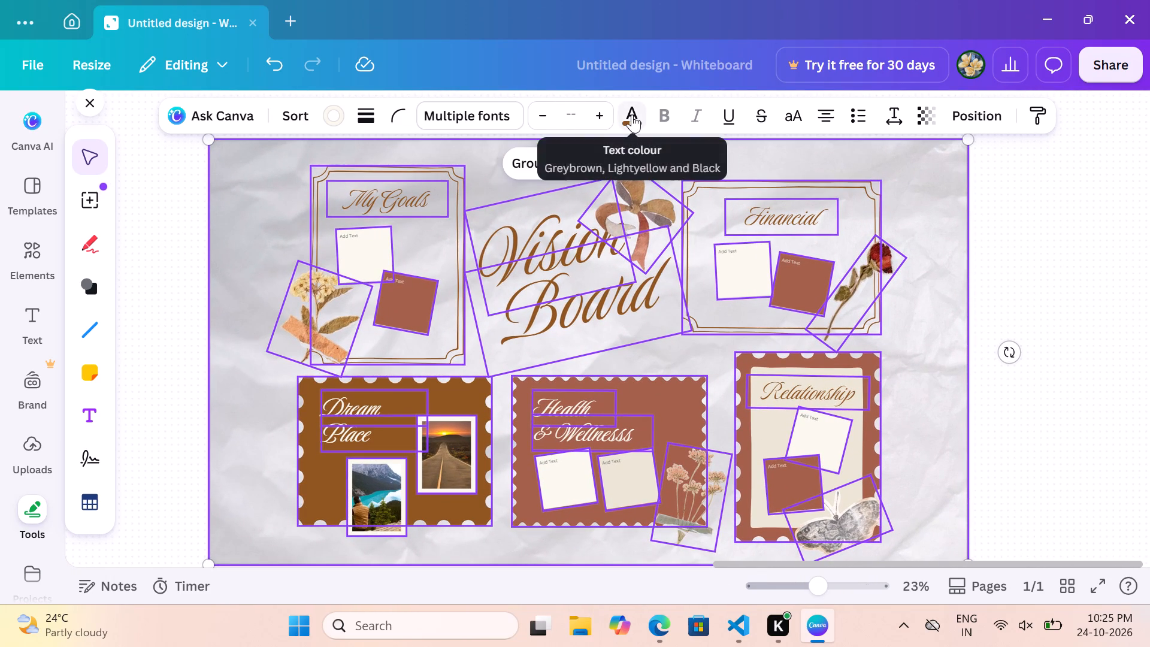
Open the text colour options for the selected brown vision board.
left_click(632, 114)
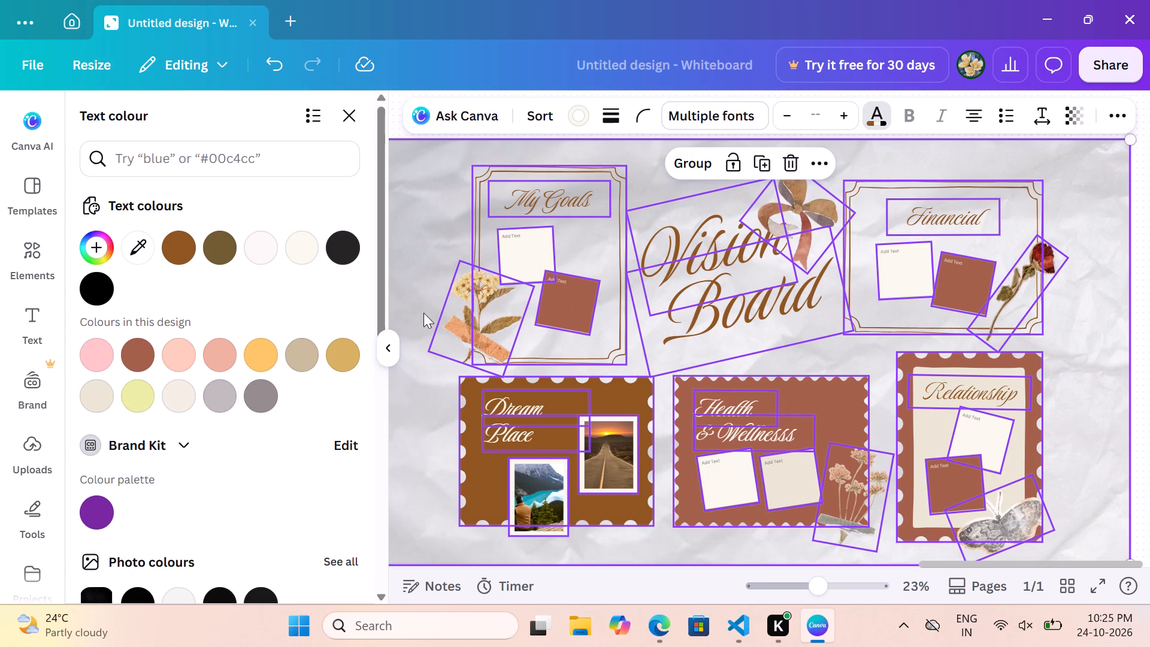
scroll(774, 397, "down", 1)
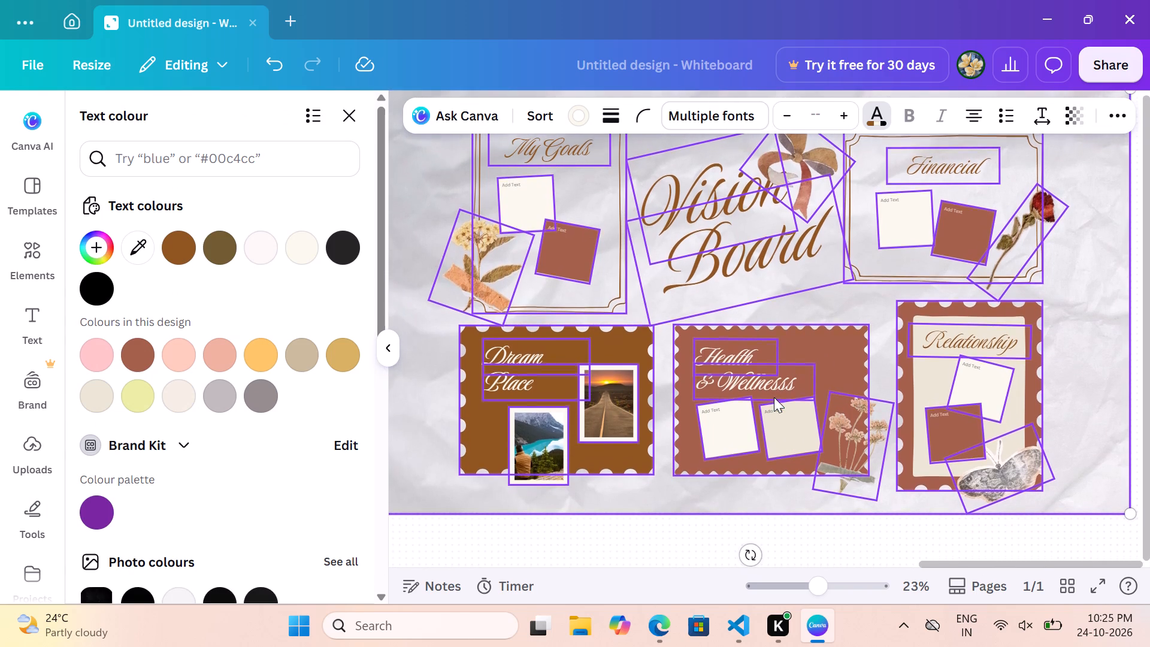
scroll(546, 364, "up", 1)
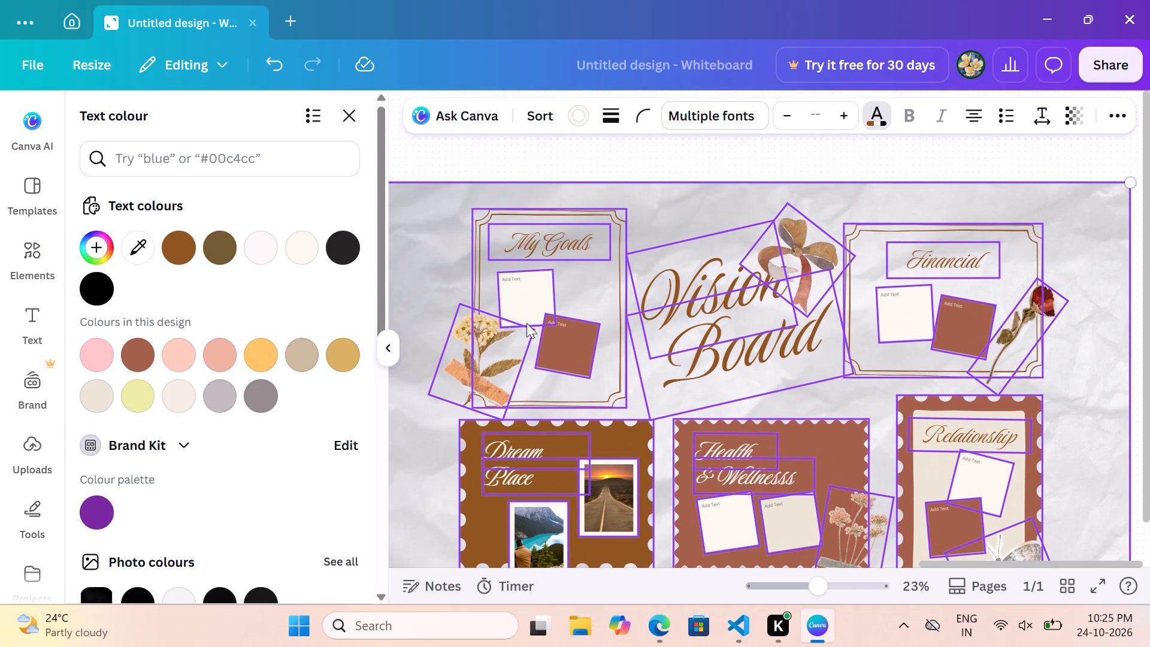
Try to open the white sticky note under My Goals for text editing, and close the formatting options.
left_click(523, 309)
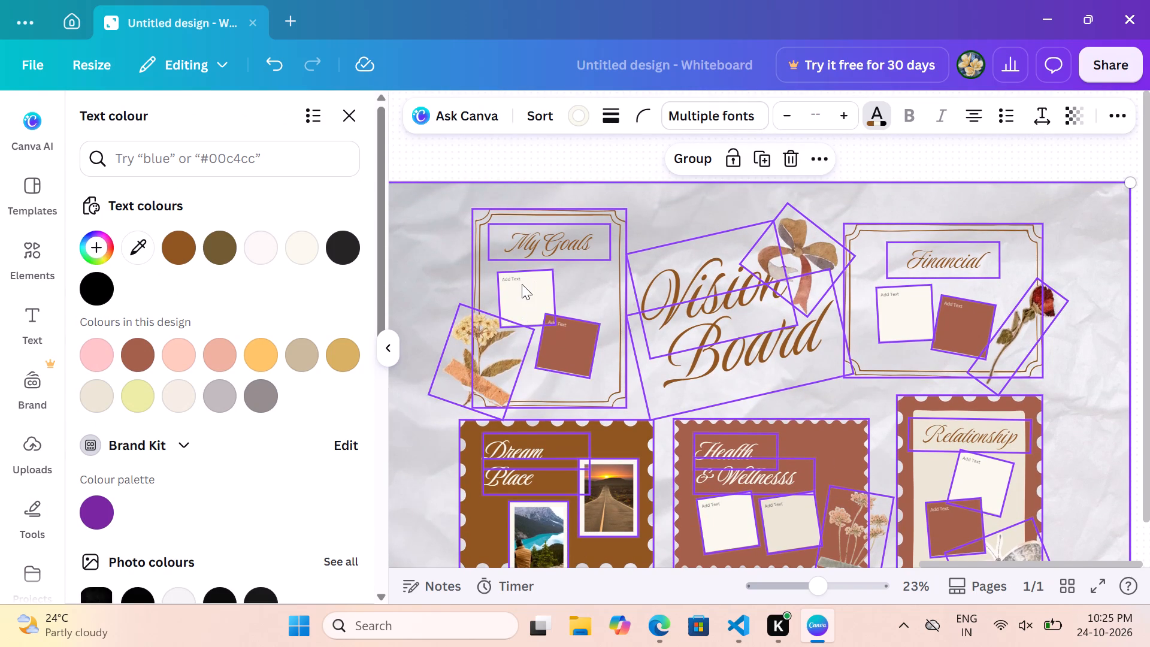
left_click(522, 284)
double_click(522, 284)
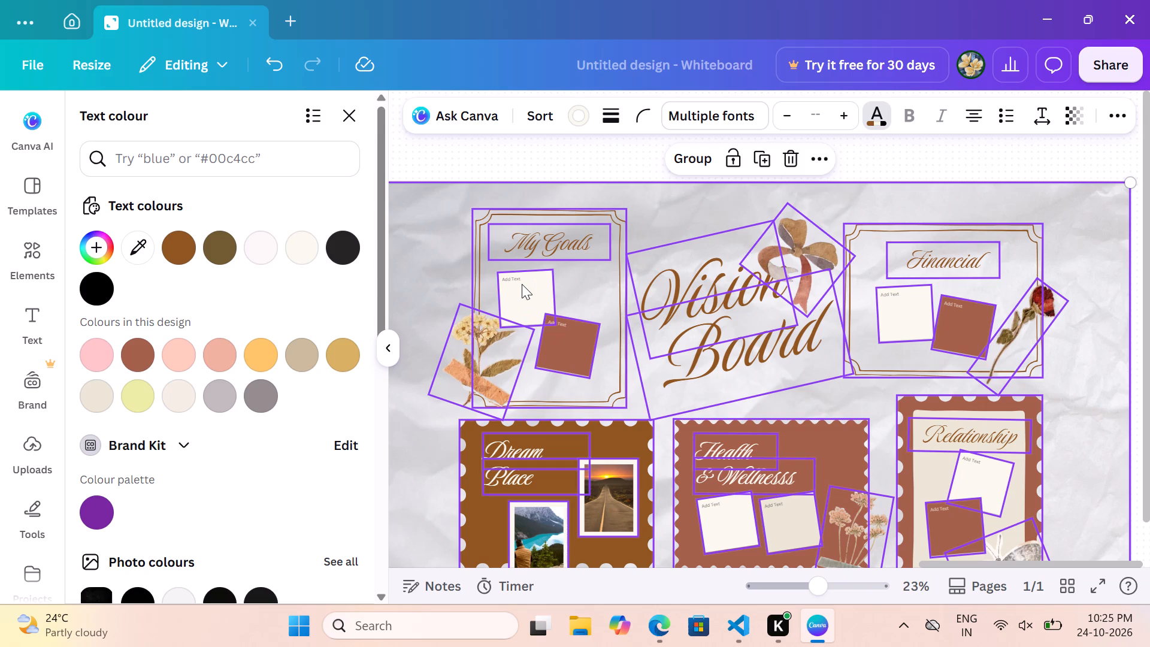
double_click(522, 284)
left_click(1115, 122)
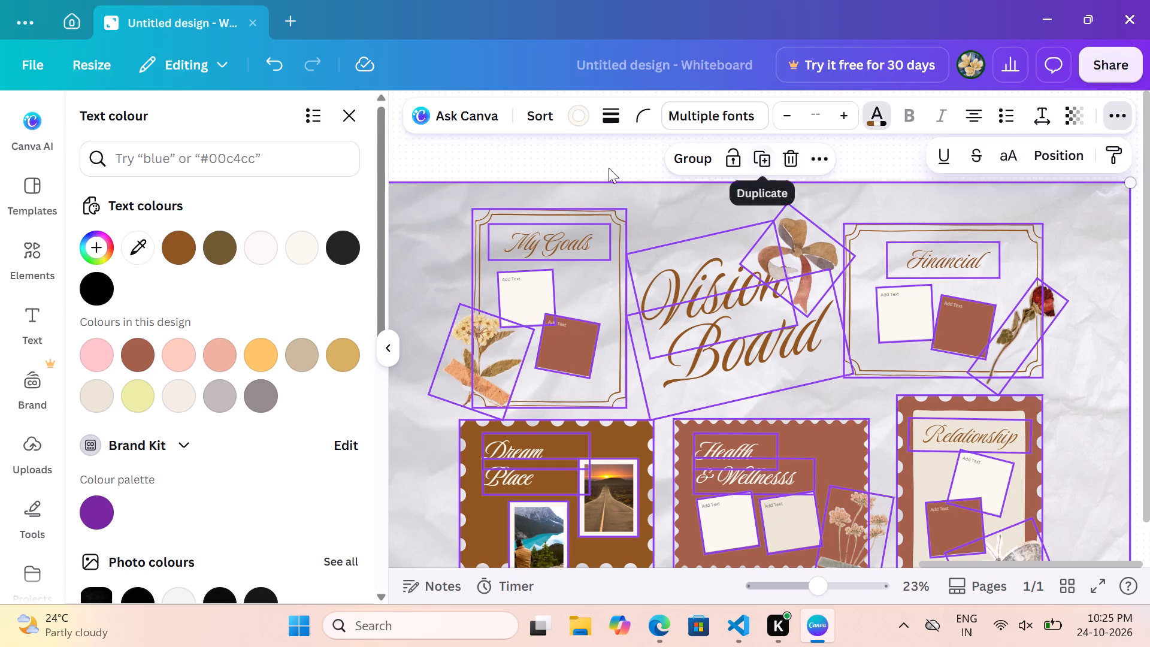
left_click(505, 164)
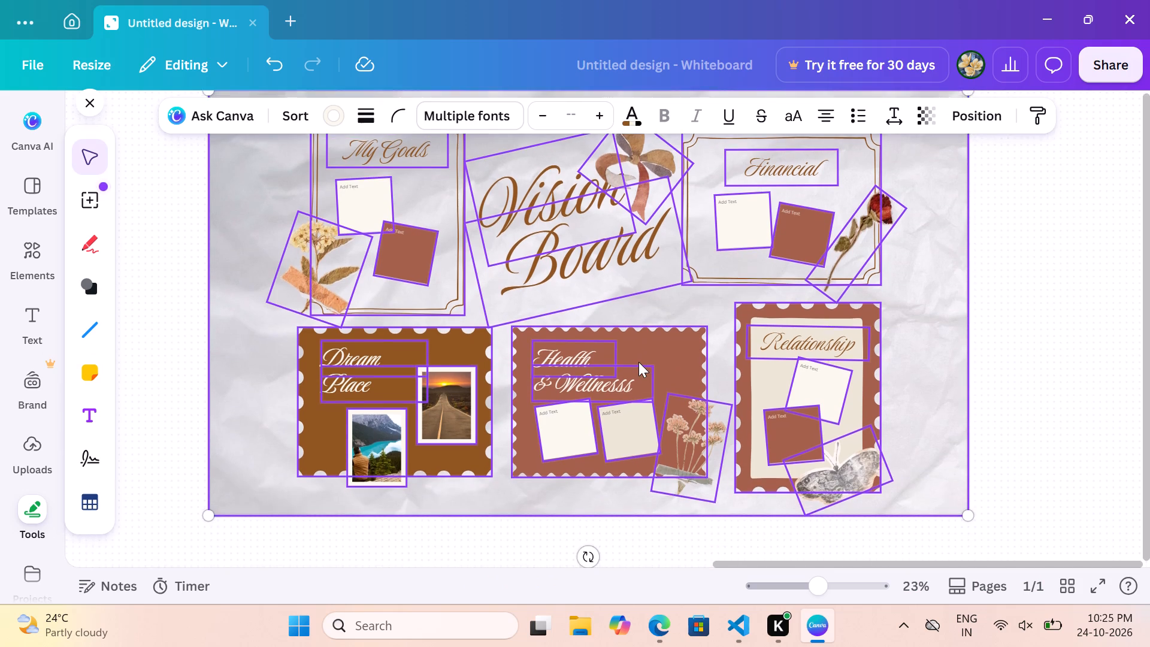
Examine the three vision board templates placed across the whiteboard and the empty canvas beyond them.
scroll(638, 362, "right", 3)
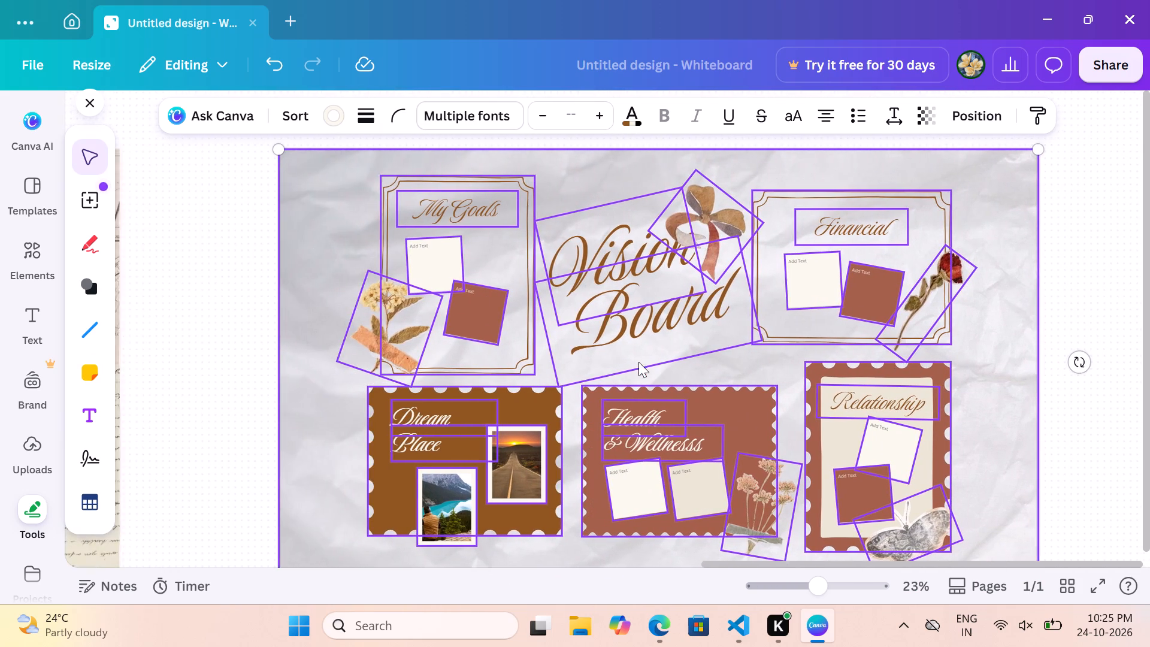
scroll(638, 362, "right", 4)
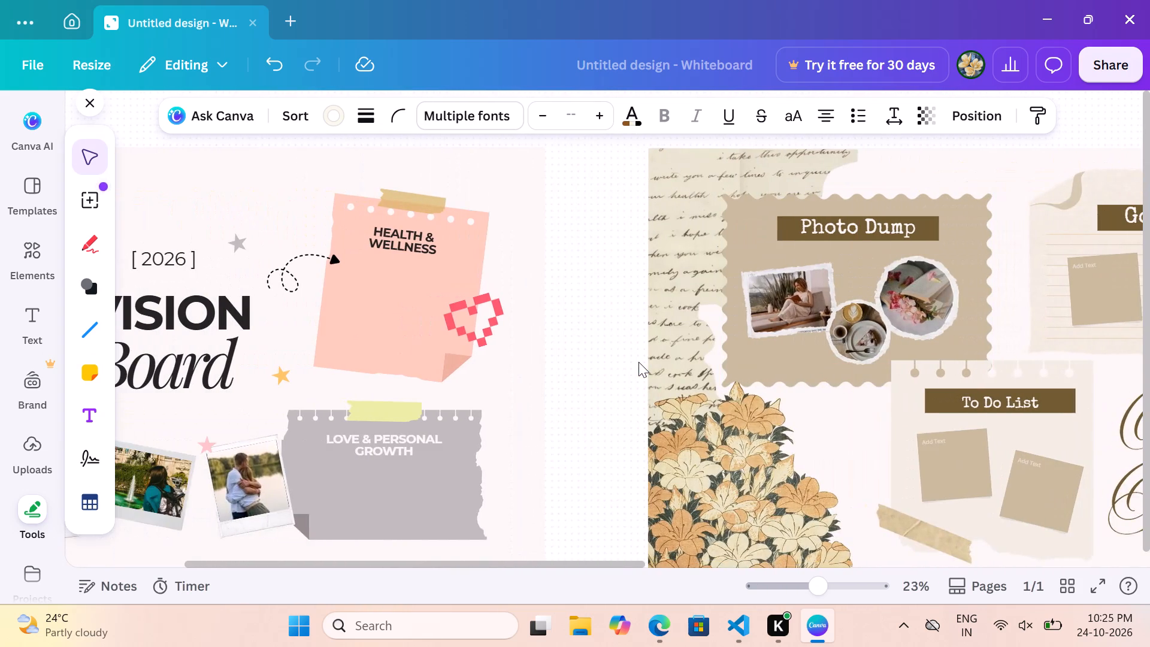
scroll(638, 362, "right", 3)
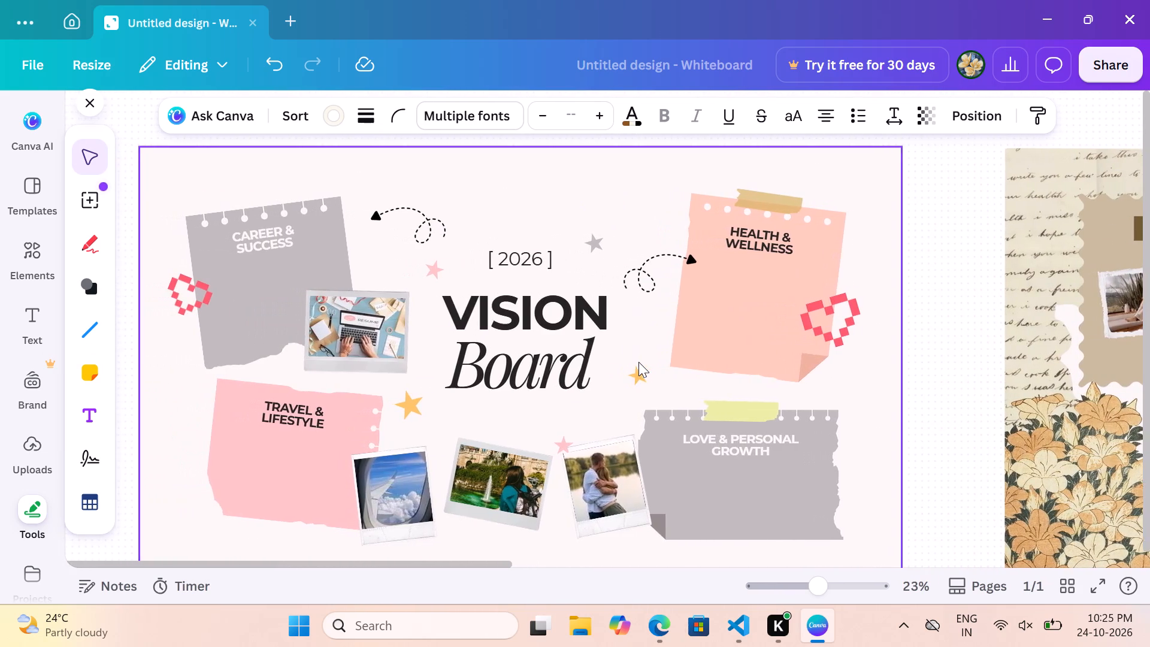
scroll(638, 362, "right", 3)
scroll(638, 362, "left", 12)
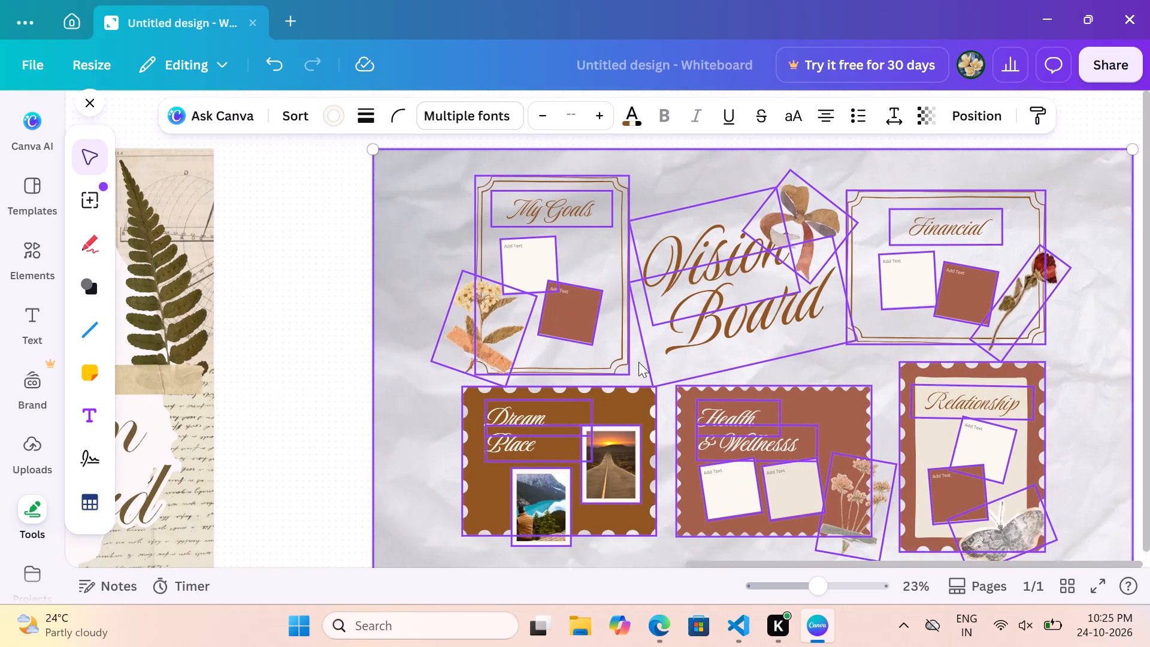
scroll(638, 362, "left", 11)
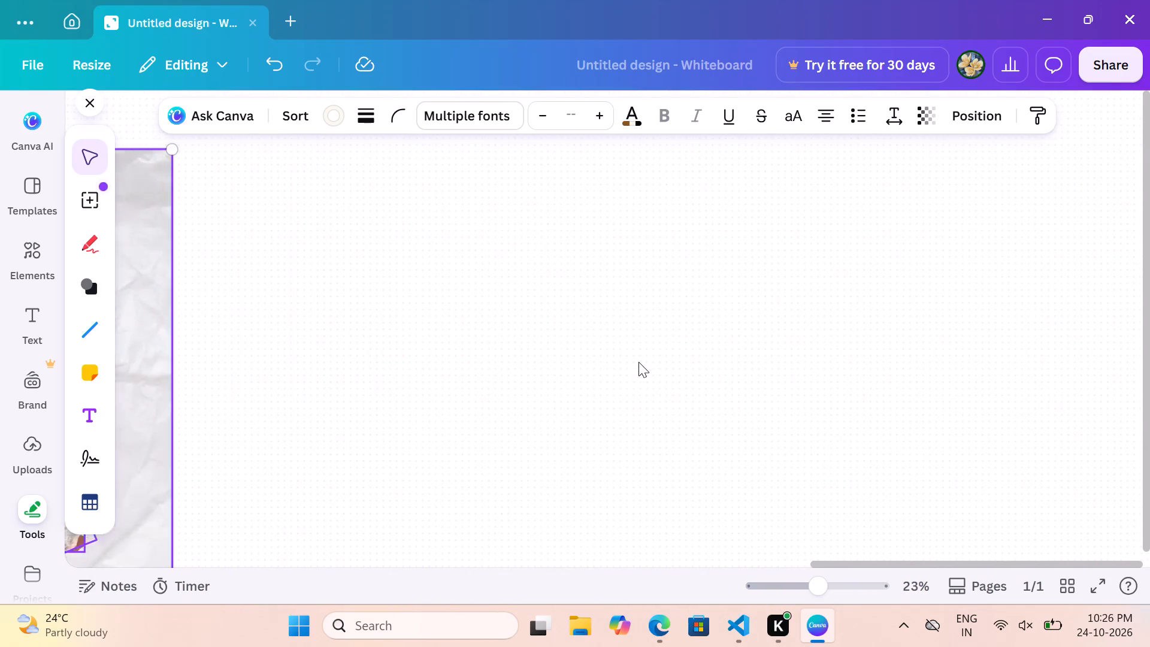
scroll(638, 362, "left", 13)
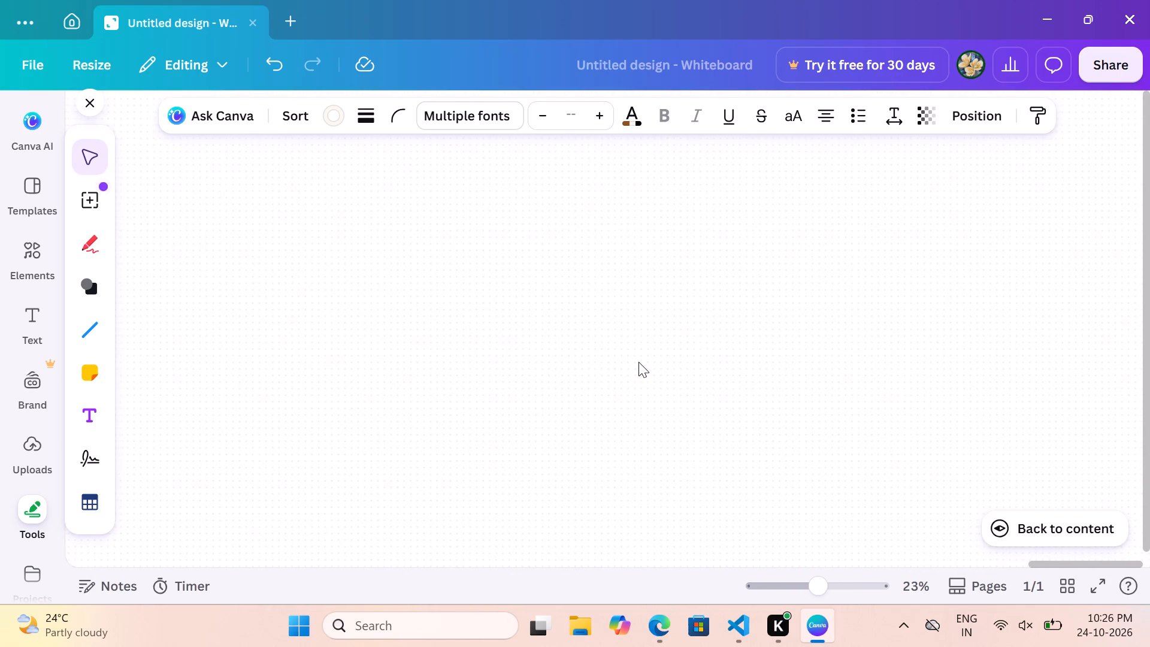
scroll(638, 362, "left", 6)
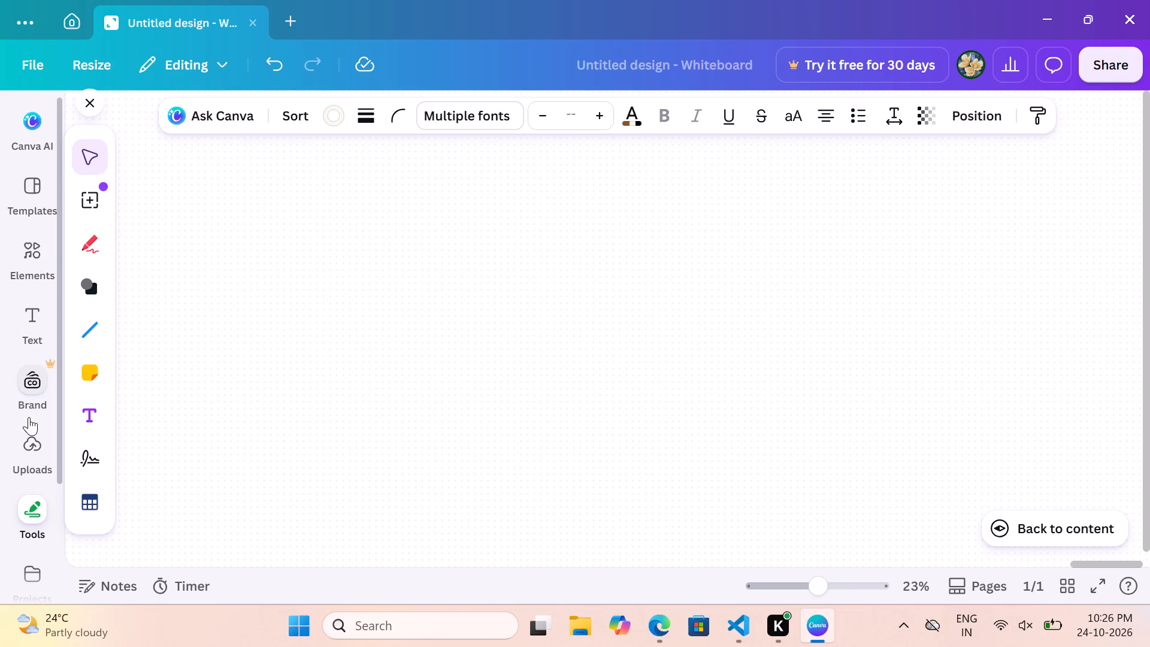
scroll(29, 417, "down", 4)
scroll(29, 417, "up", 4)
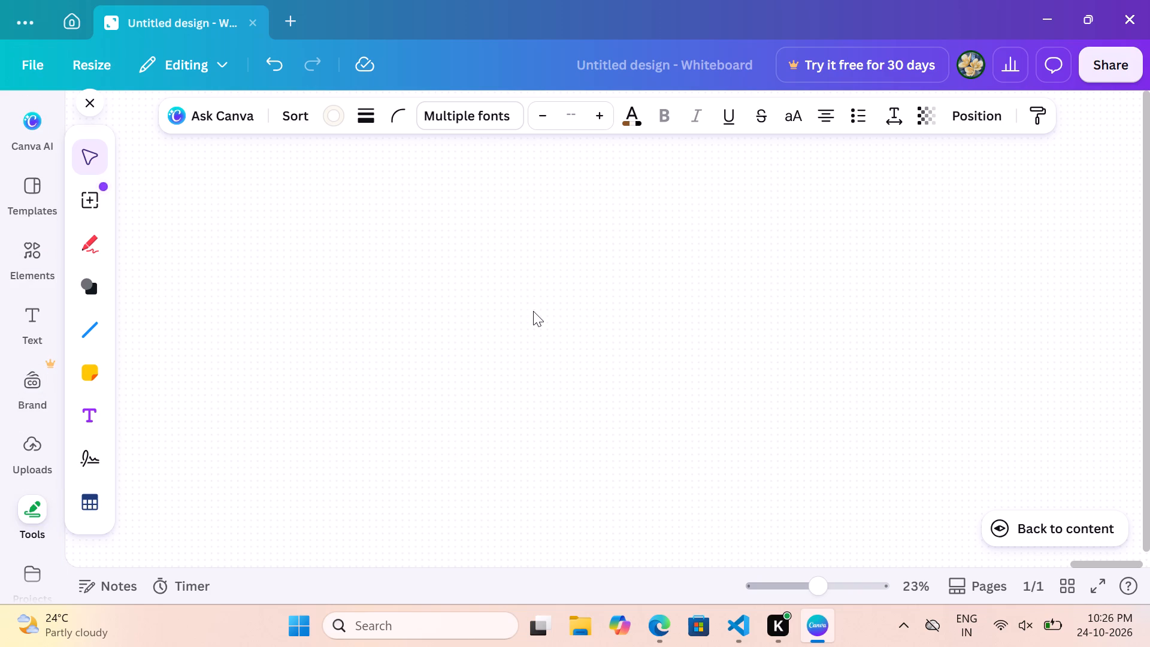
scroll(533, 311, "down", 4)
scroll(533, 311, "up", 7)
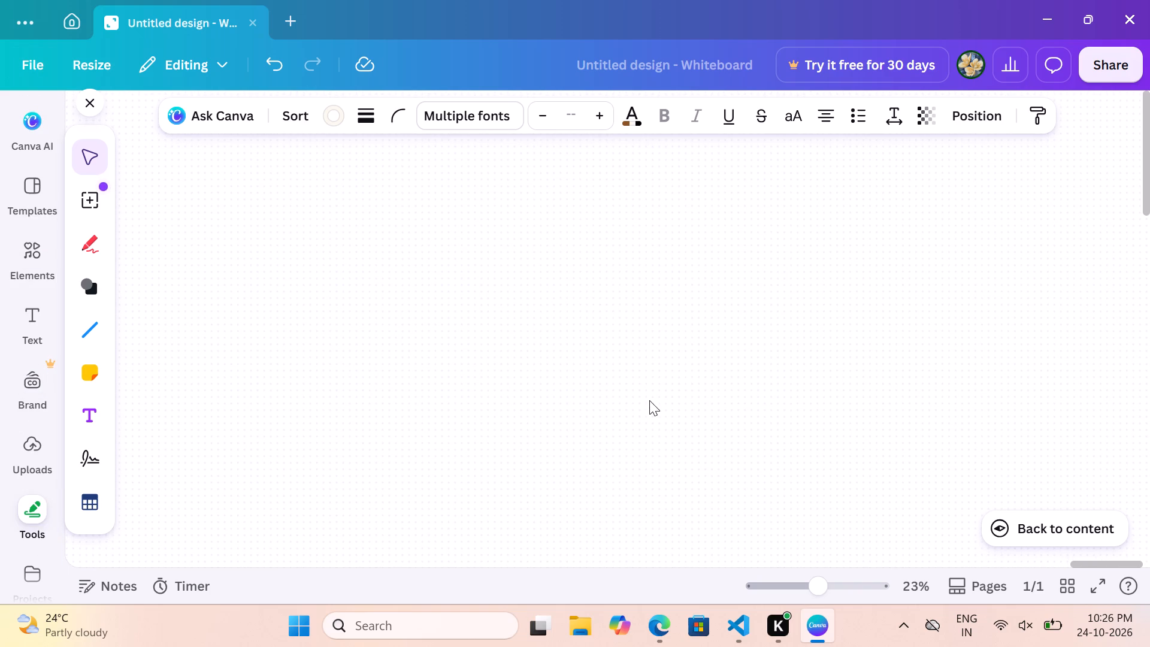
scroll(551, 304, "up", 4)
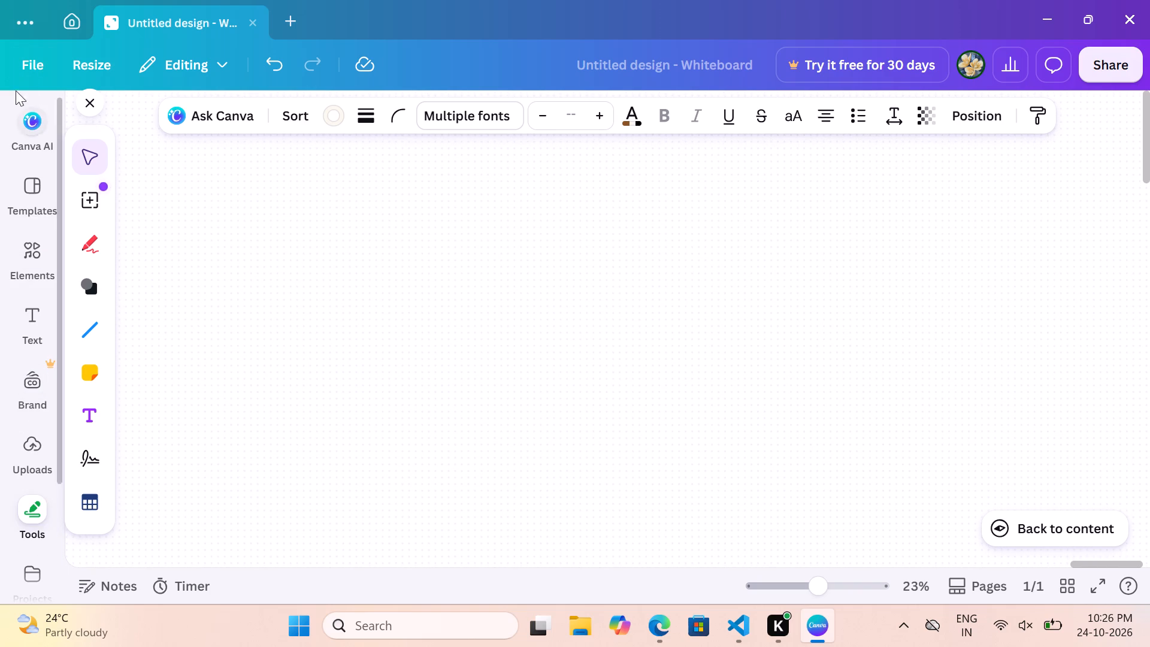
Create a new blank whiteboard from the home page.
left_click(76, 15)
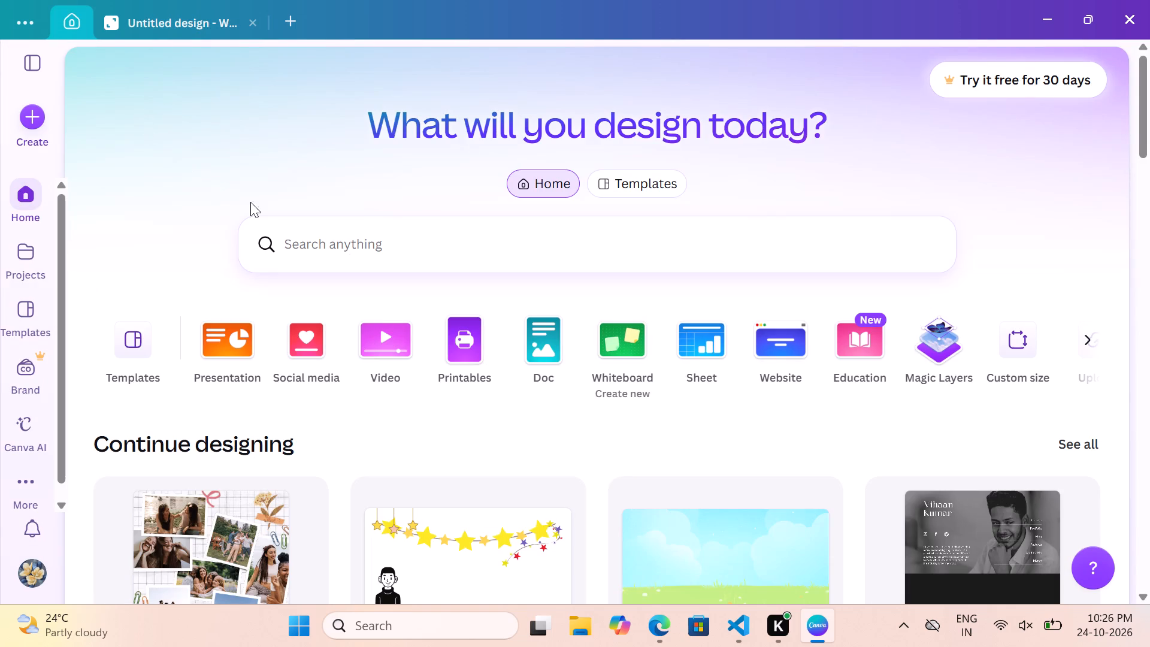
left_click(628, 346)
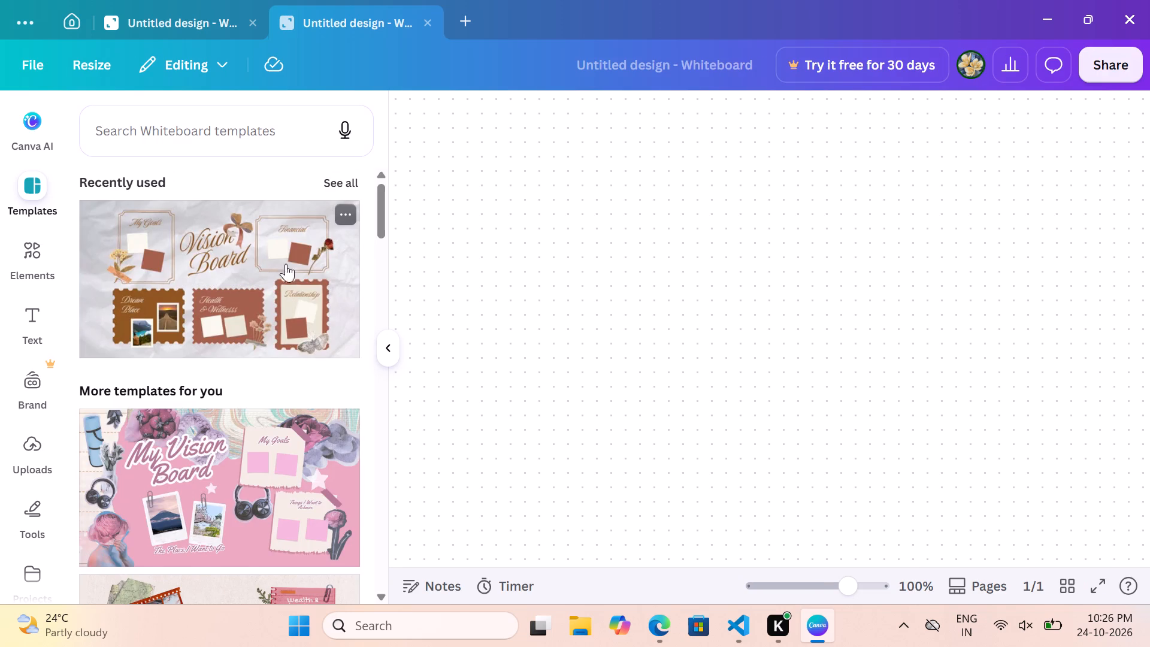
left_click(678, 316)
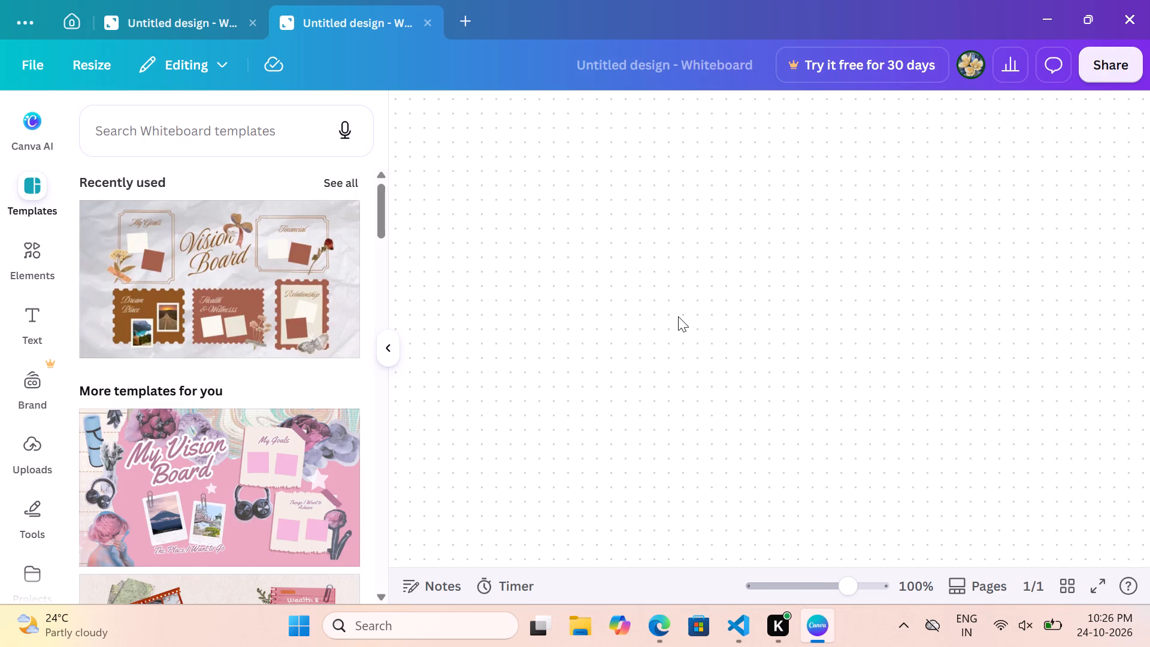
left_click_drag(550, 214, 917, 461)
Add the My Style Moodboard template, the black and white grid fashion design, to the new whiteboard.
scroll(232, 498, "down", 6)
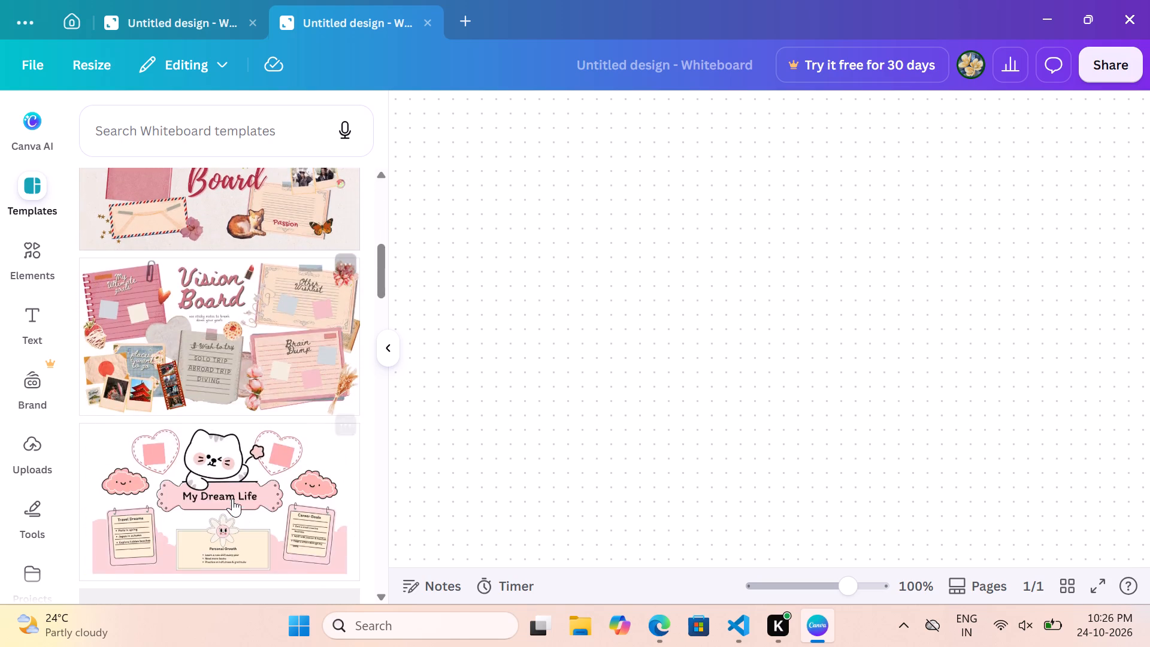
scroll(232, 498, "down", 1)
scroll(232, 498, "up", 2)
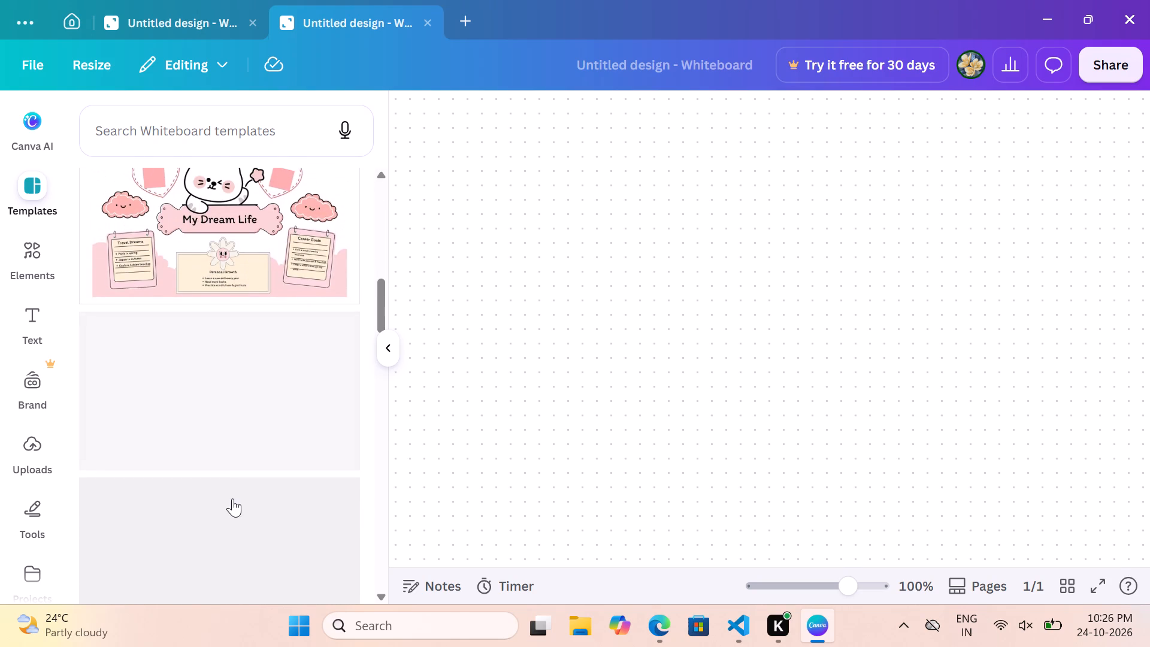
scroll(232, 498, "down", 3)
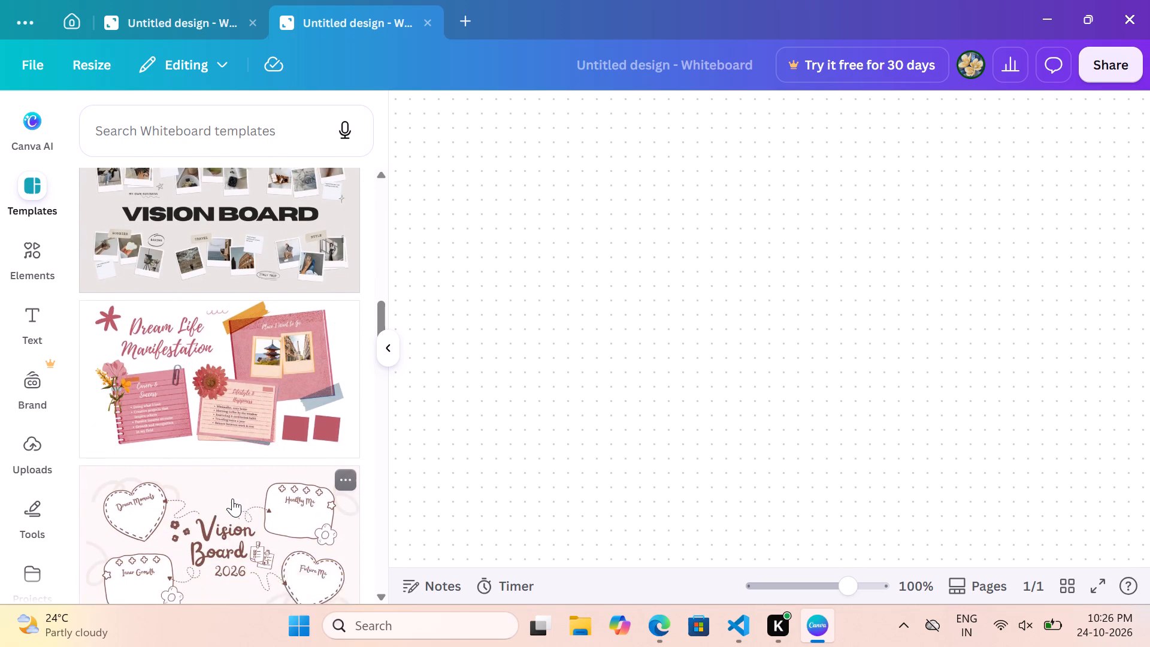
scroll(232, 498, "down", 4)
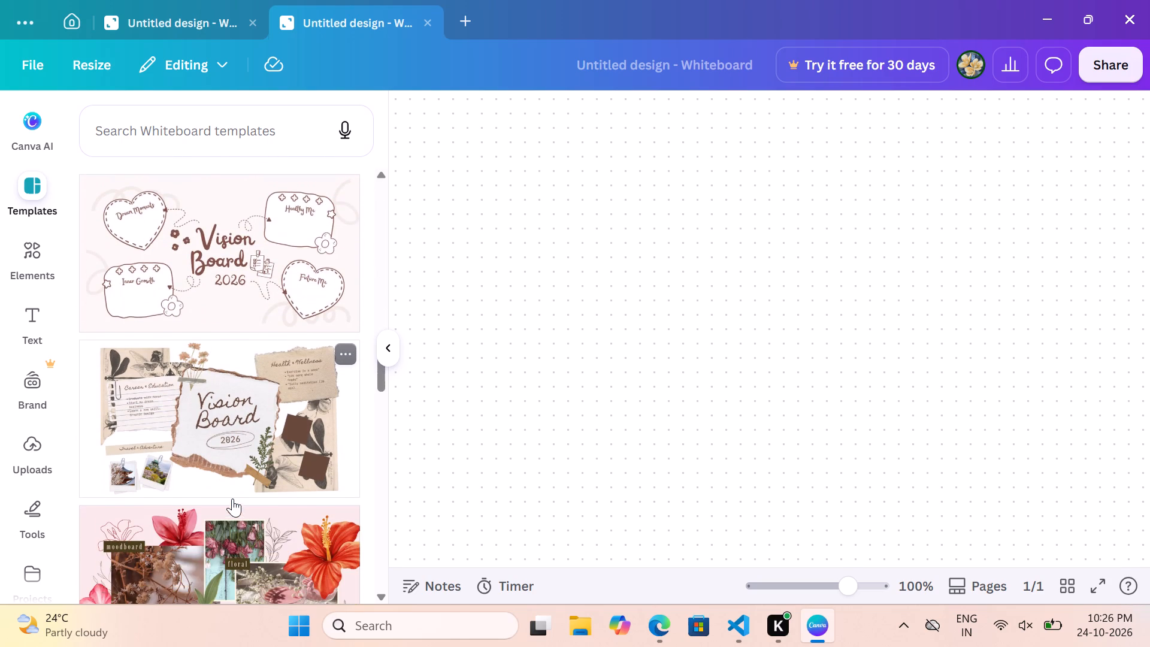
scroll(232, 498, "down", 1)
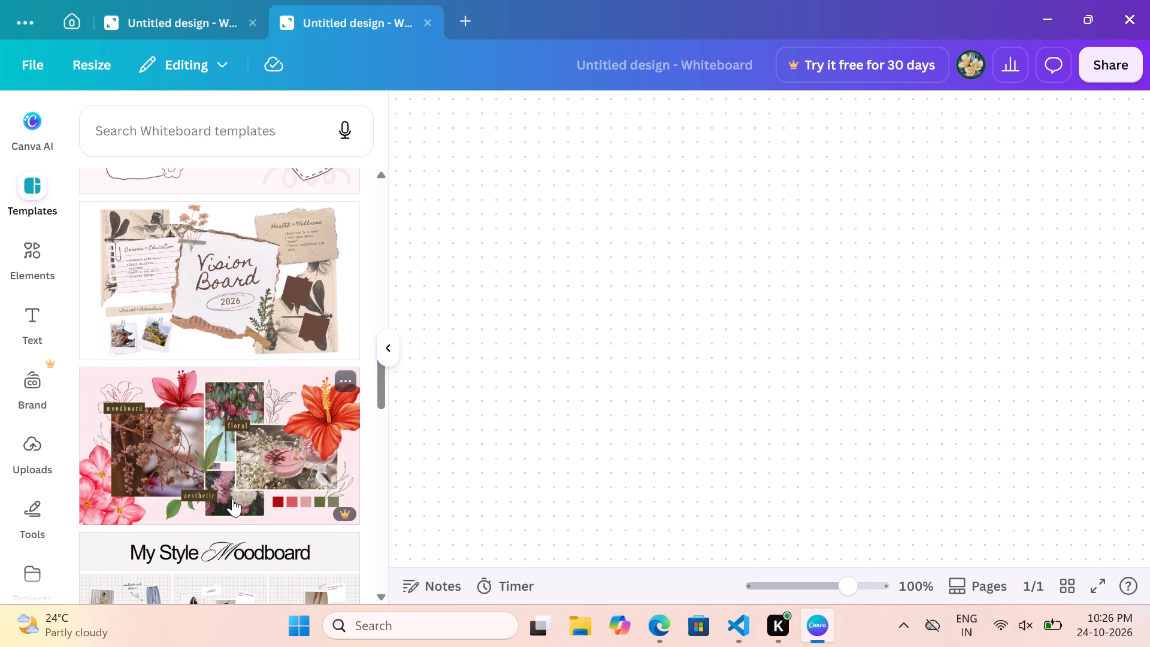
scroll(232, 498, "down", 2)
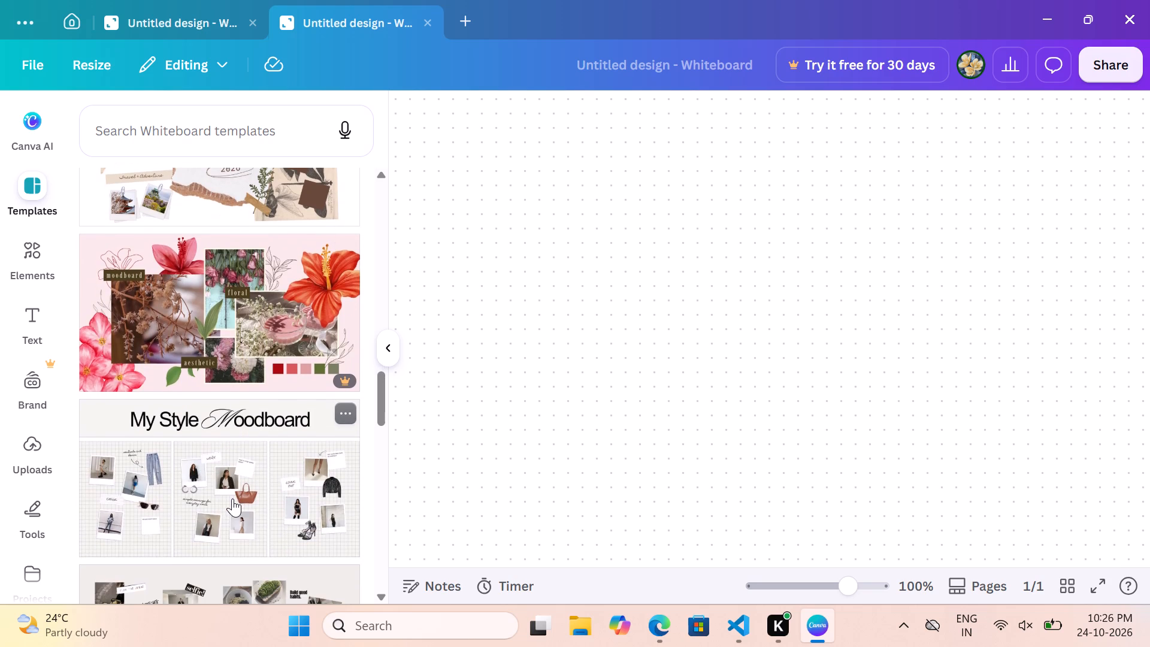
scroll(232, 498, "down", 2)
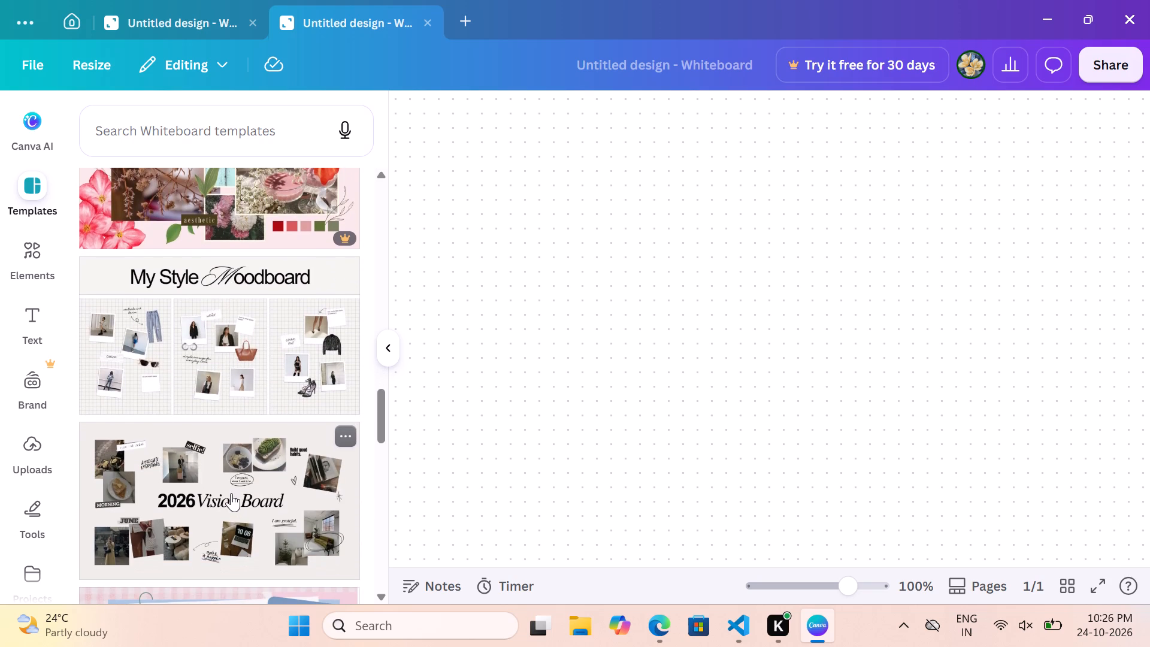
left_click(236, 343)
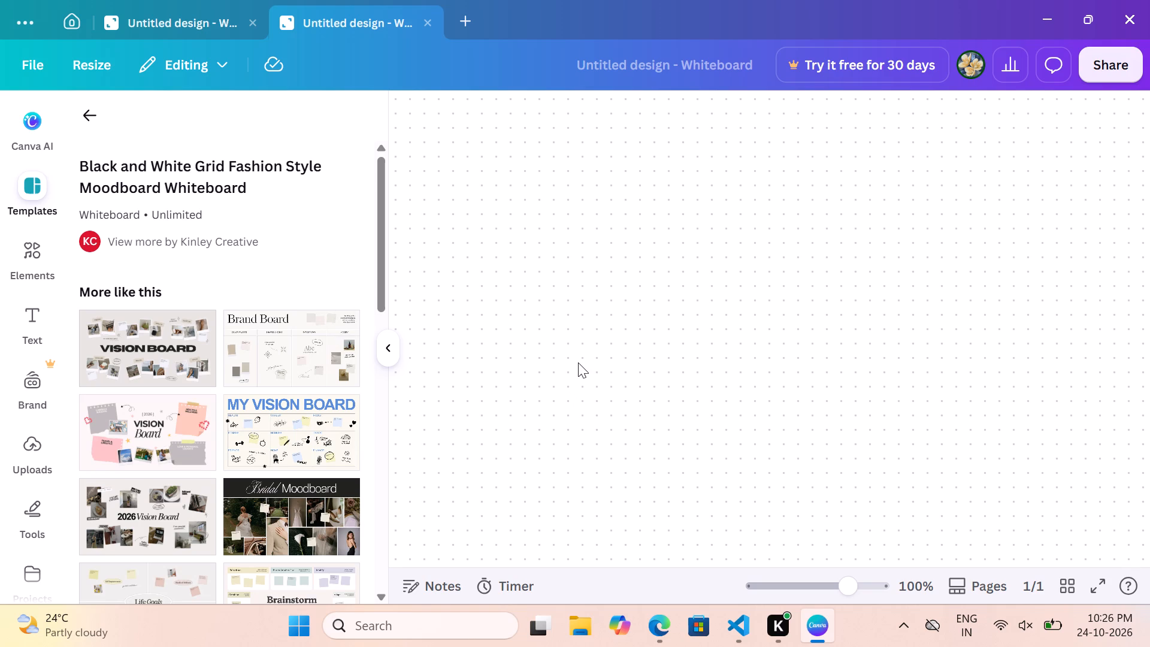
scroll(578, 358, "up", 2)
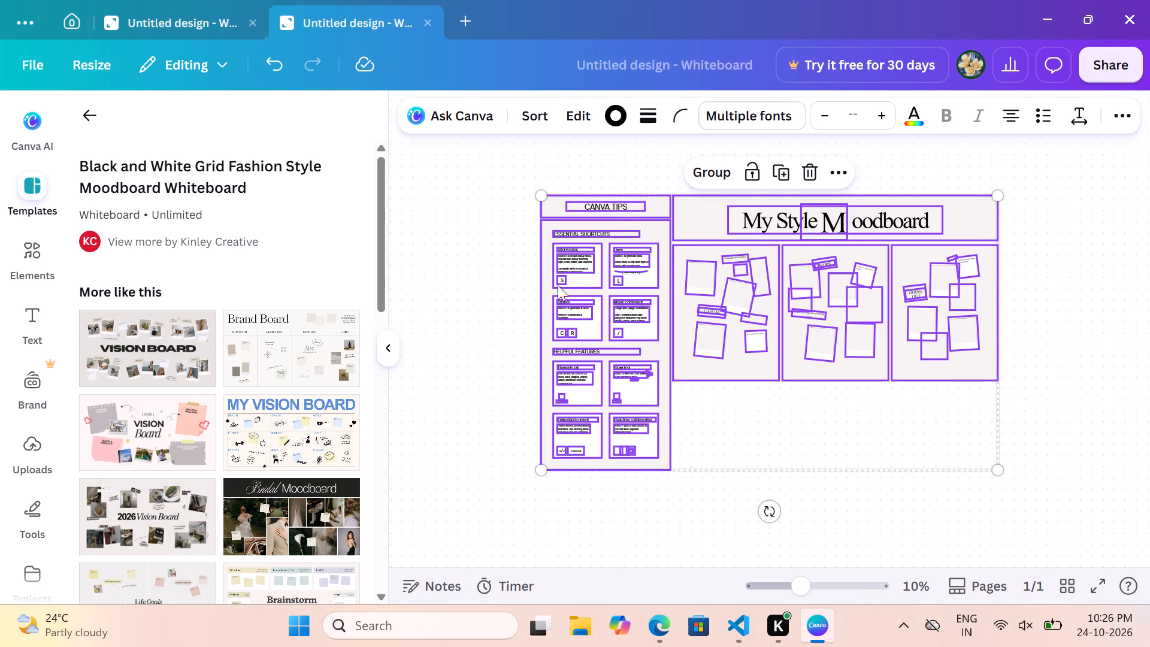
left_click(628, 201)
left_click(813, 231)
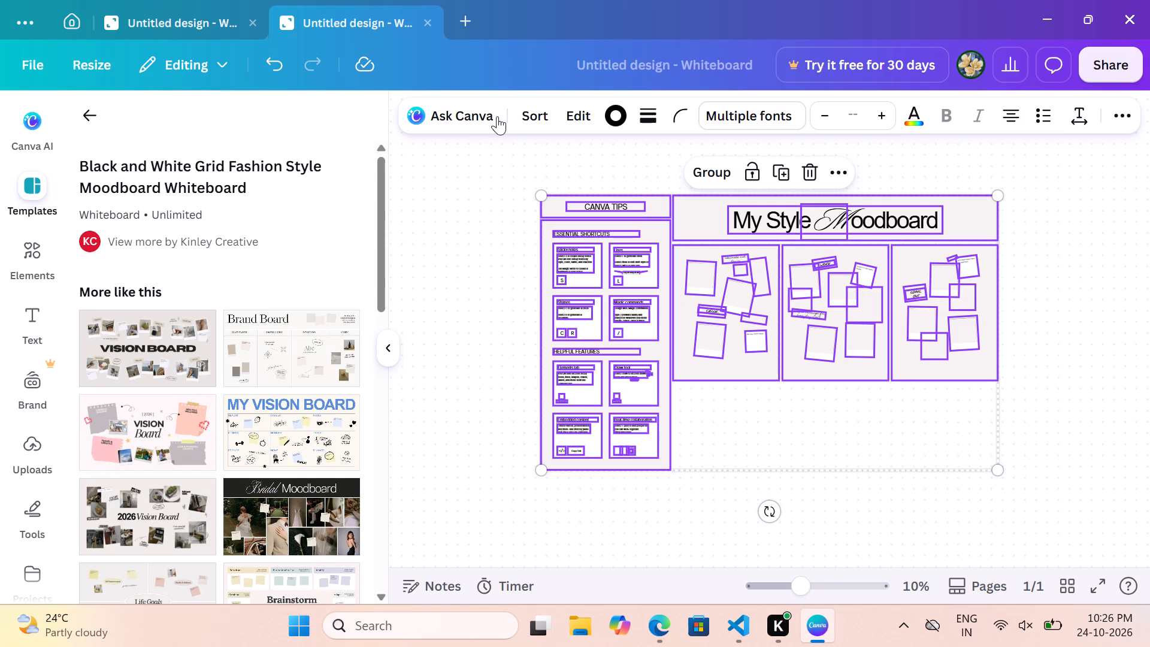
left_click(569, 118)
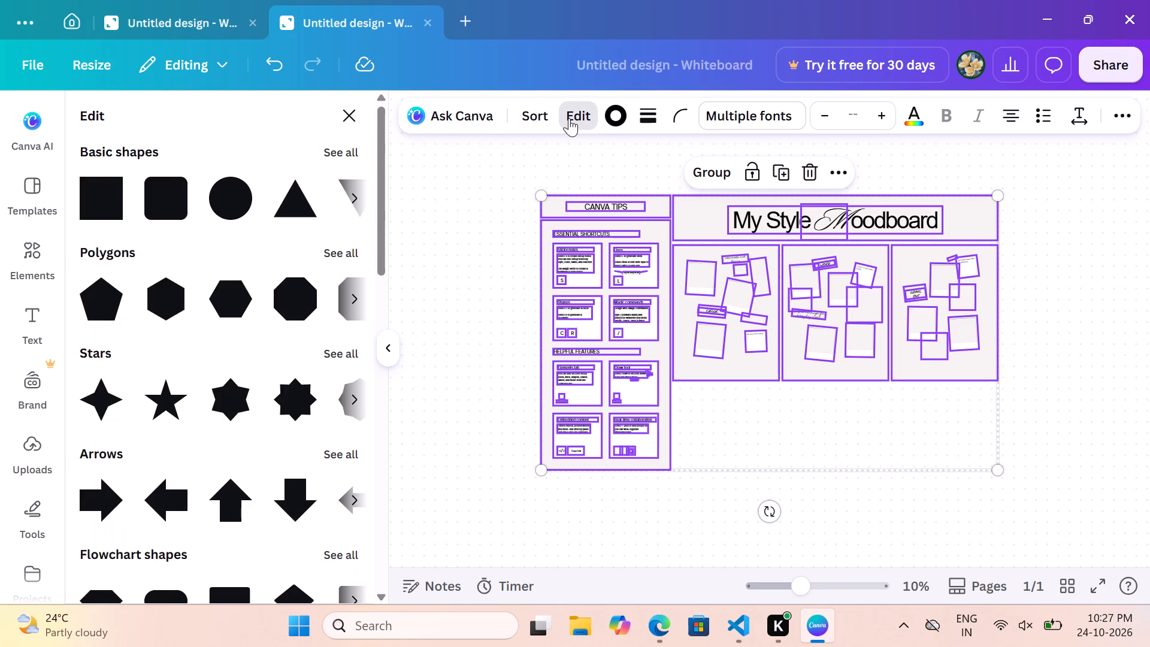
Select the polaroid of the crouching model in the first grid section of the moodboard.
left_click(703, 276)
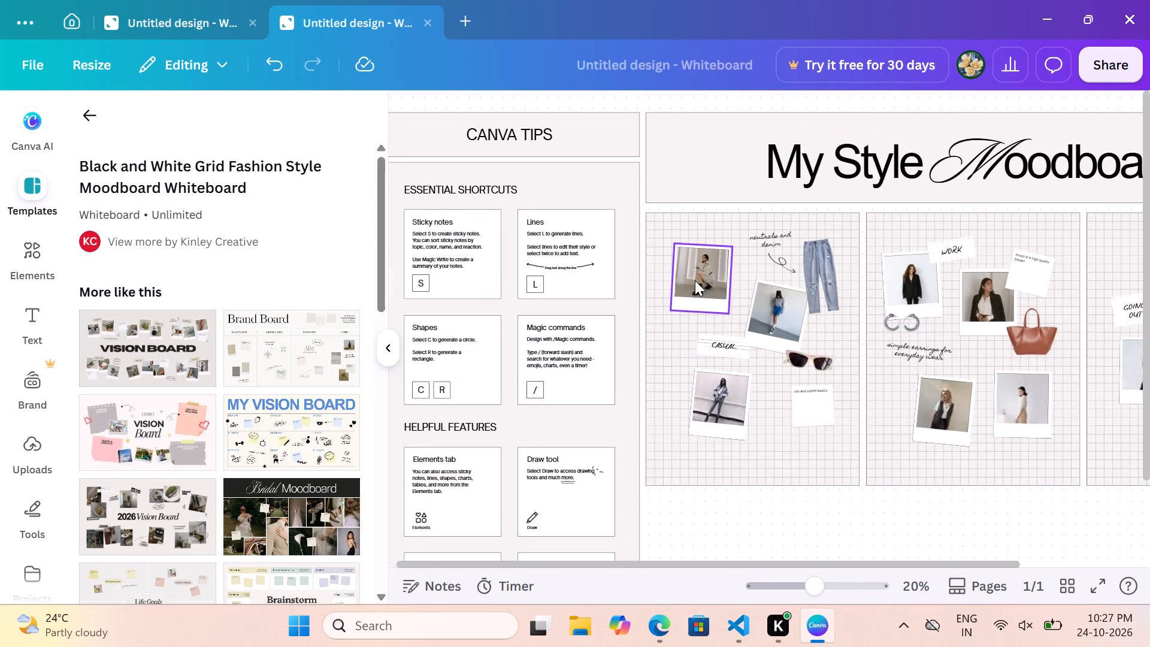
left_click(683, 295)
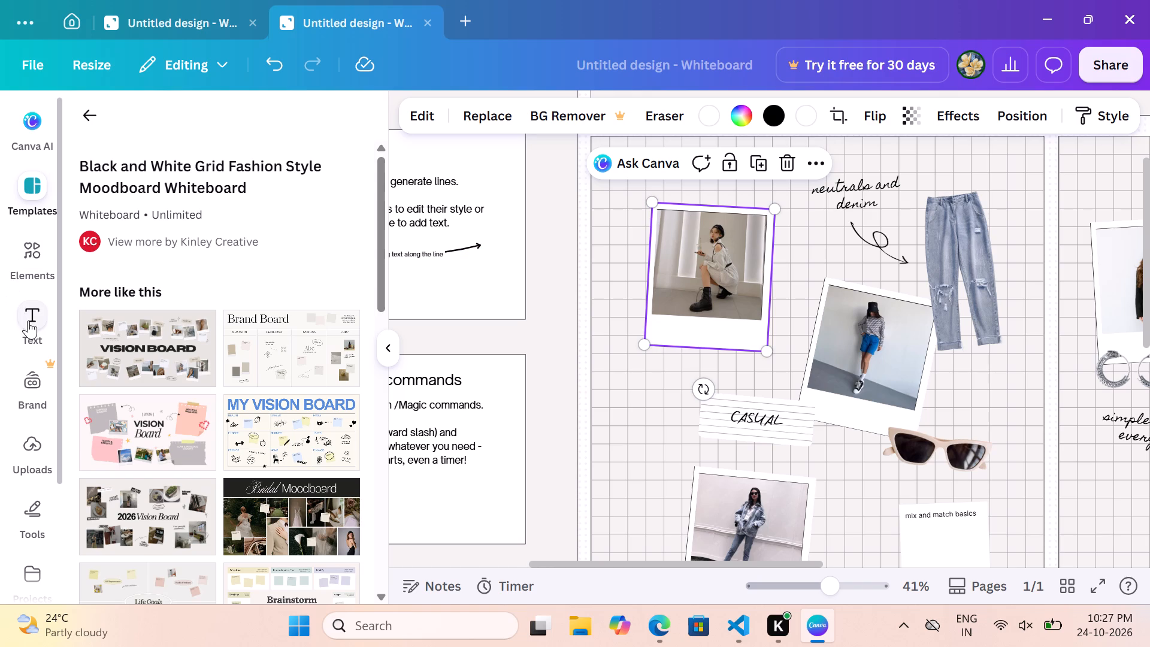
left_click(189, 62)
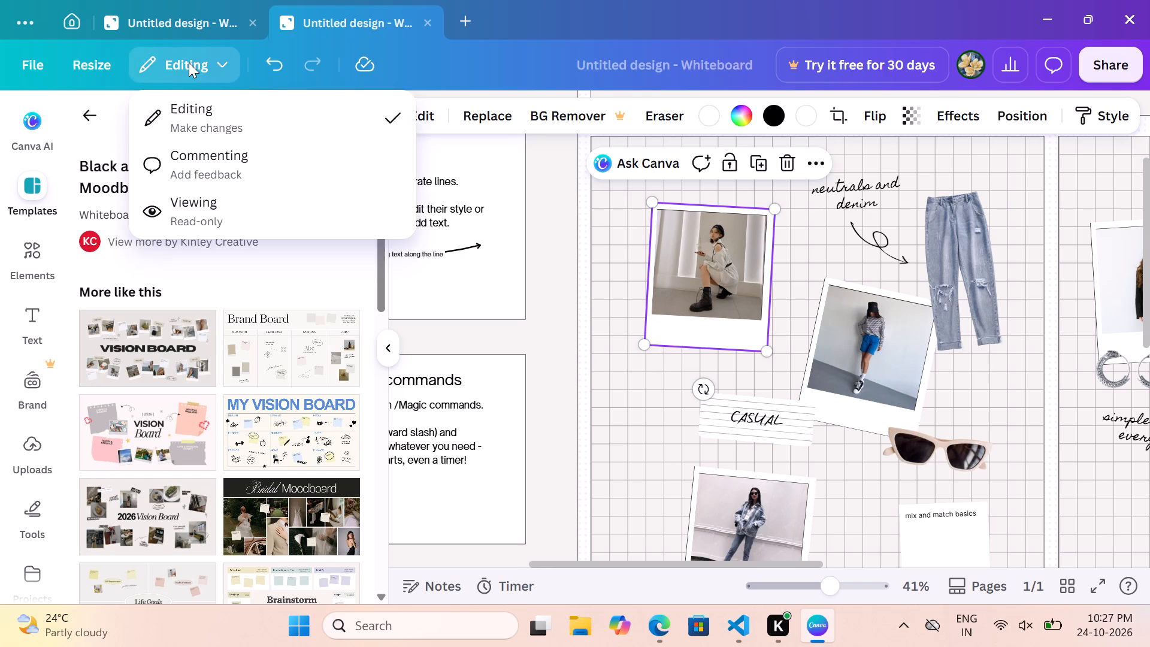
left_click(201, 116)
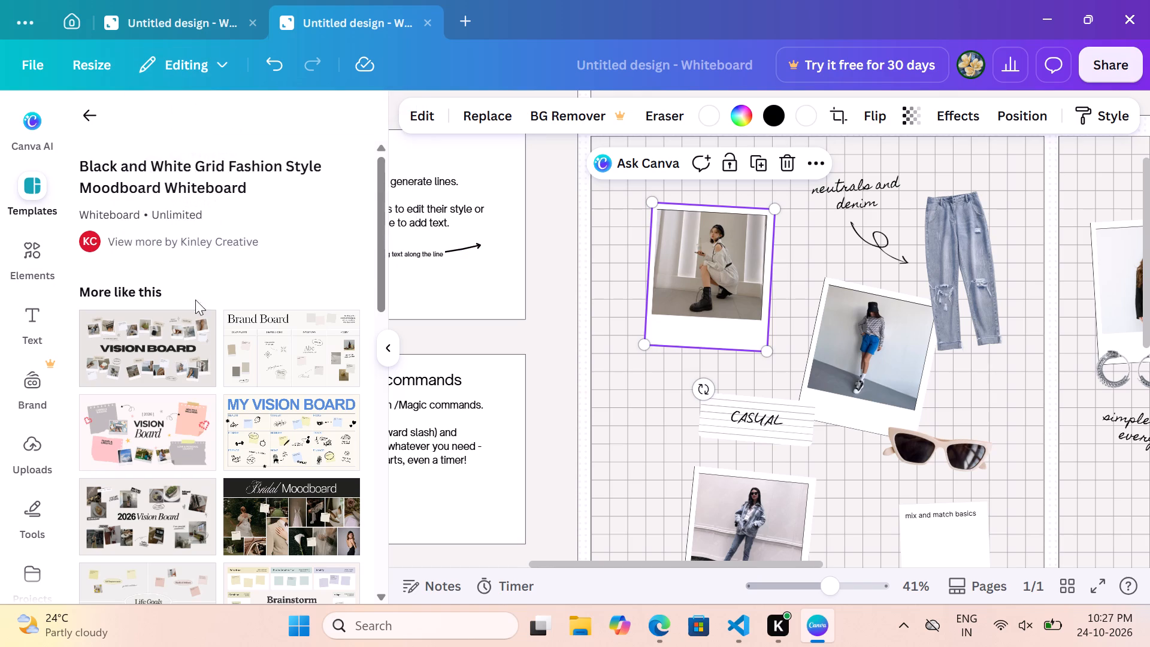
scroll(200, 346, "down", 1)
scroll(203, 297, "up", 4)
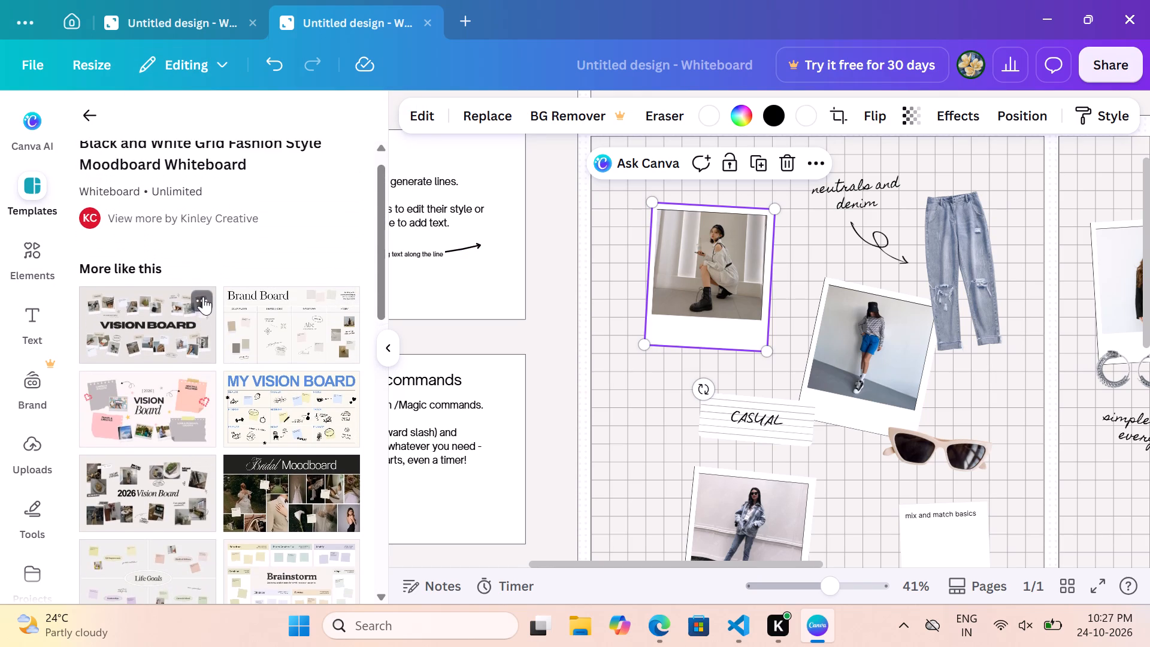
Return to the full template list and search the whiteboard templates for "model image".
left_click(92, 116)
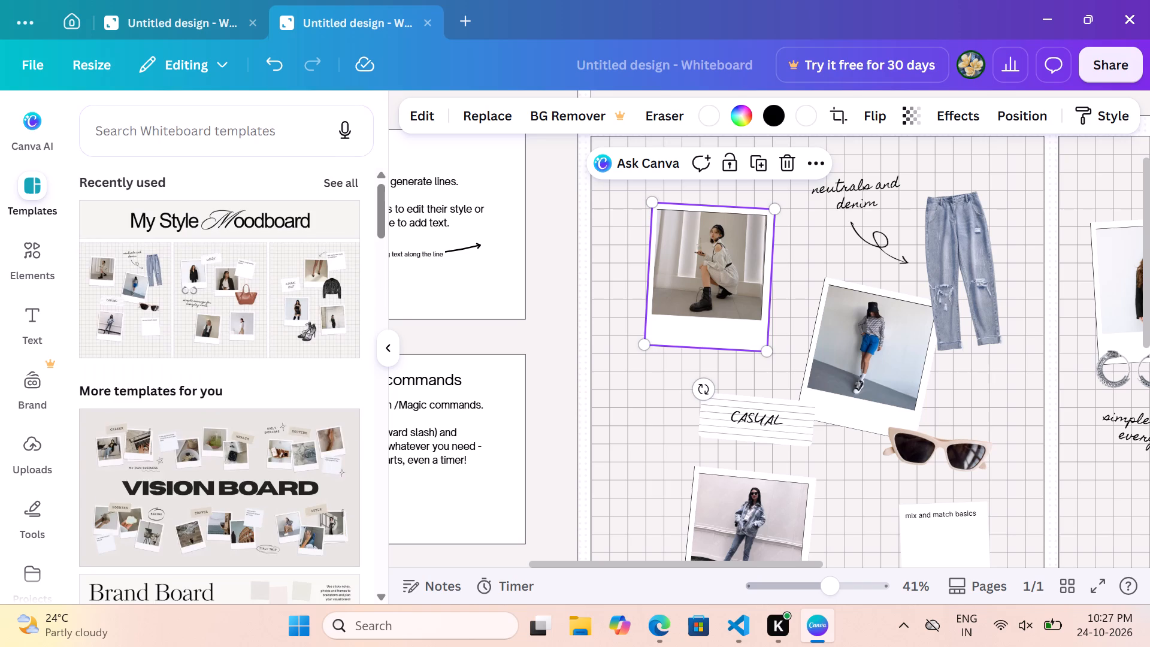
left_click(152, 131)
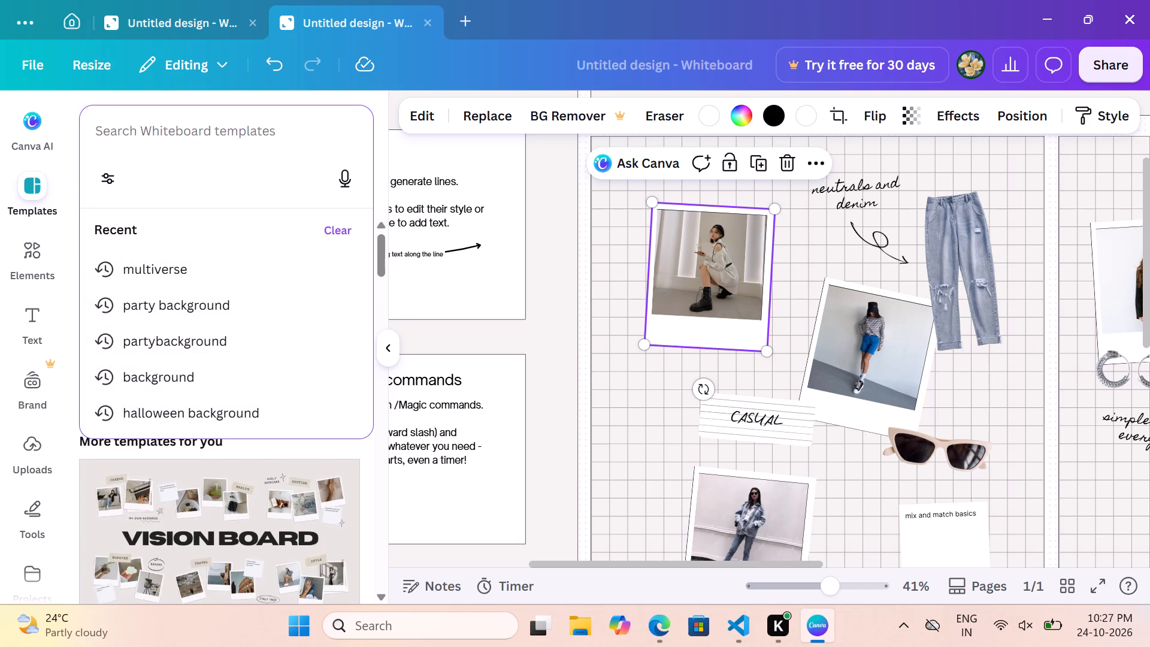
type("model image")
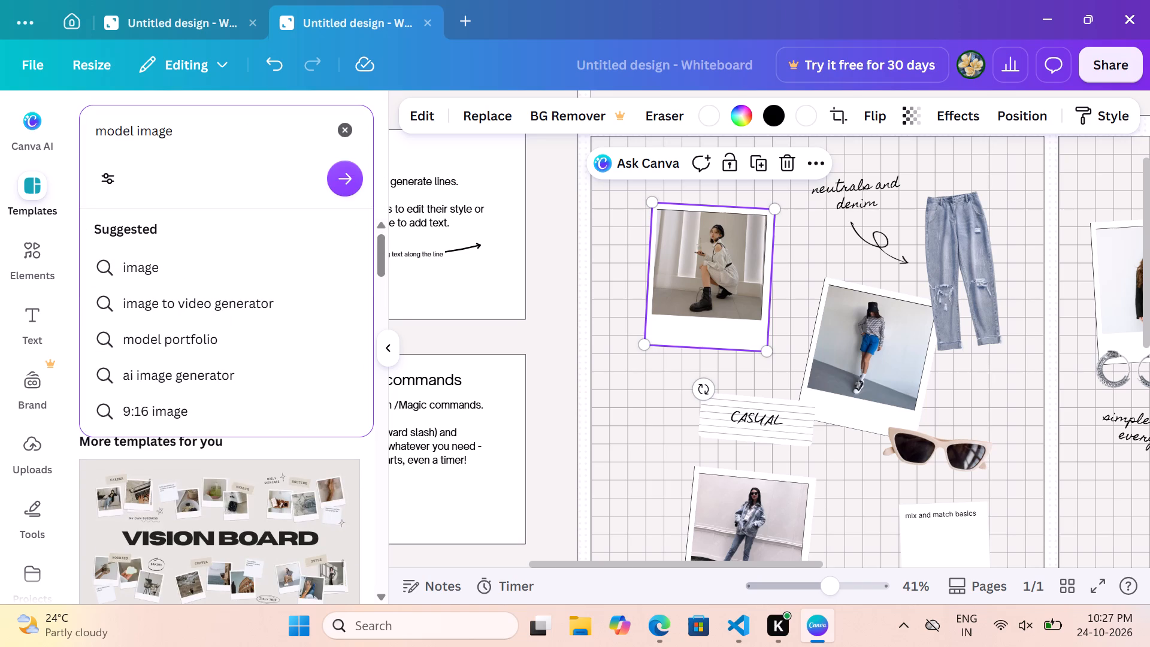
key("Return")
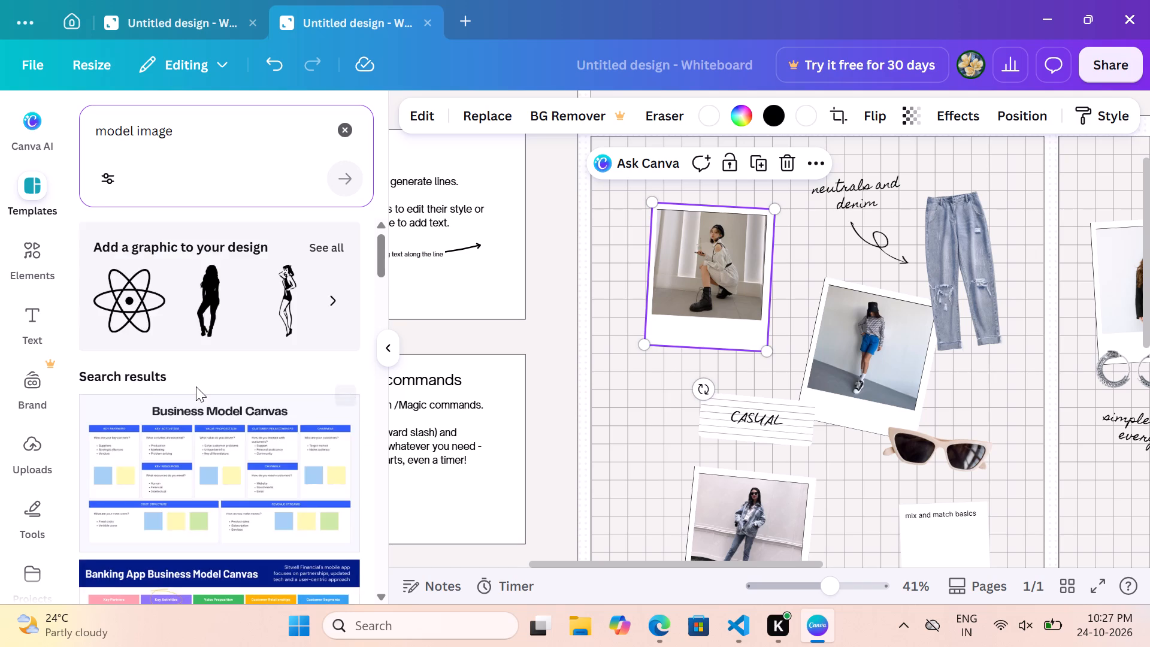
Refine the template search to "fashion model image".
left_click(93, 137)
left_click(95, 128)
key("space")
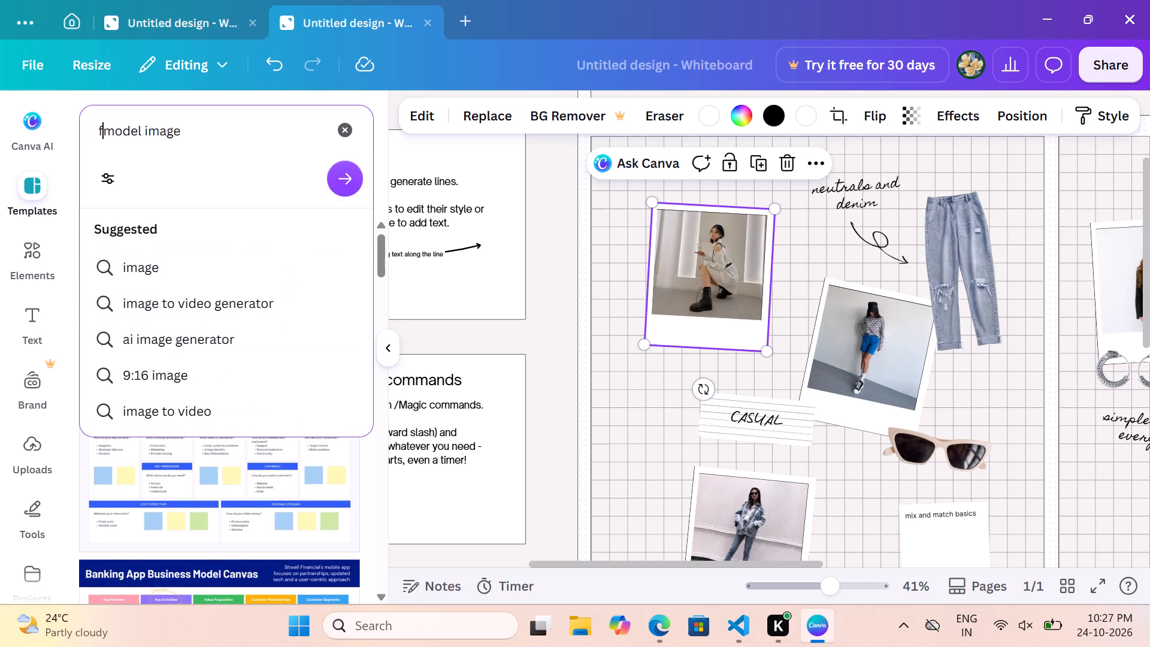
type("ashion")
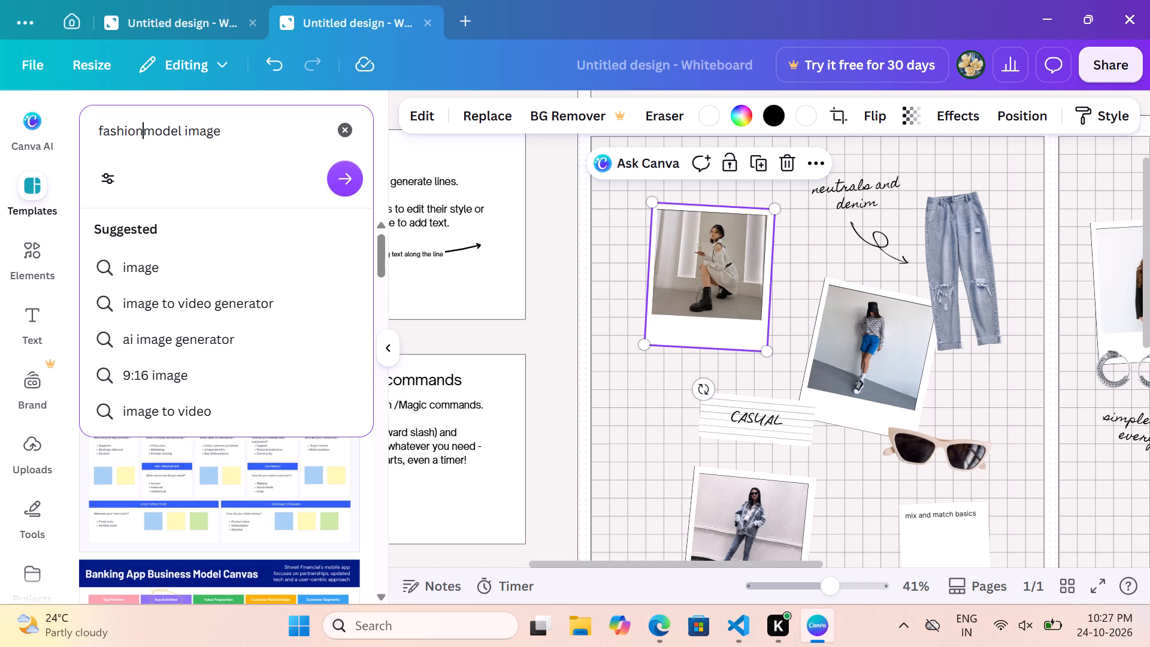
key("space")
key("Return")
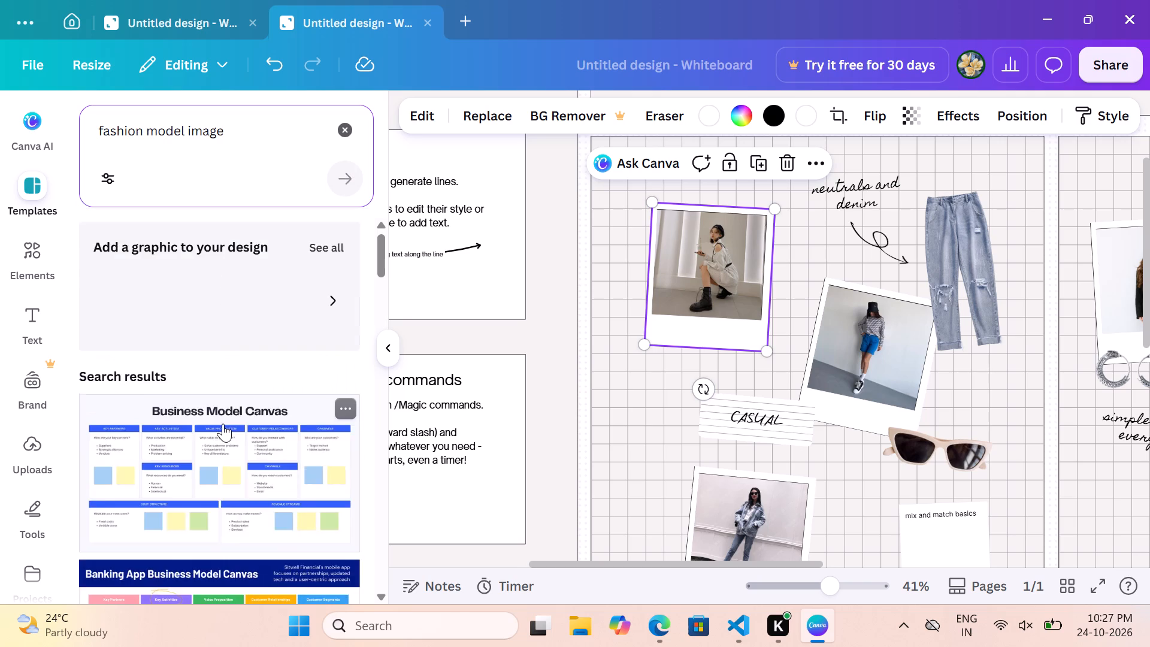
Show all photo results for "fashion model image" in the elements library.
left_click(337, 243)
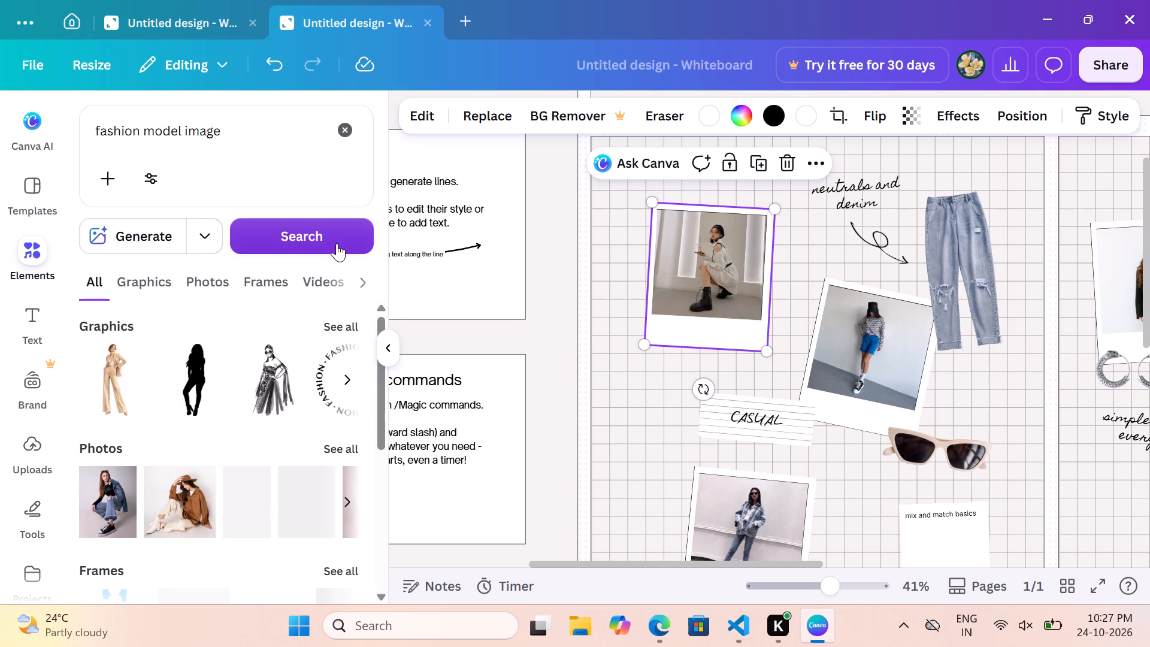
scroll(265, 460, "down", 2)
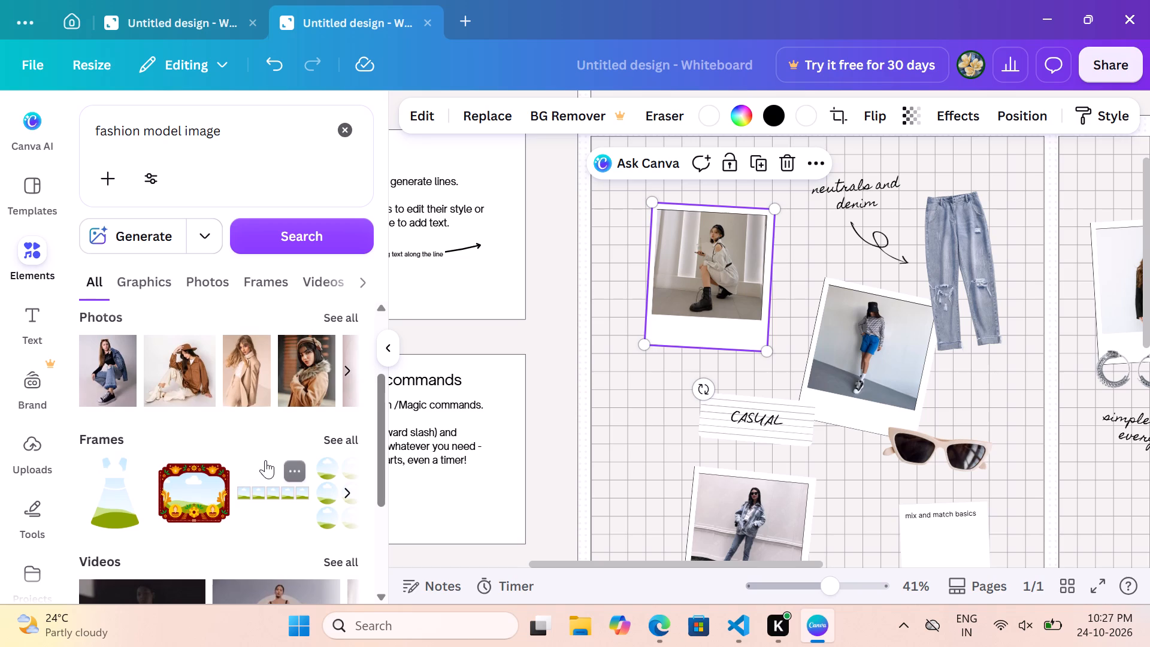
left_click(343, 315)
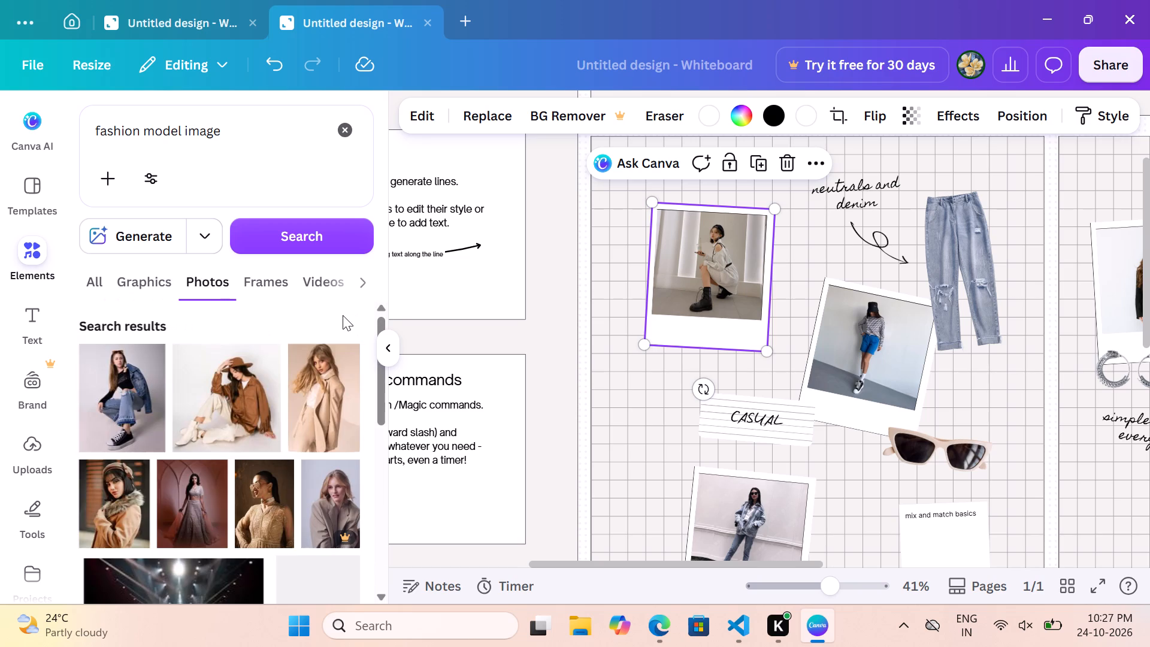
Browse the fashion model photos and add the black-and-white photo of the seated model in a black suit to the whiteboard.
scroll(281, 443, "down", 2)
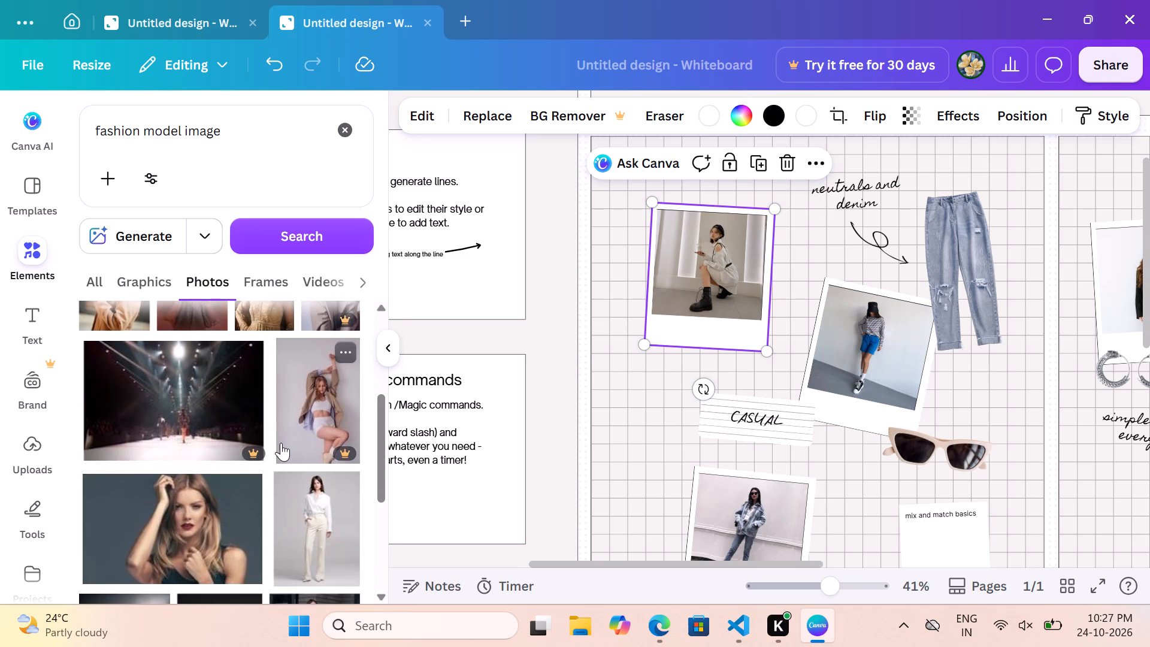
scroll(281, 443, "down", 4)
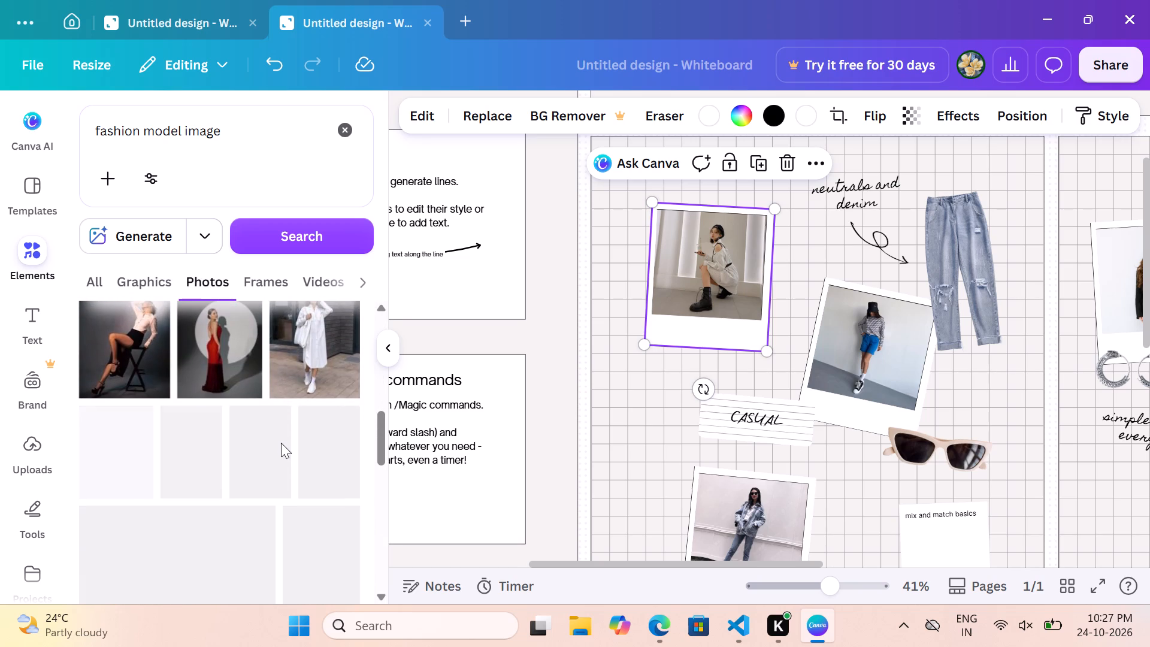
scroll(281, 443, "down", 1)
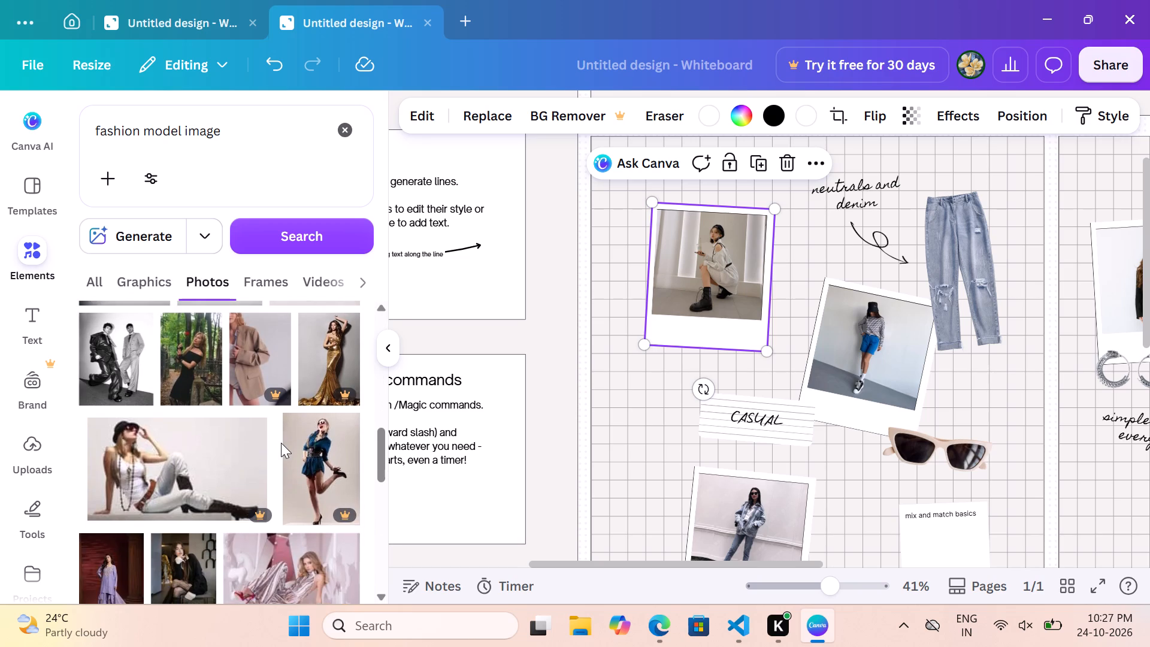
scroll(281, 443, "down", 3)
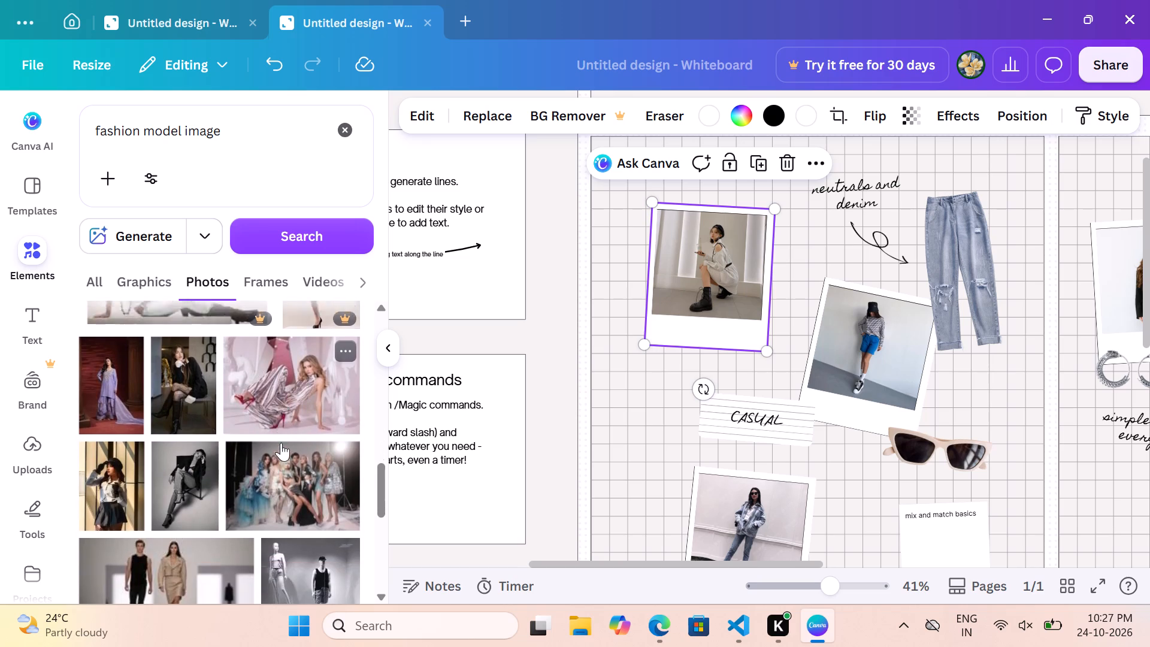
scroll(281, 443, "down", 3)
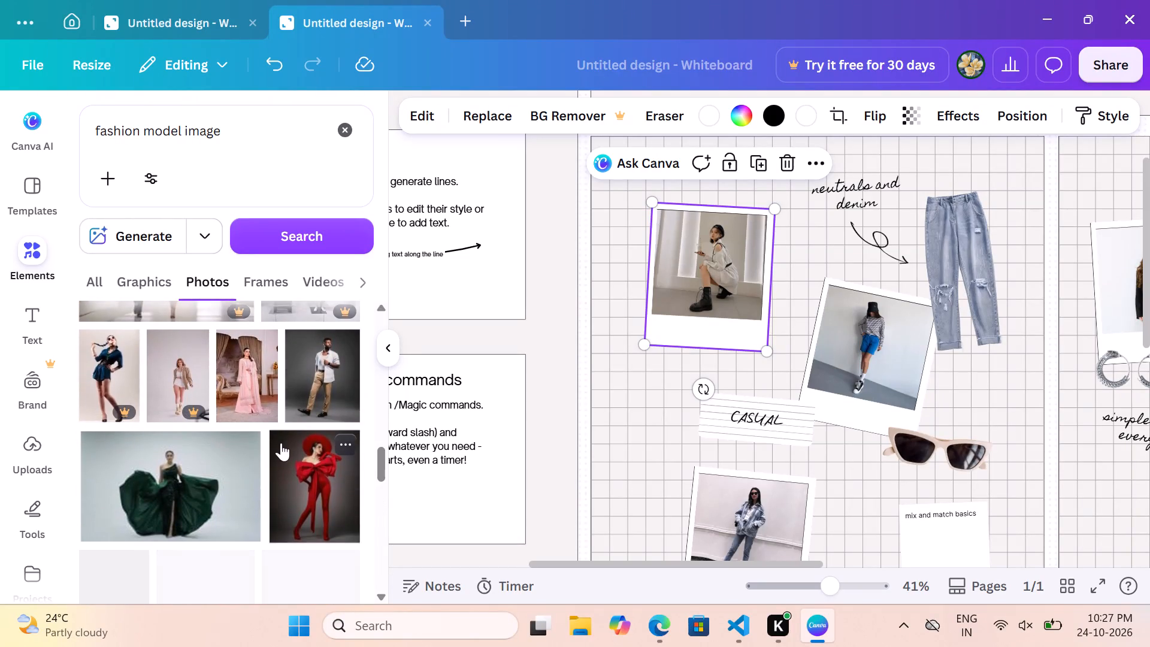
scroll(281, 443, "down", 3)
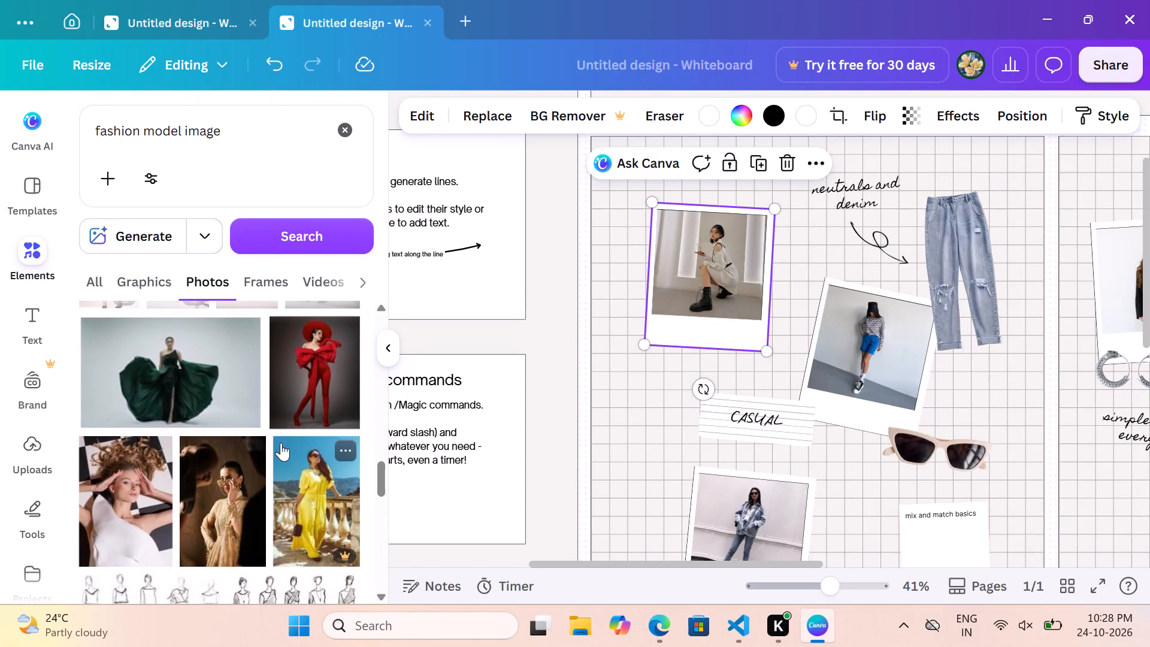
scroll(281, 443, "down", 2)
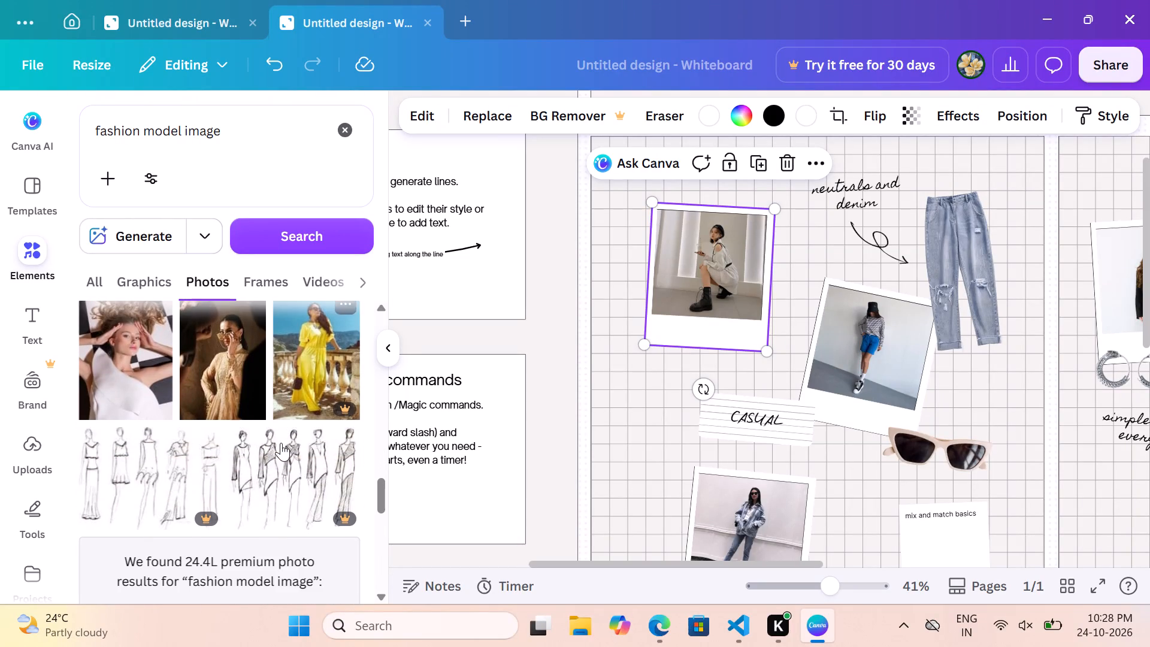
scroll(281, 443, "down", 4)
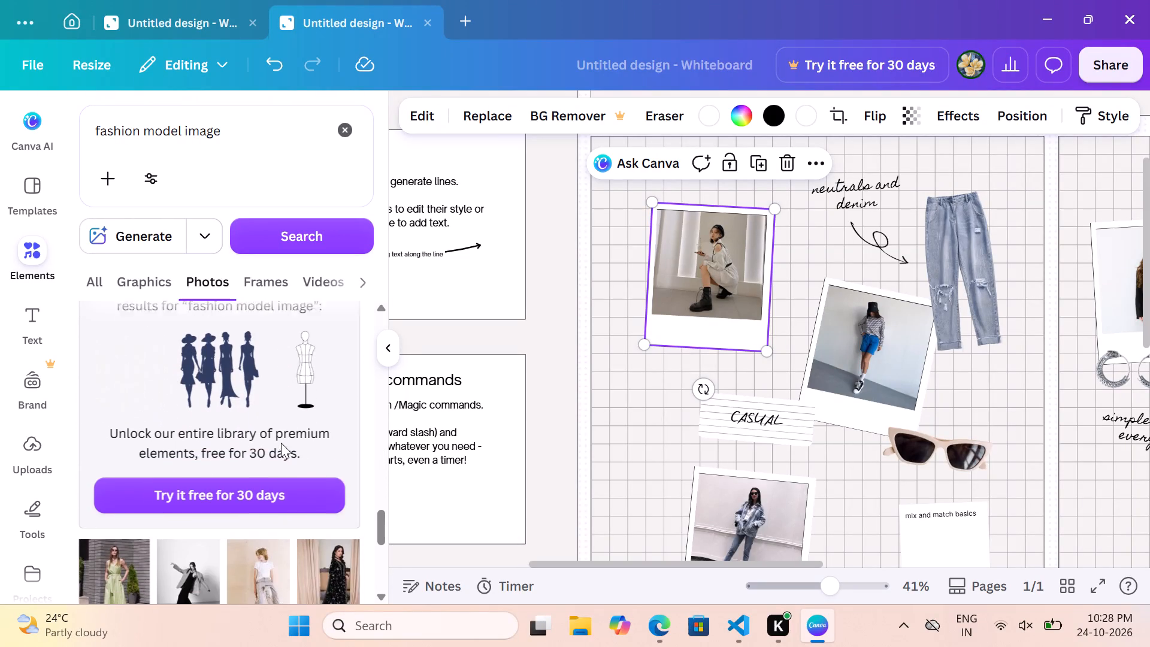
scroll(281, 443, "down", 3)
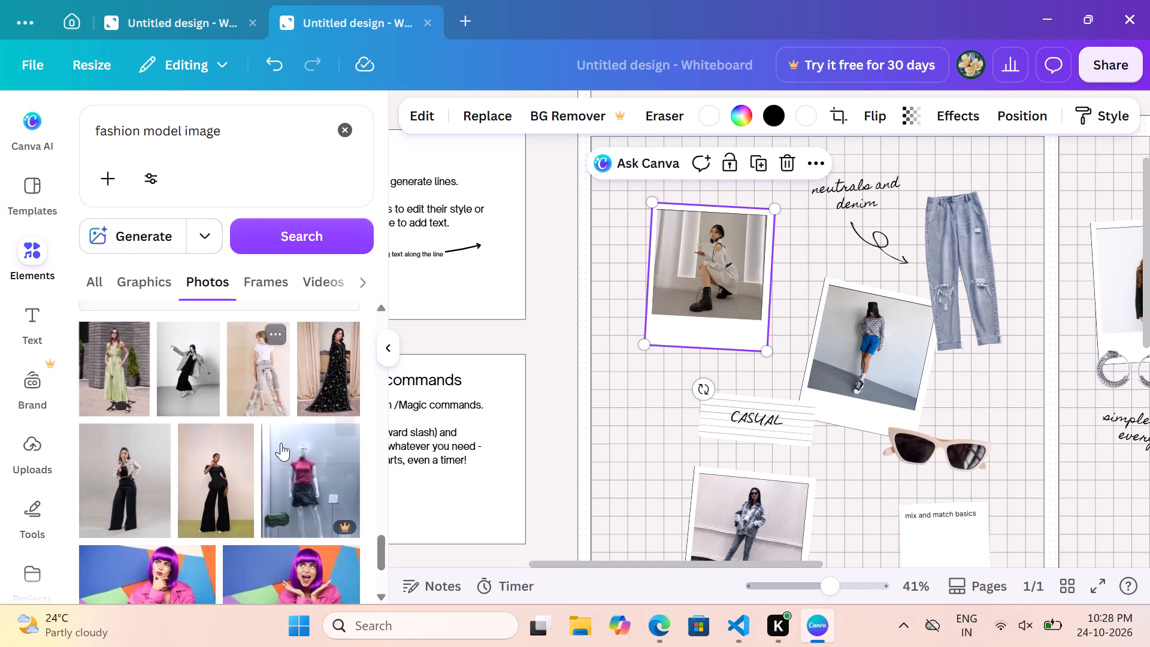
scroll(281, 443, "down", 3)
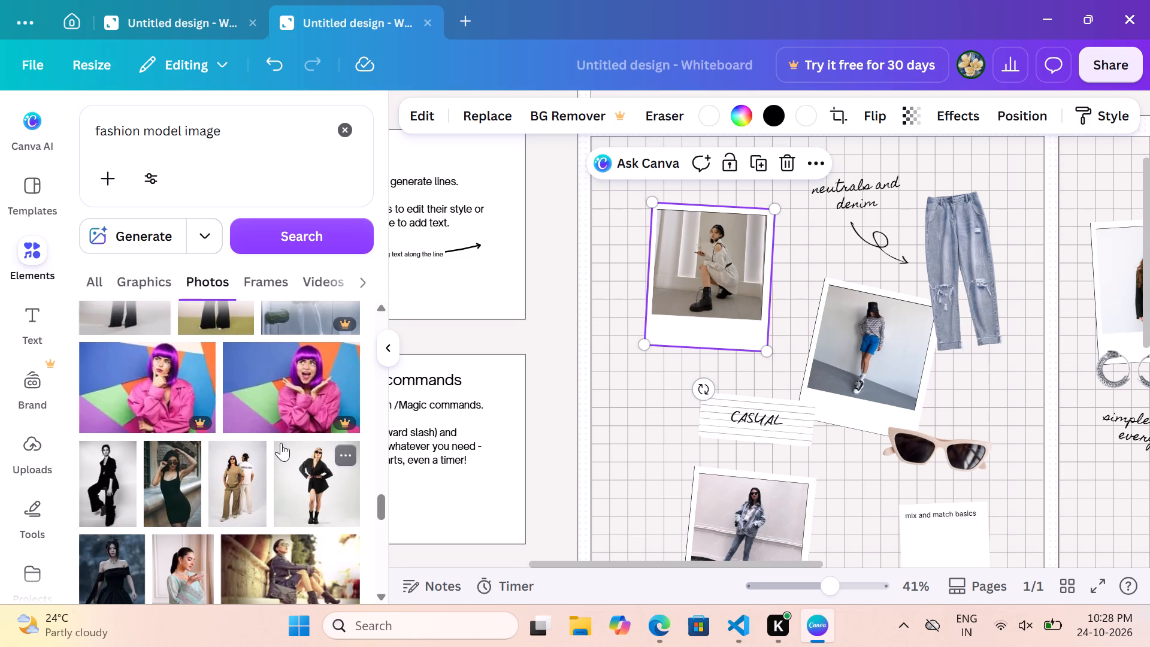
scroll(281, 443, "down", 1)
left_click(122, 420)
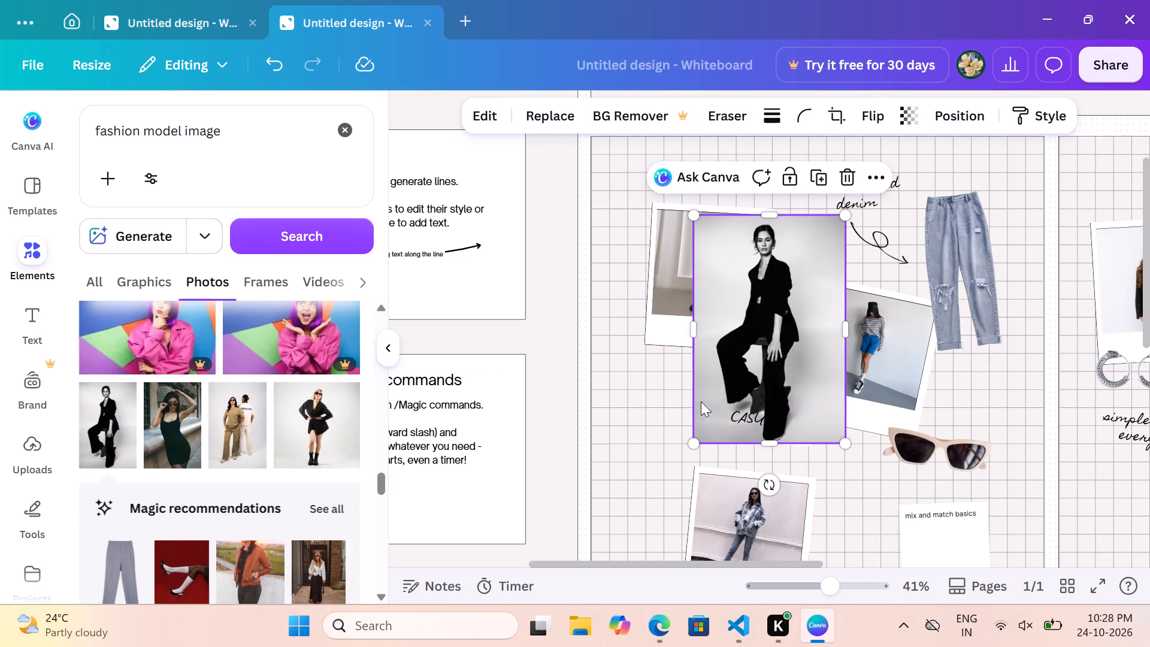
Shrink the black-suit model photo and place it in the first polaroid of the casual section, replacing the crouching model.
left_click_drag(695, 443, 759, 349)
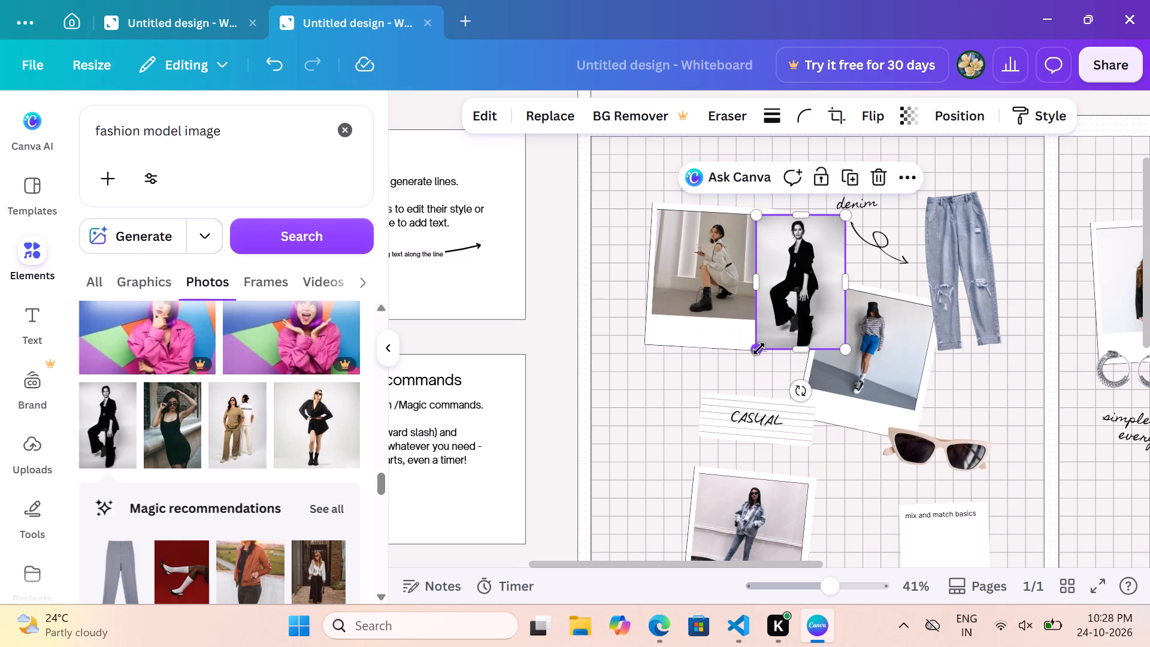
left_click_drag(826, 282, 736, 279)
left_click_drag(725, 267, 724, 259)
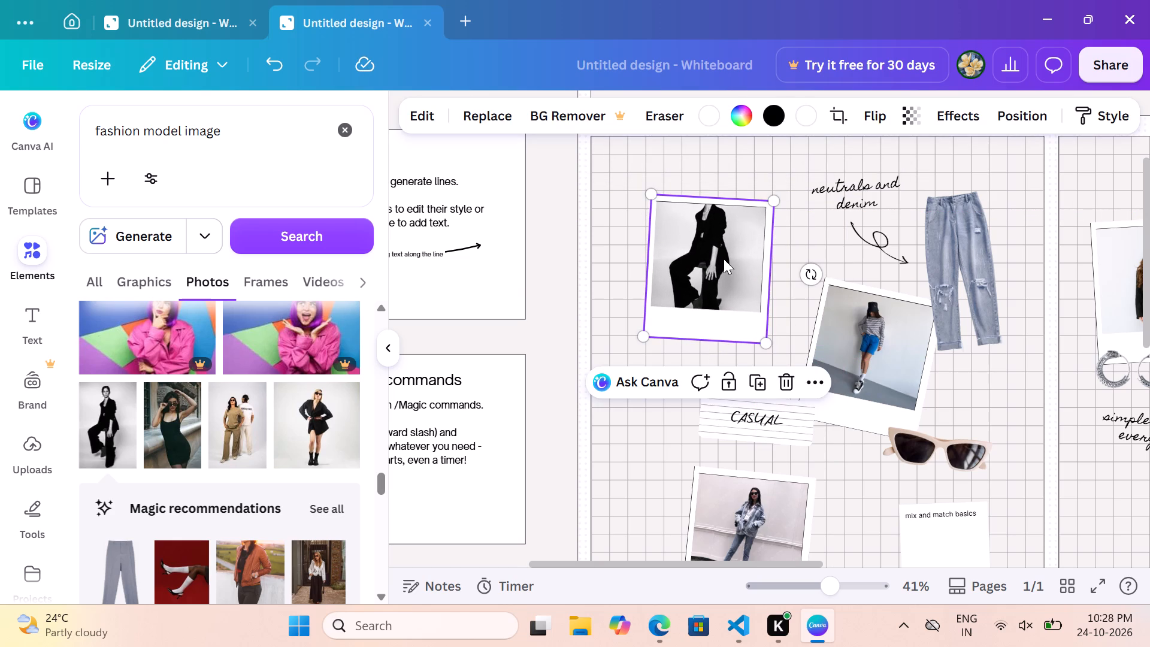
left_click(724, 259)
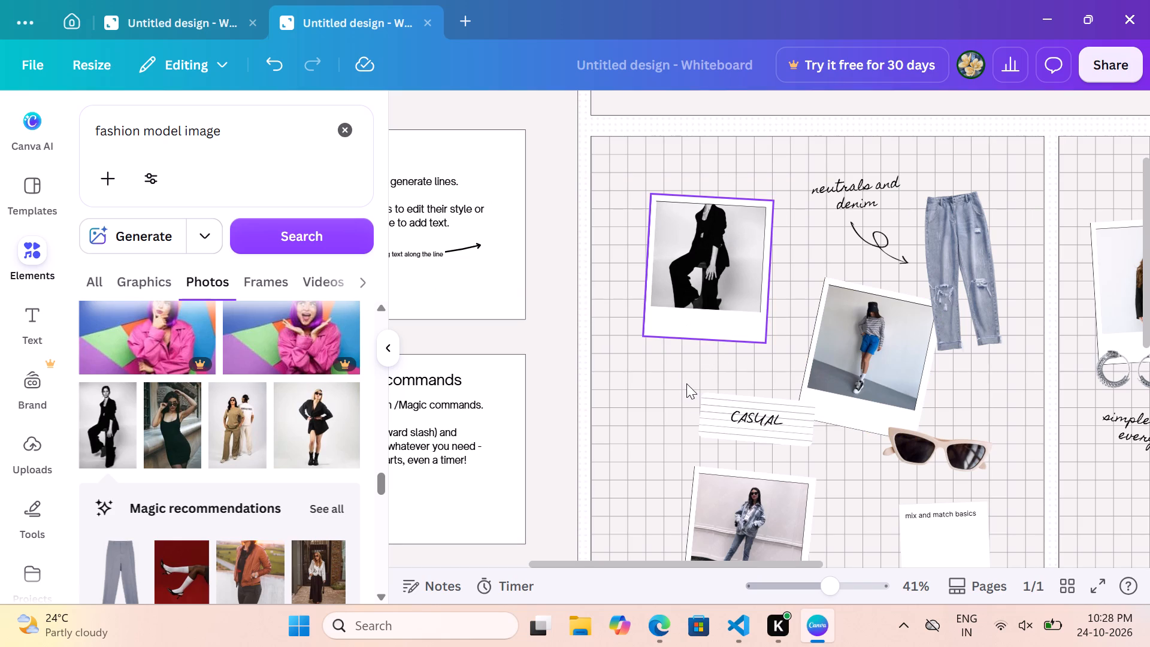
Select the polaroid of the model in blue shorts in the casual section.
left_click(860, 340)
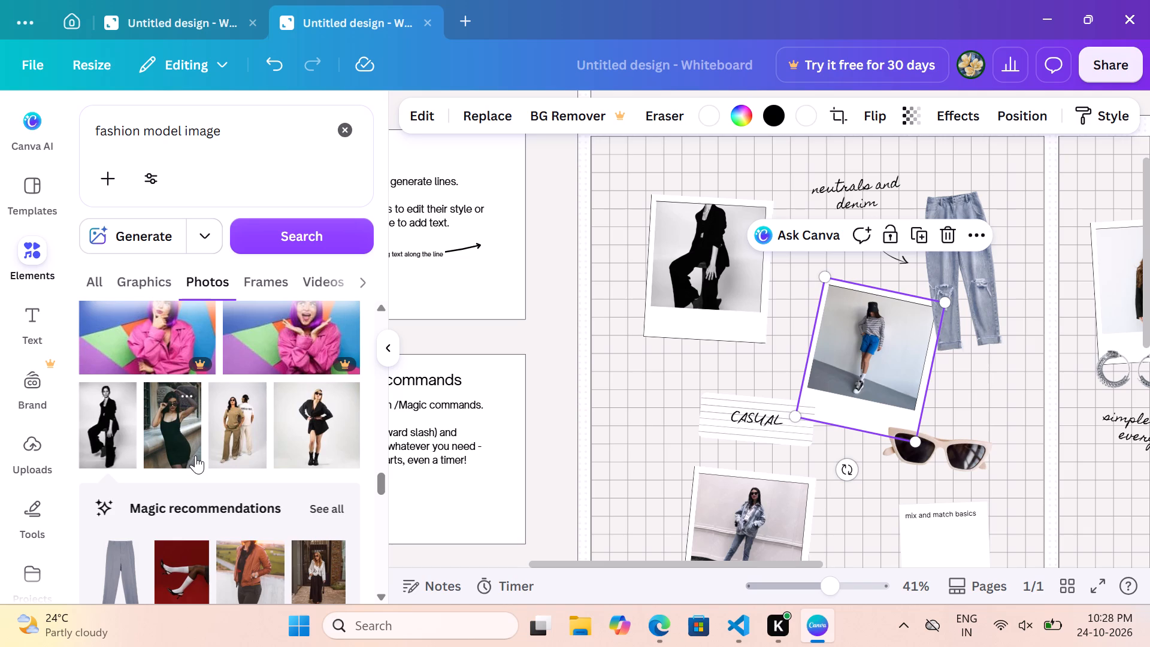
scroll(801, 454, "down", 1)
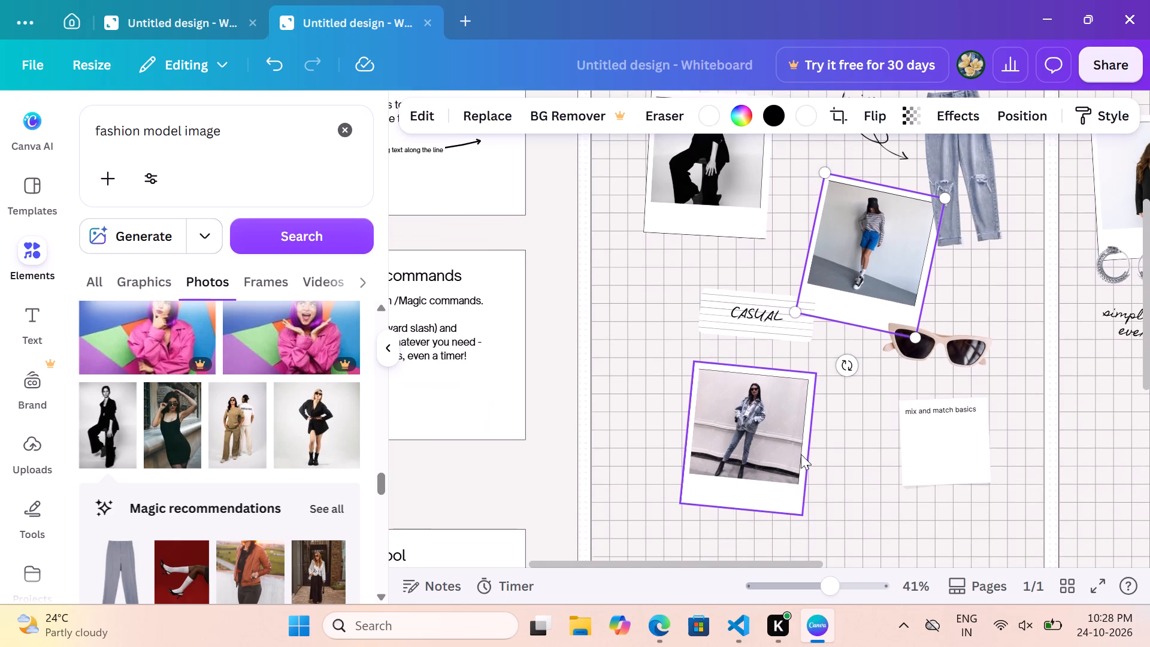
scroll(801, 454, "left", 4)
scroll(801, 454, "right", 1)
scroll(801, 454, "up", 1)
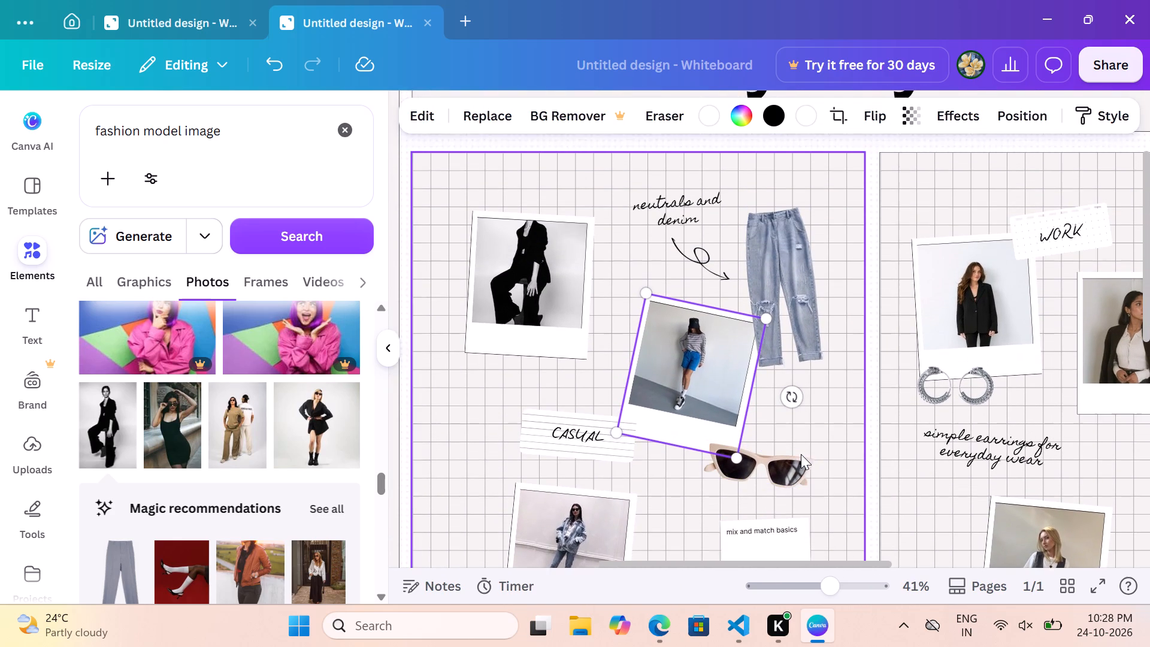
scroll(801, 454, "up", 2)
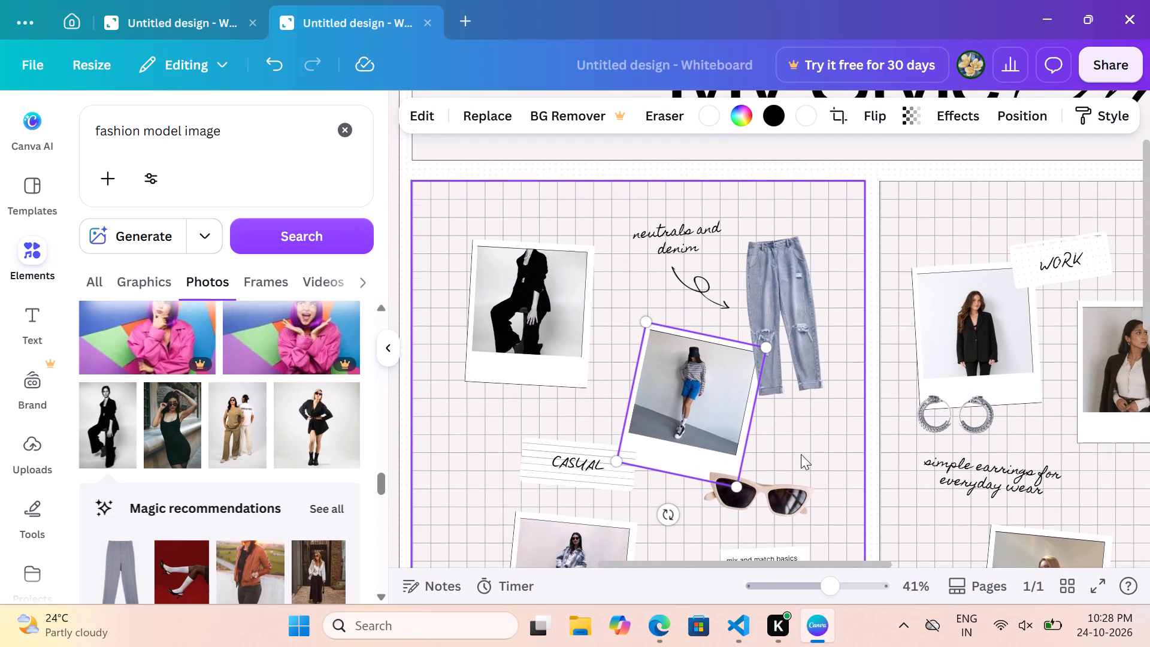
Replace the element search text with "straight denim".
left_click(221, 134)
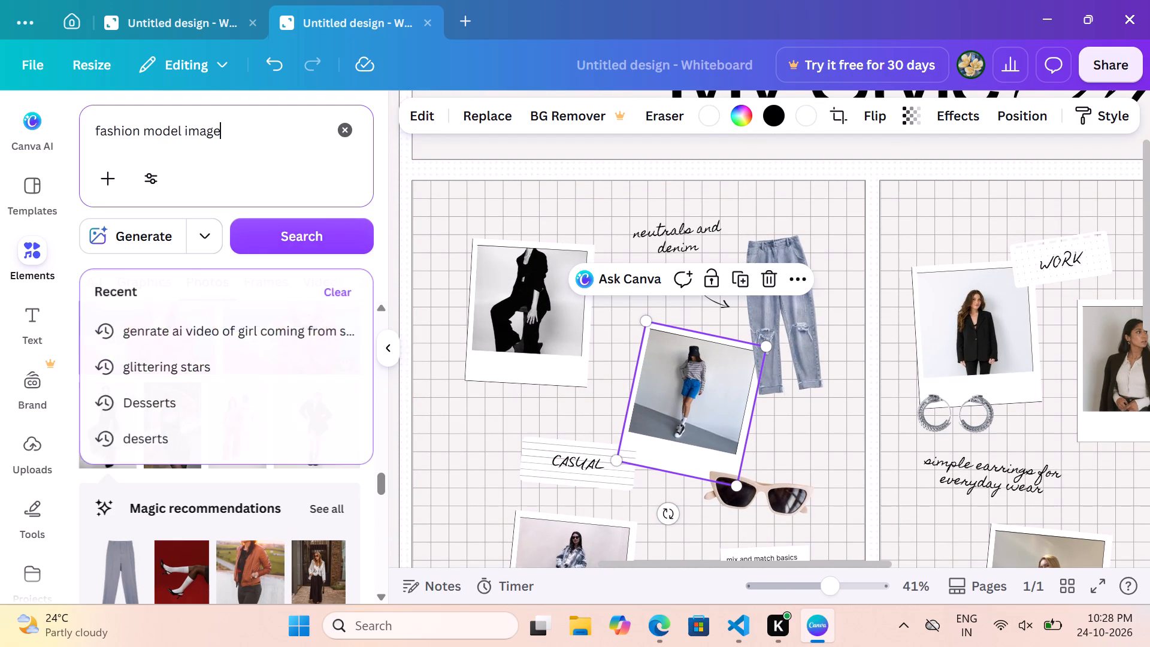
key("BackSpace")
key("BackSpace")
key("BackSpace")
key("BackSpace")
key("BackSpace")
key("BackSpace")
key("BackSpace")
key("BackSpace")
key("BackSpace")
key("BackSpace")
key("BackSpace")
key("BackSpace")
key("BackSpace")
key("BackSpace")
key("BackSpace")
key("BackSpace")
key("BackSpace")
key("BackSpace")
key("BackSpace")
key("BackSpace")
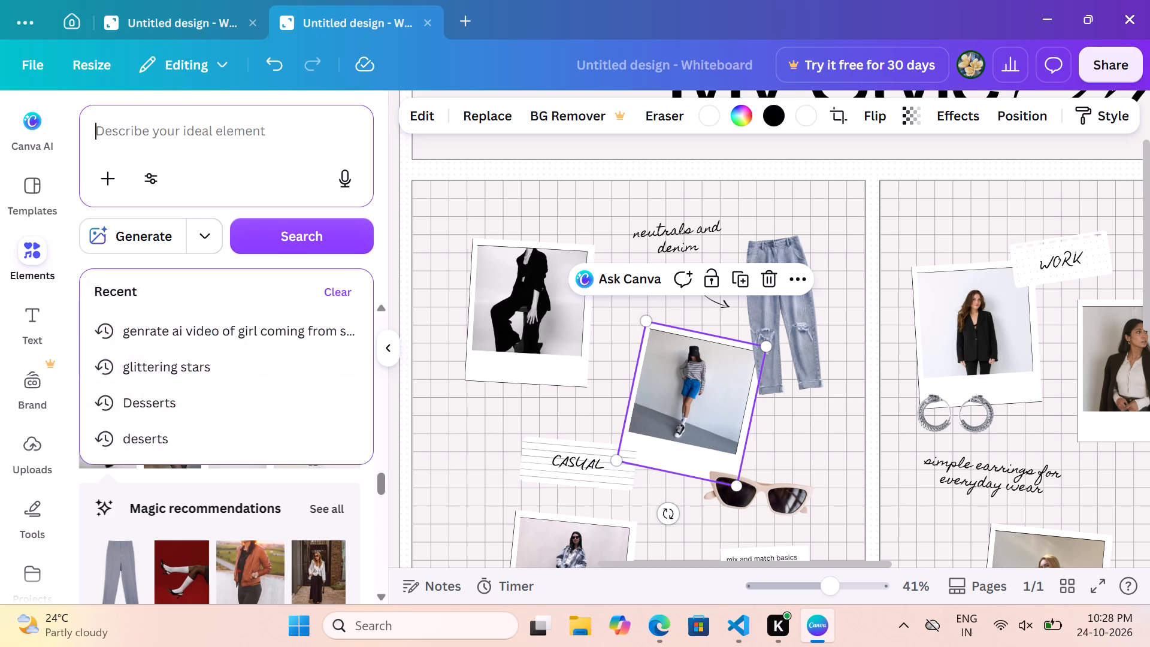
type("straight denim")
key("space")
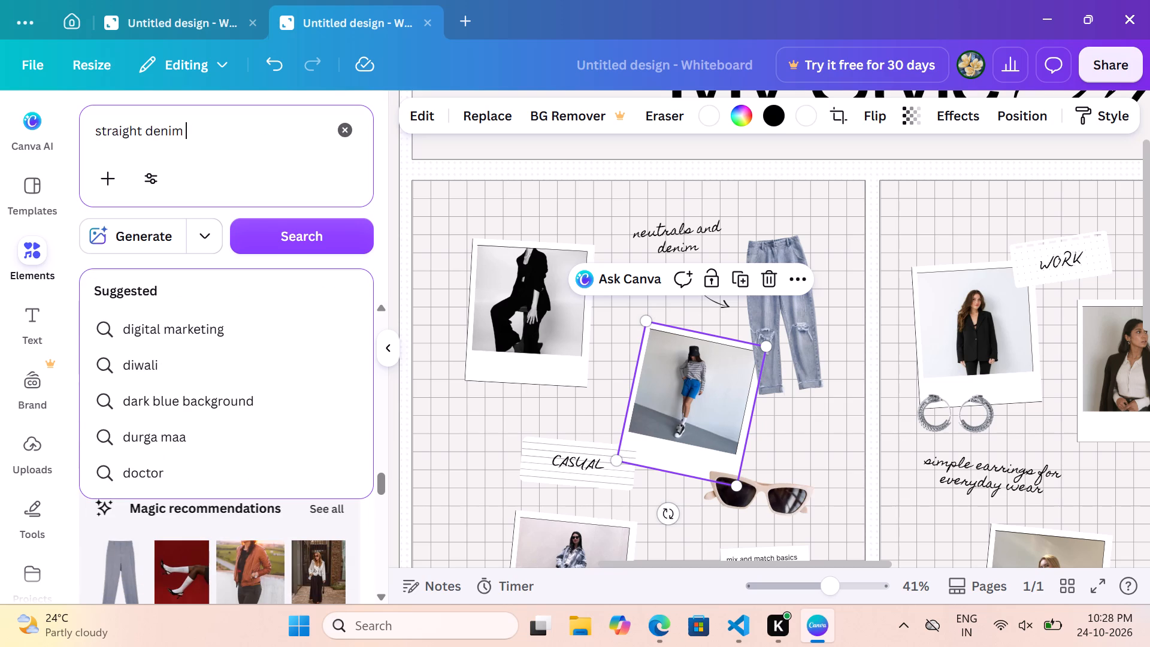
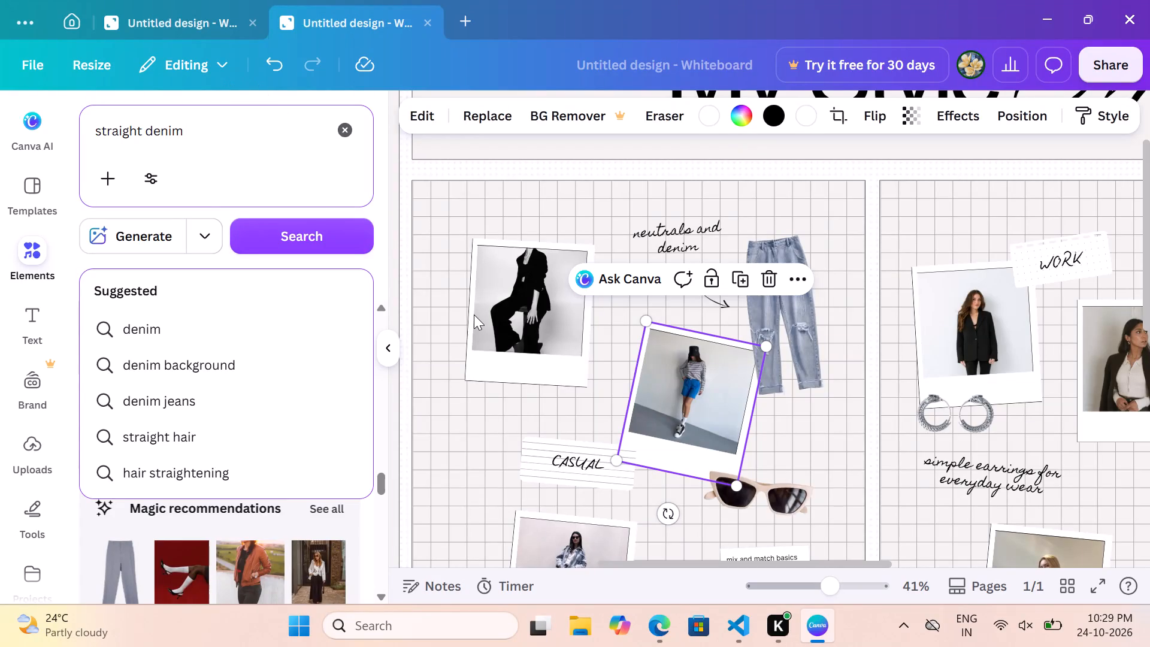
Extend the photo search to "straight denim pants" and browse the photos.
left_click(805, 349)
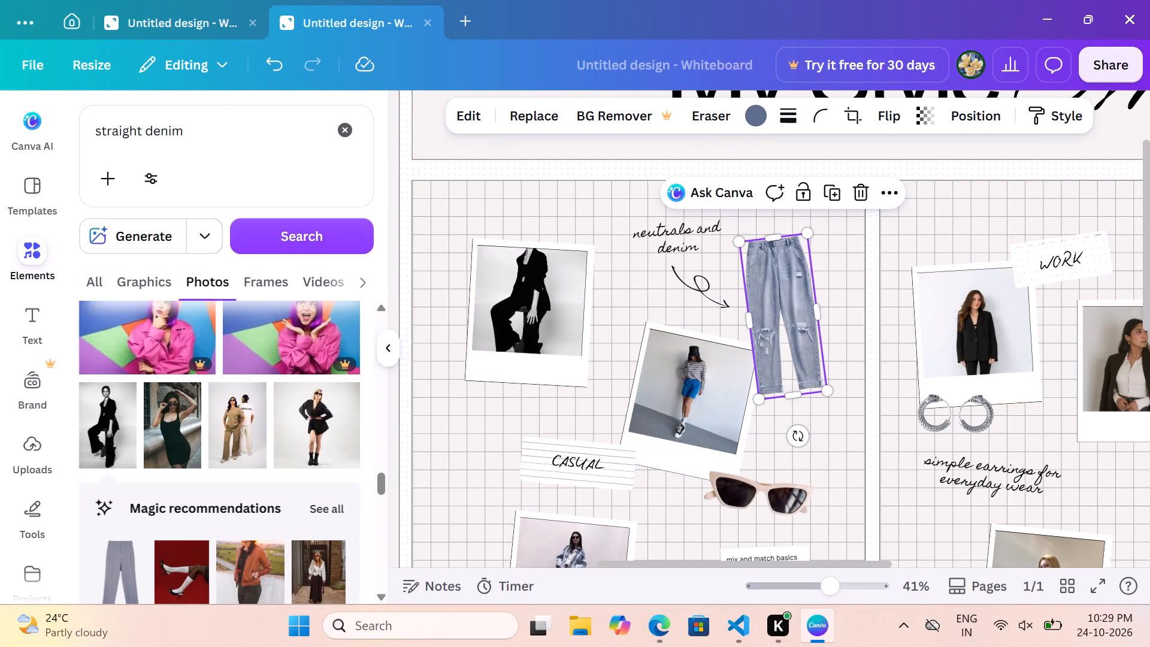
left_click(193, 126)
type("pants")
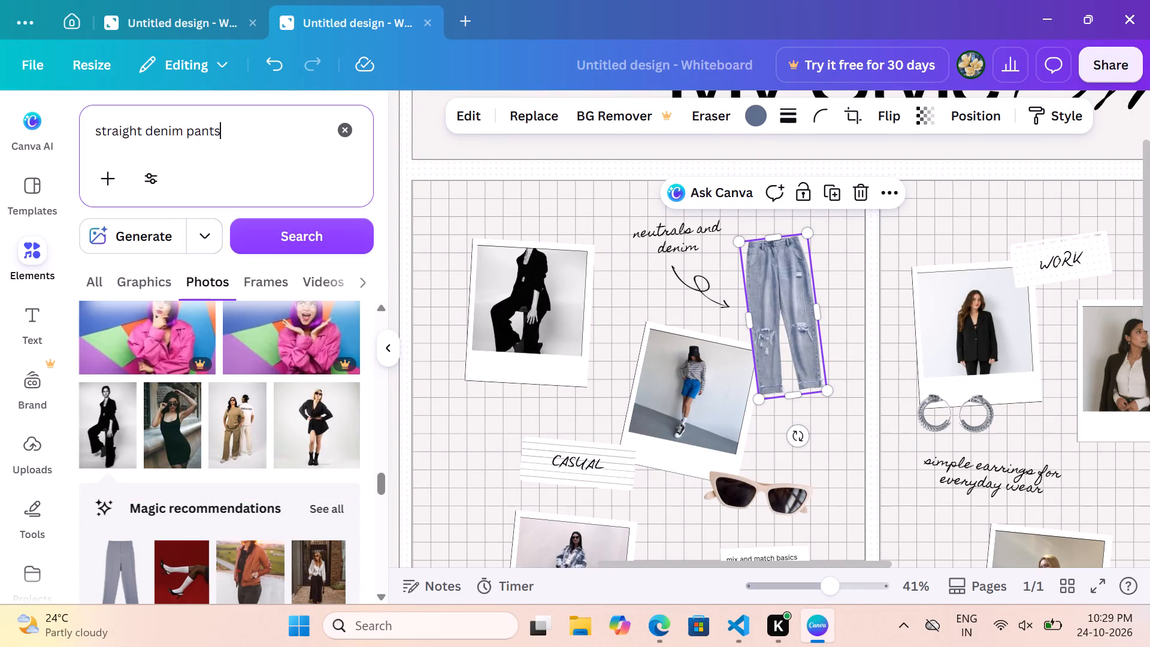
key("Return")
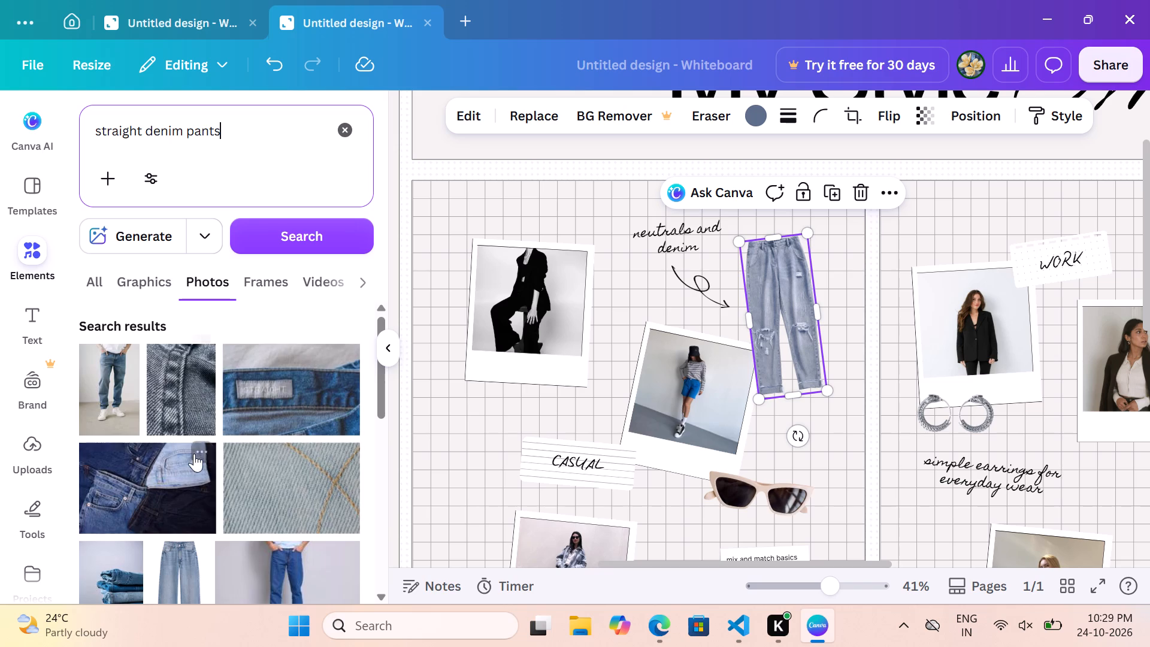
scroll(194, 453, "down", 4)
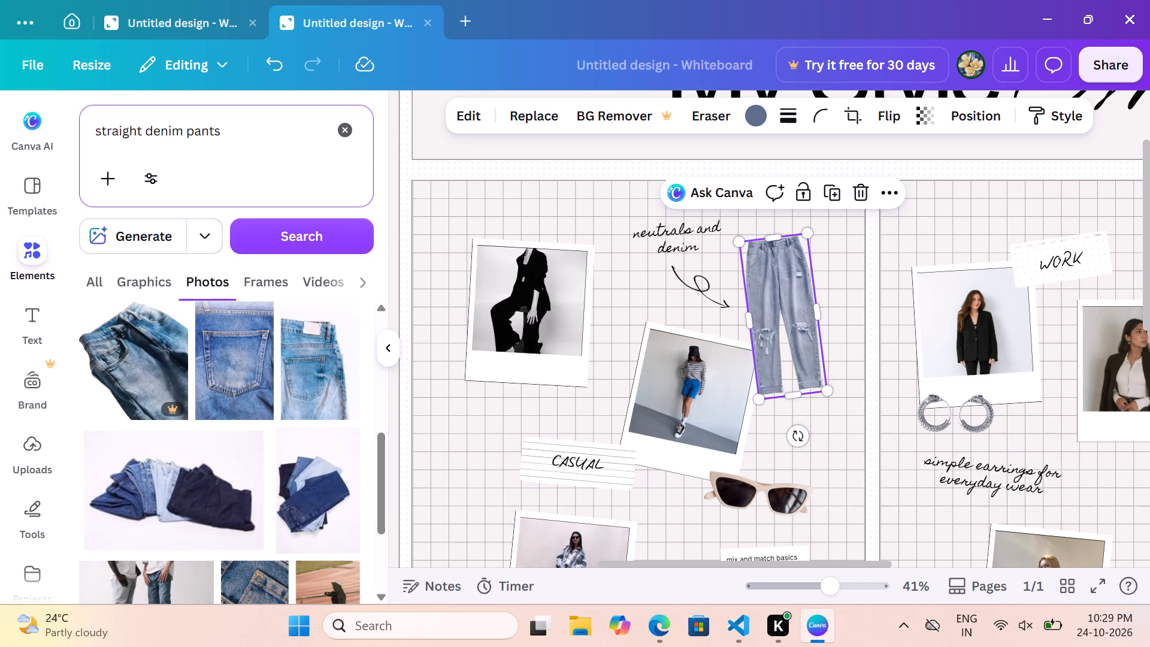
Refine the photo search to "straight denim pants women".
key("space")
type("wpmen")
key("Return")
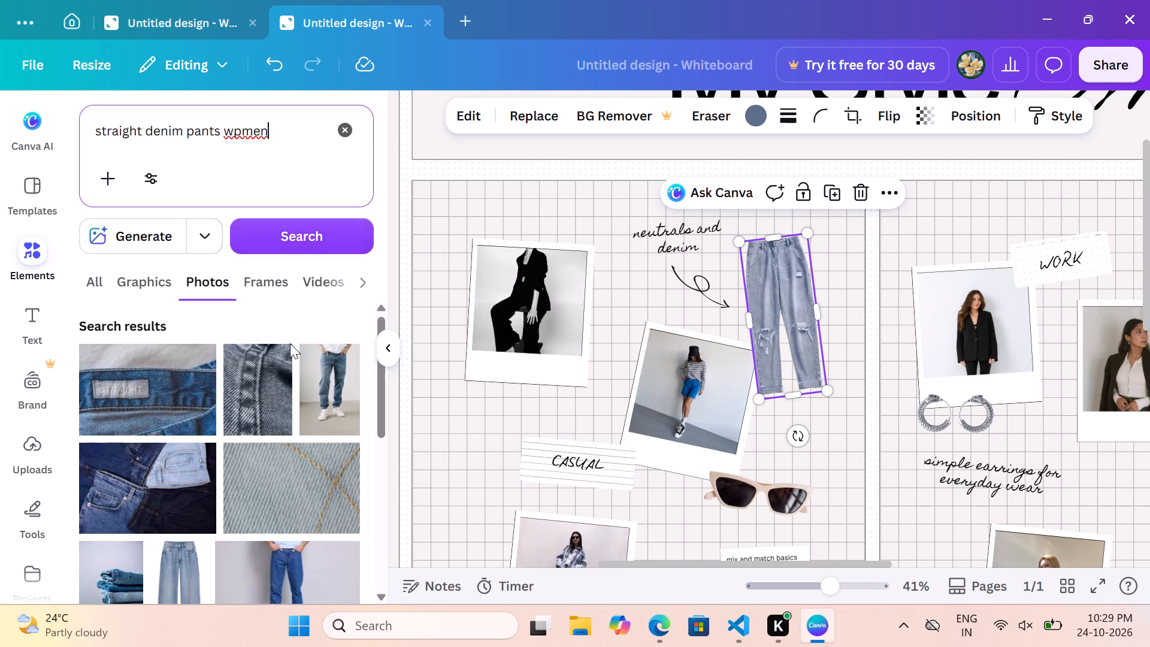
scroll(281, 370, "down", 4)
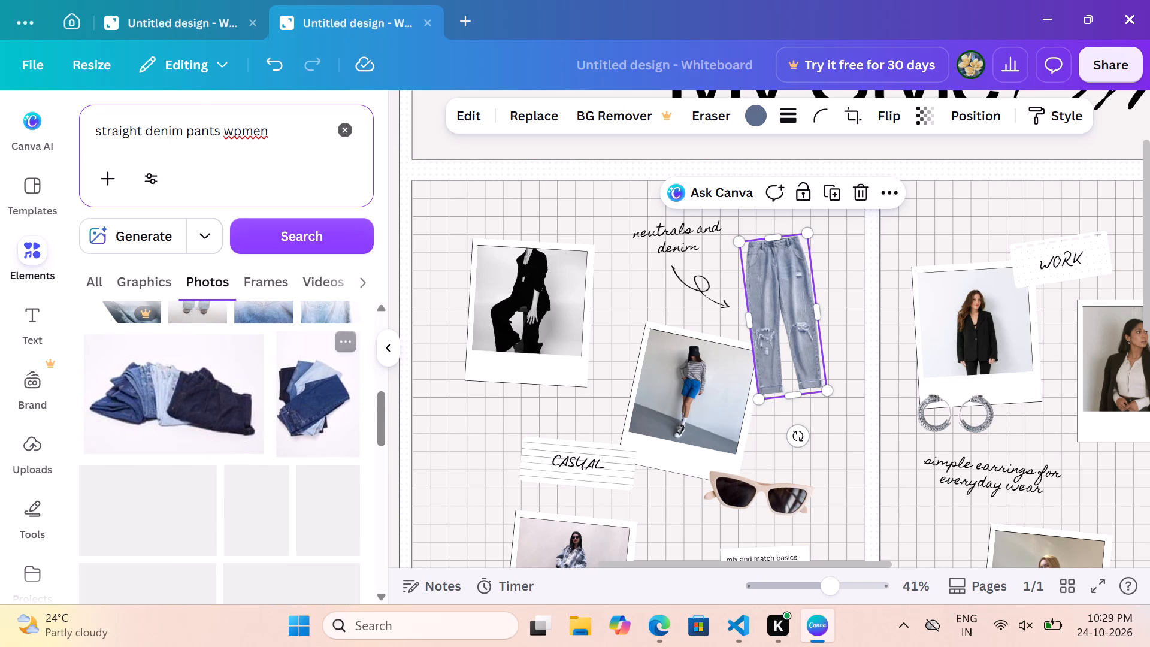
left_click(243, 132)
key("BackSpace")
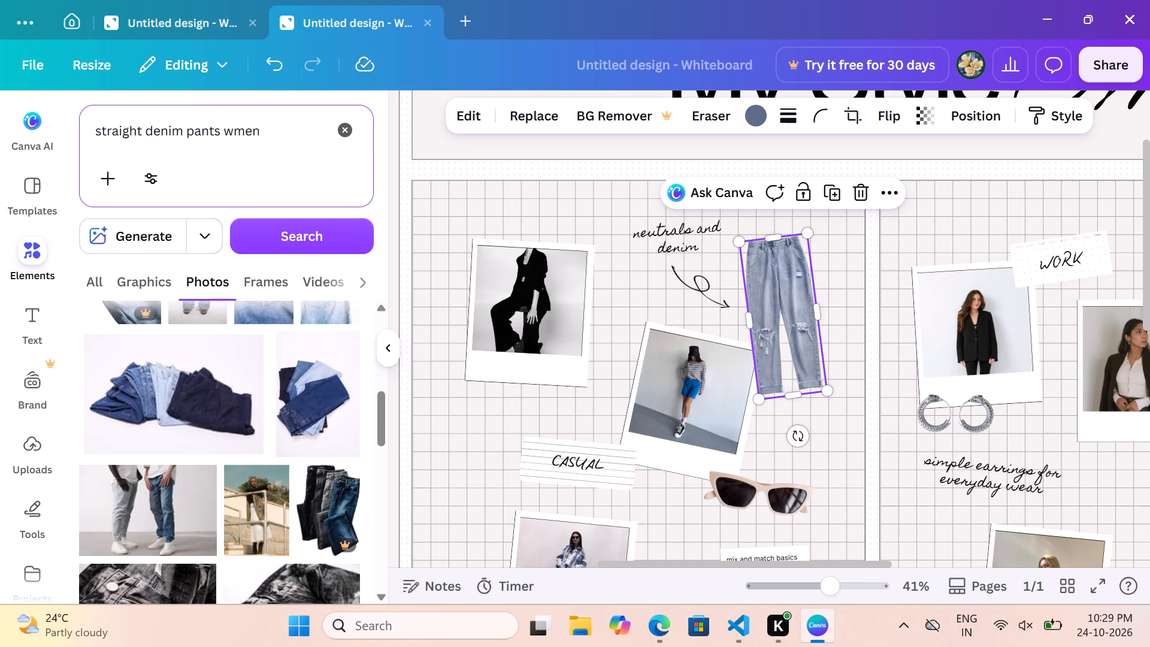
key("o")
scroll(283, 364, "down", 1)
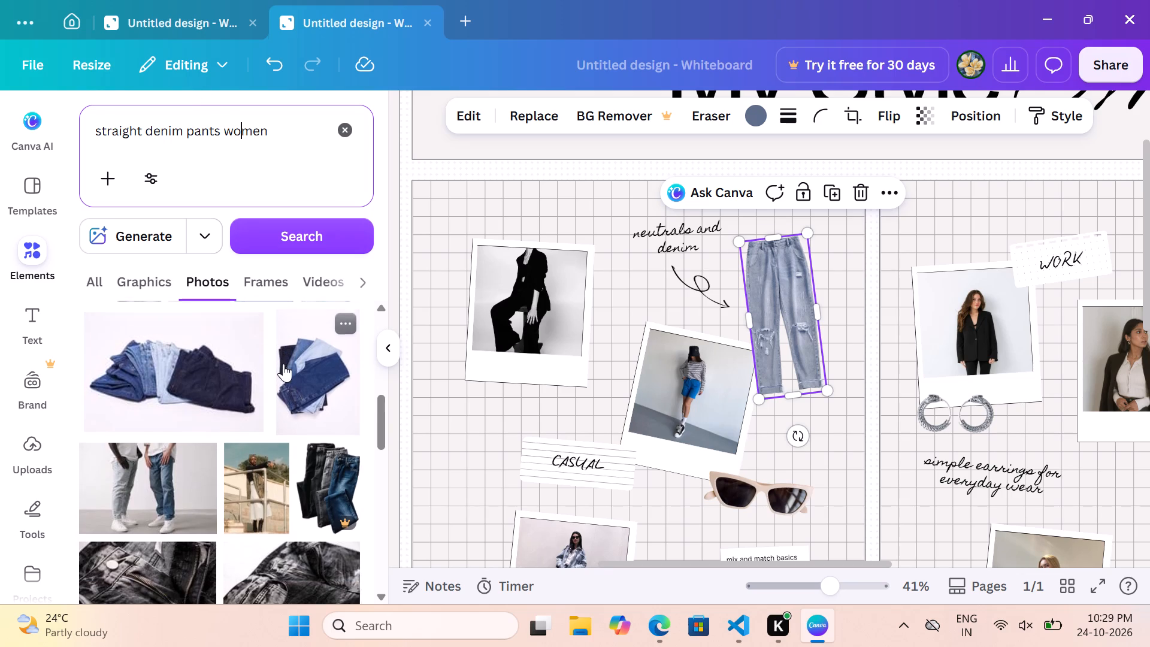
scroll(283, 364, "down", 1)
left_click(270, 246)
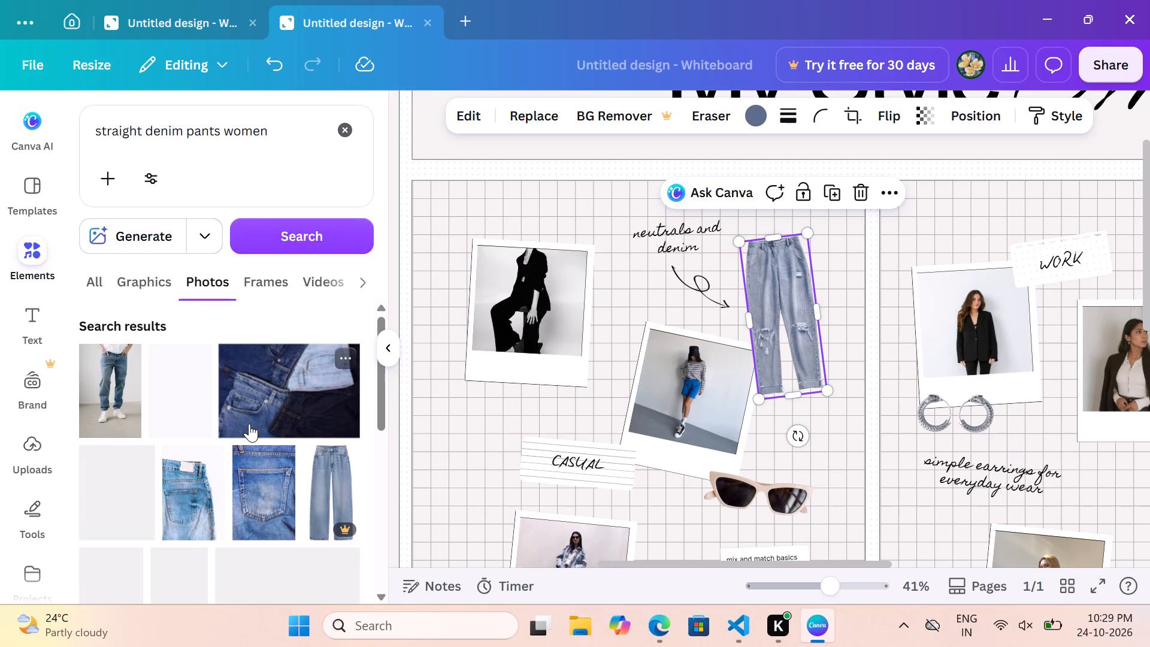
Add the photo of the seated model with jeans and a denim jacket to the whiteboard, deleting the duplicate copy.
double_click(198, 380)
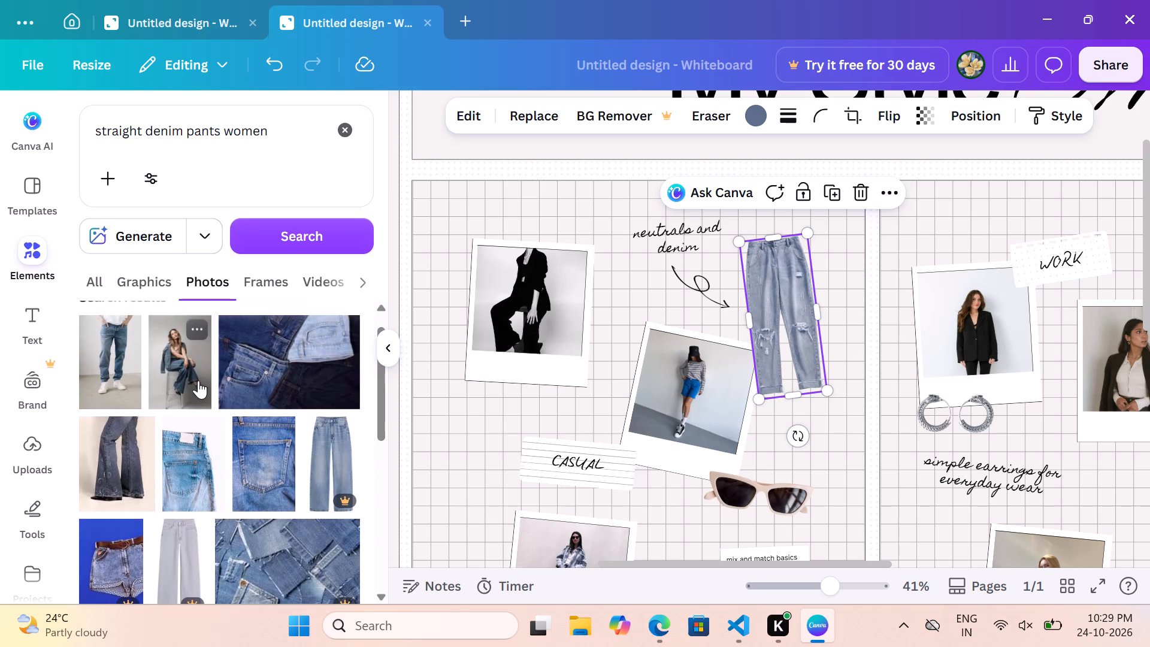
left_click_drag(774, 362, 563, 453)
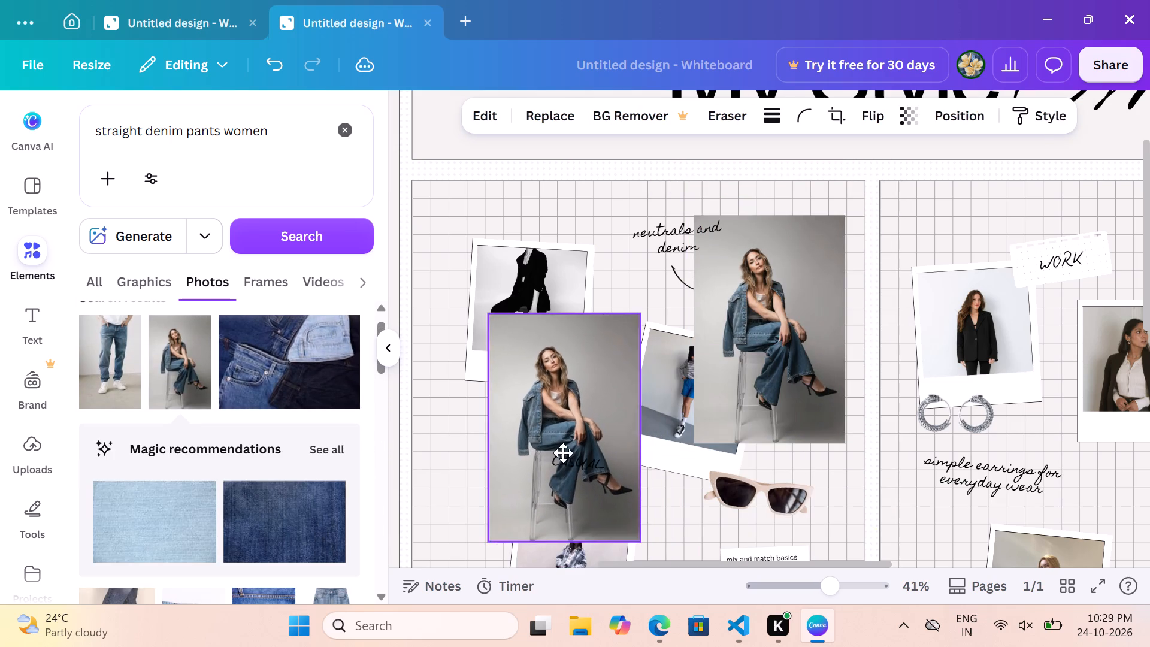
left_click_drag(563, 453, 701, 583)
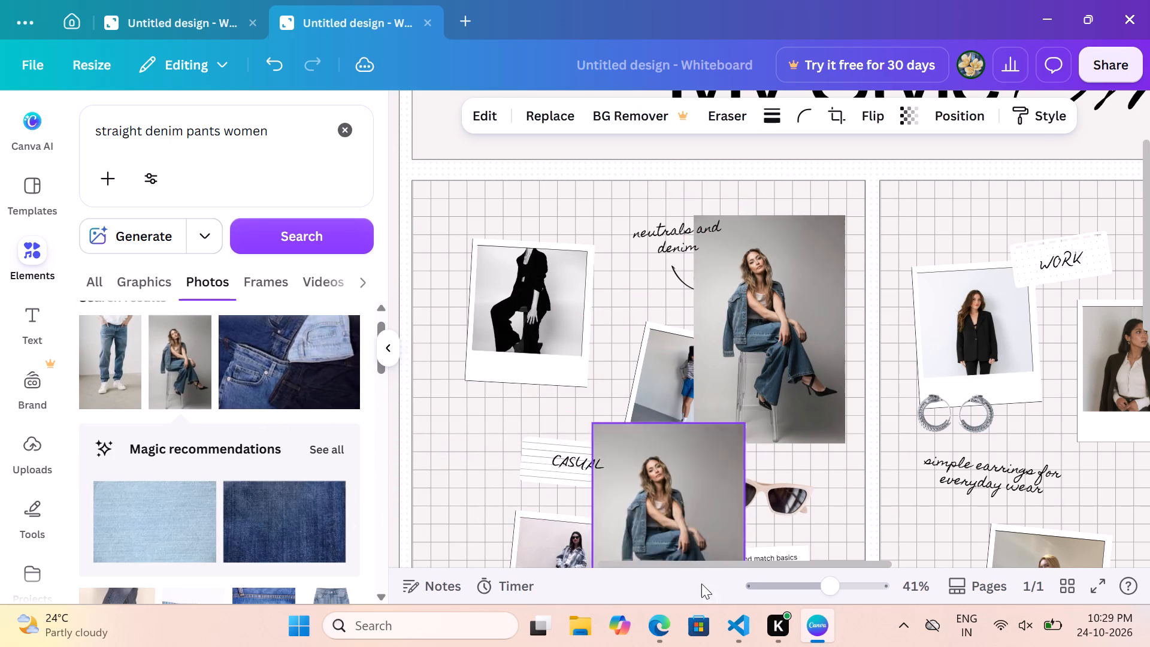
left_click_drag(701, 583, 571, 341)
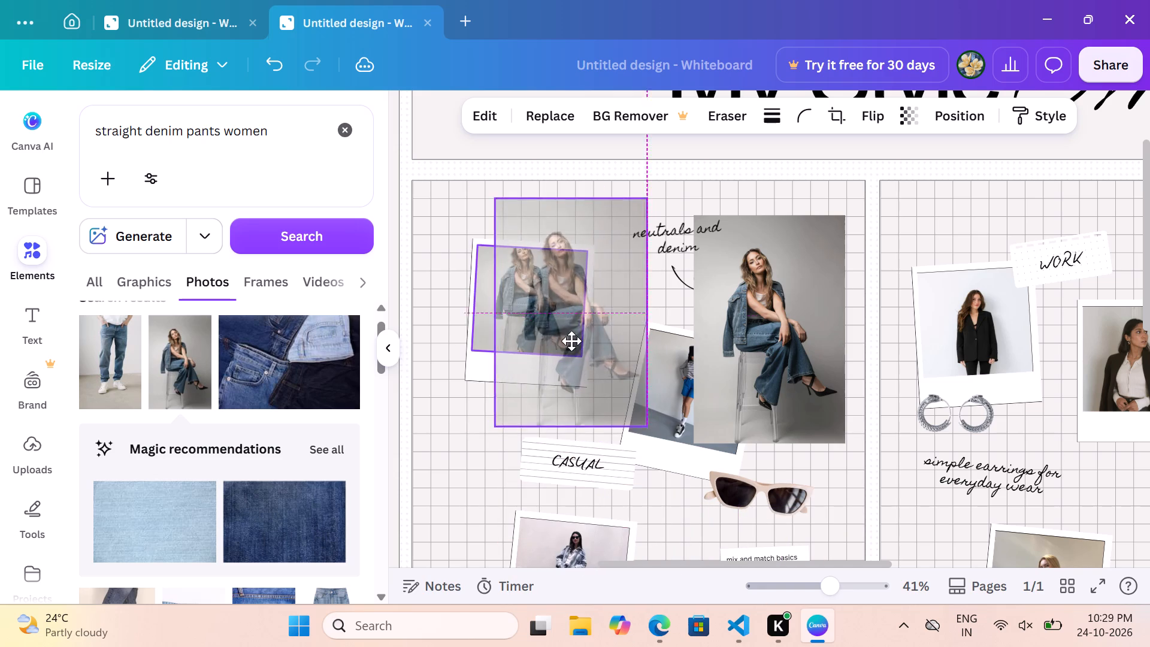
left_click_drag(571, 341, 749, 334)
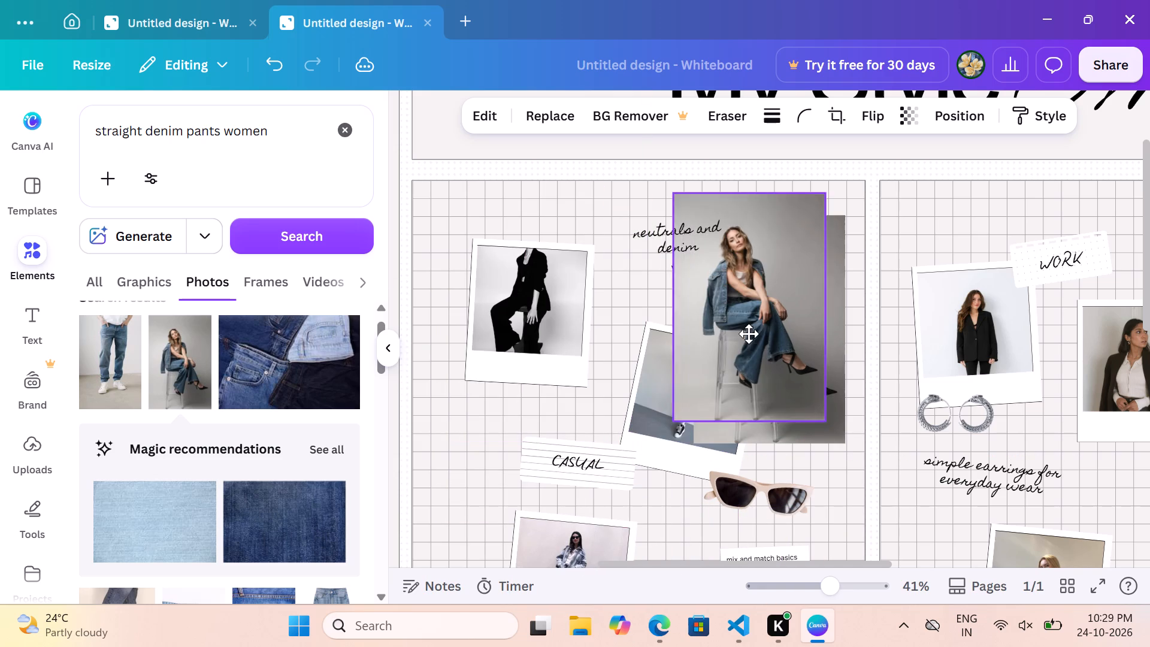
left_click_drag(749, 334, 770, 344)
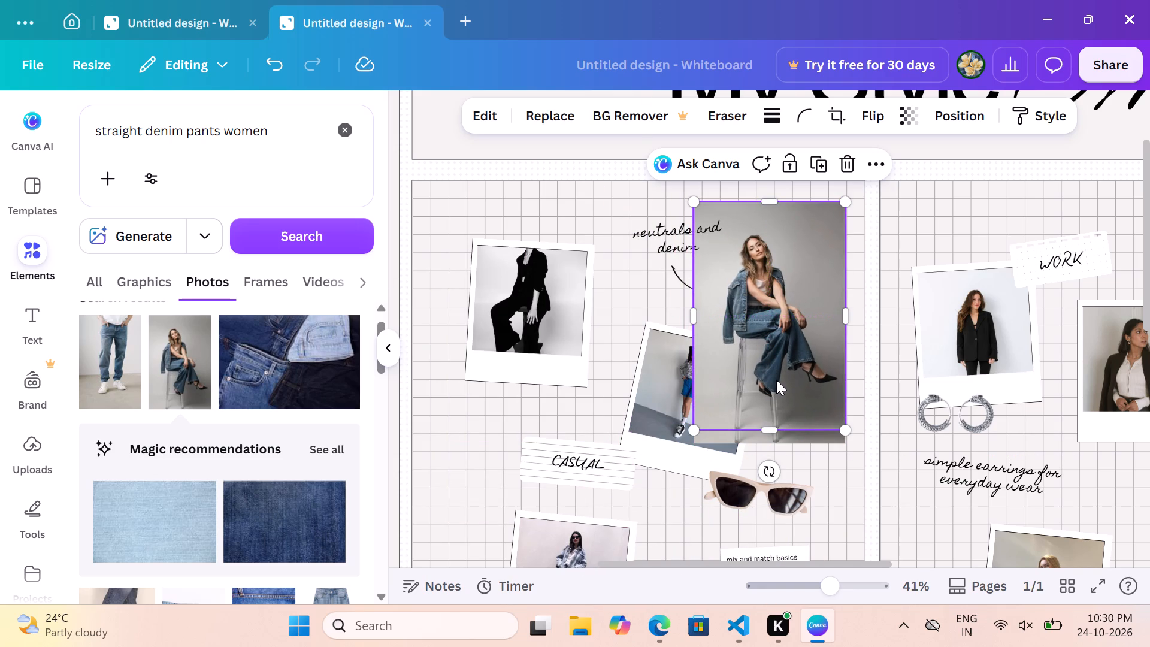
left_click(849, 164)
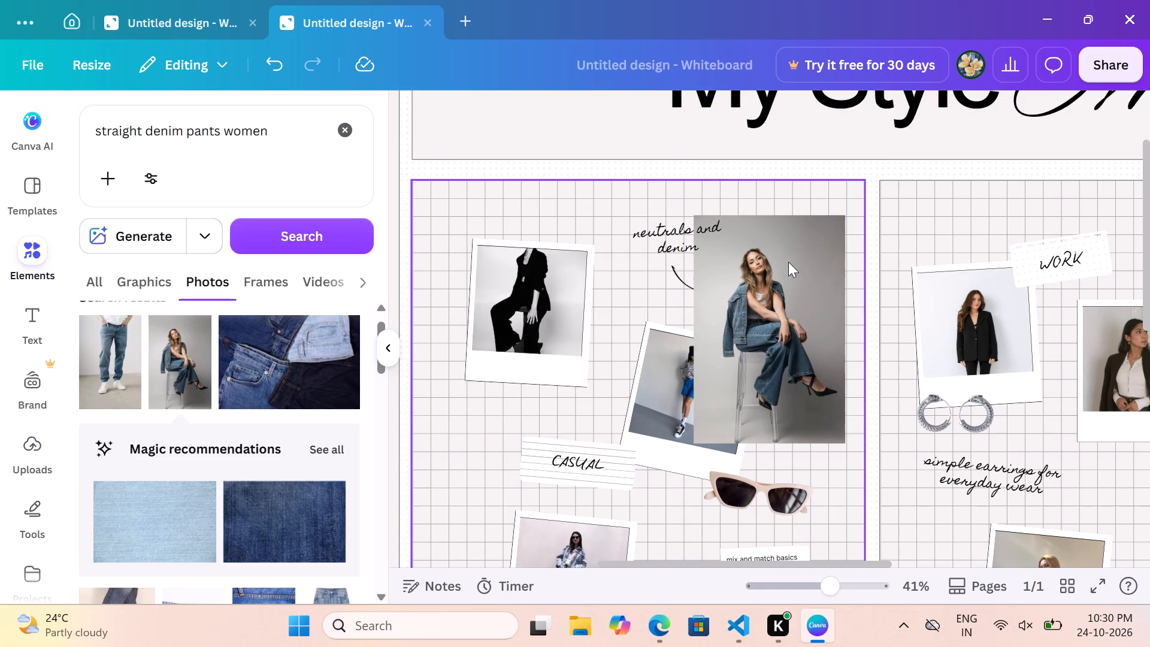
Shrink the seated denim model photo and place it in the casual section's tilted polaroid, replacing the model in blue shorts.
left_click(789, 282)
left_click_drag(789, 282, 708, 486)
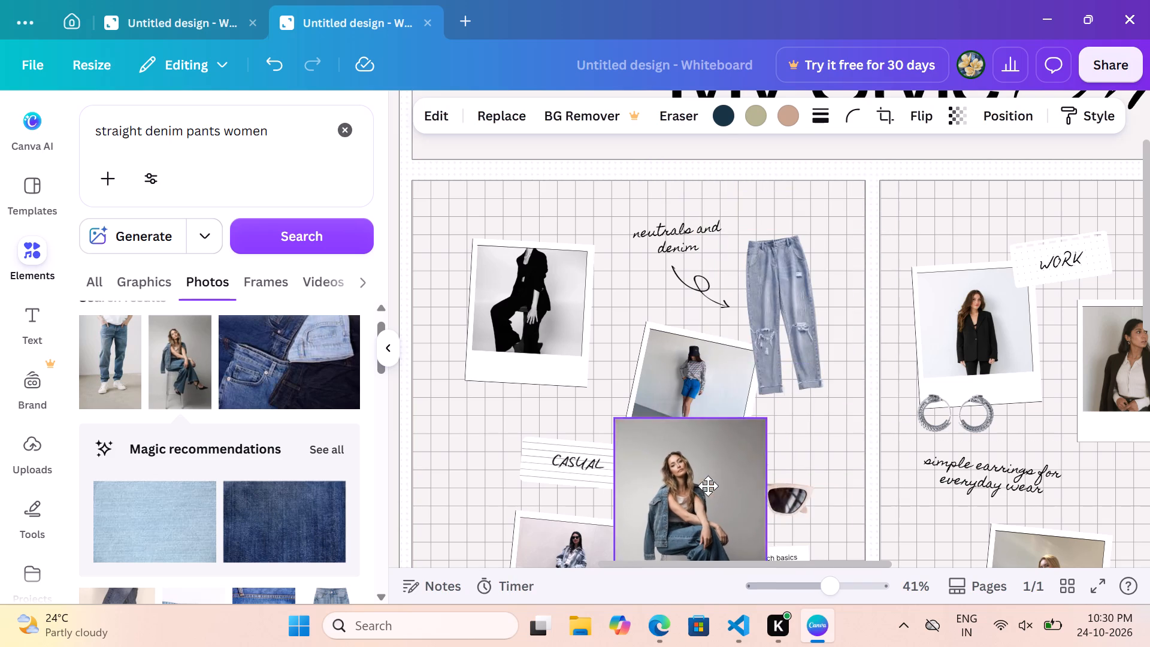
left_click_drag(708, 486, 630, 395)
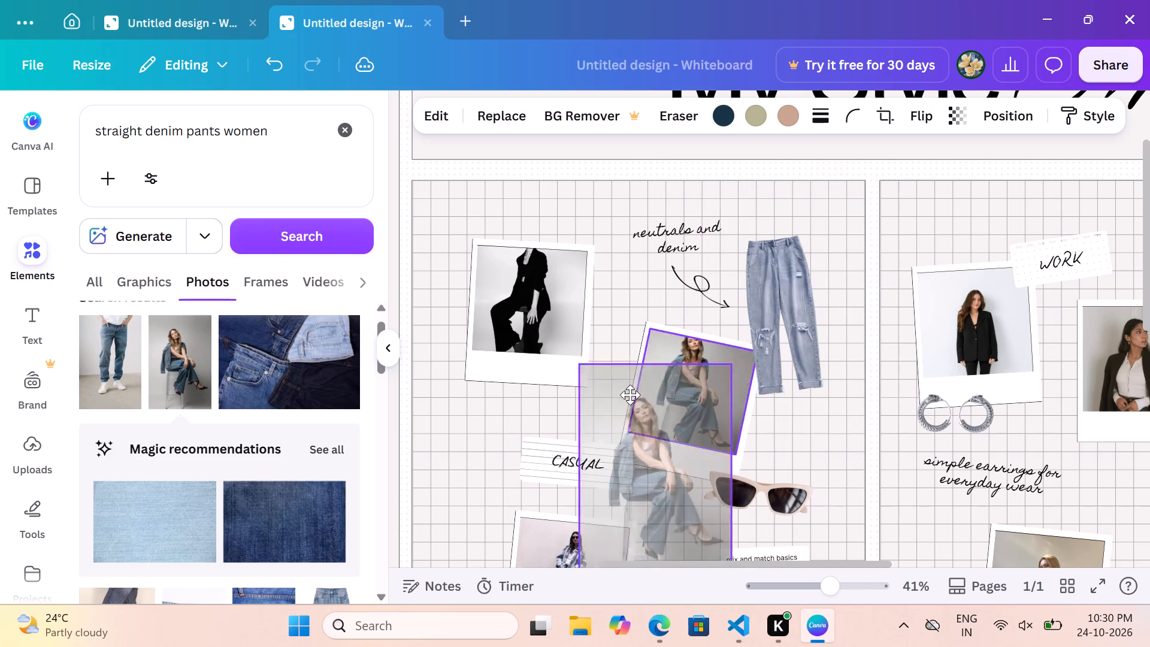
left_click_drag(630, 395, 668, 268)
left_click(792, 299)
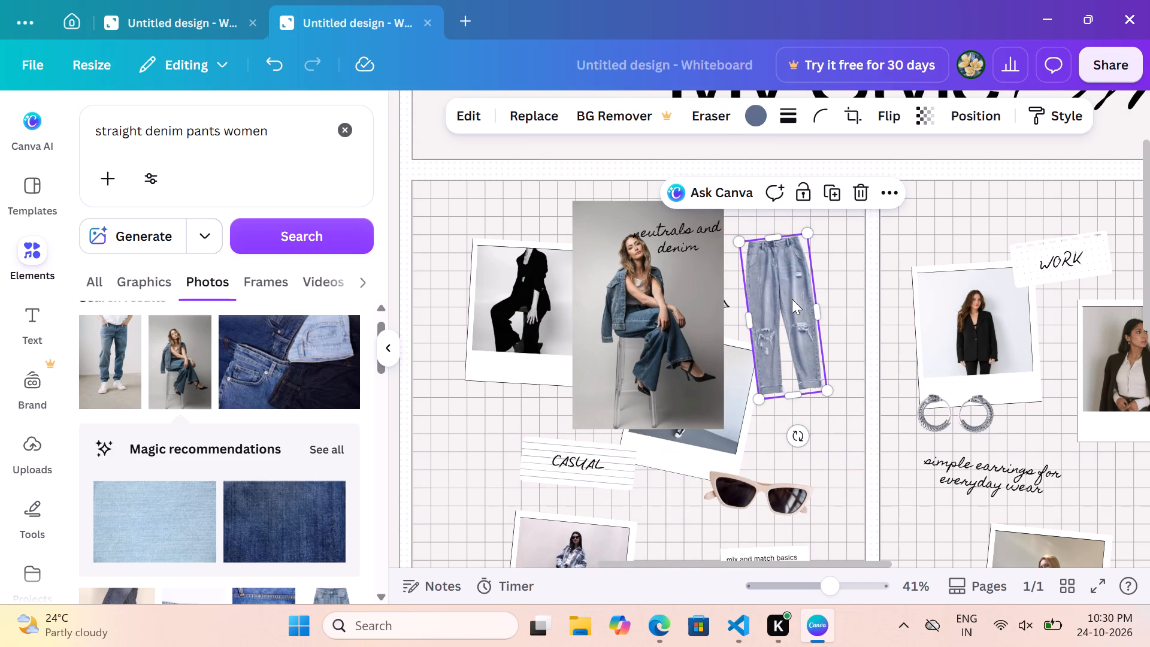
left_click_drag(689, 299, 807, 283)
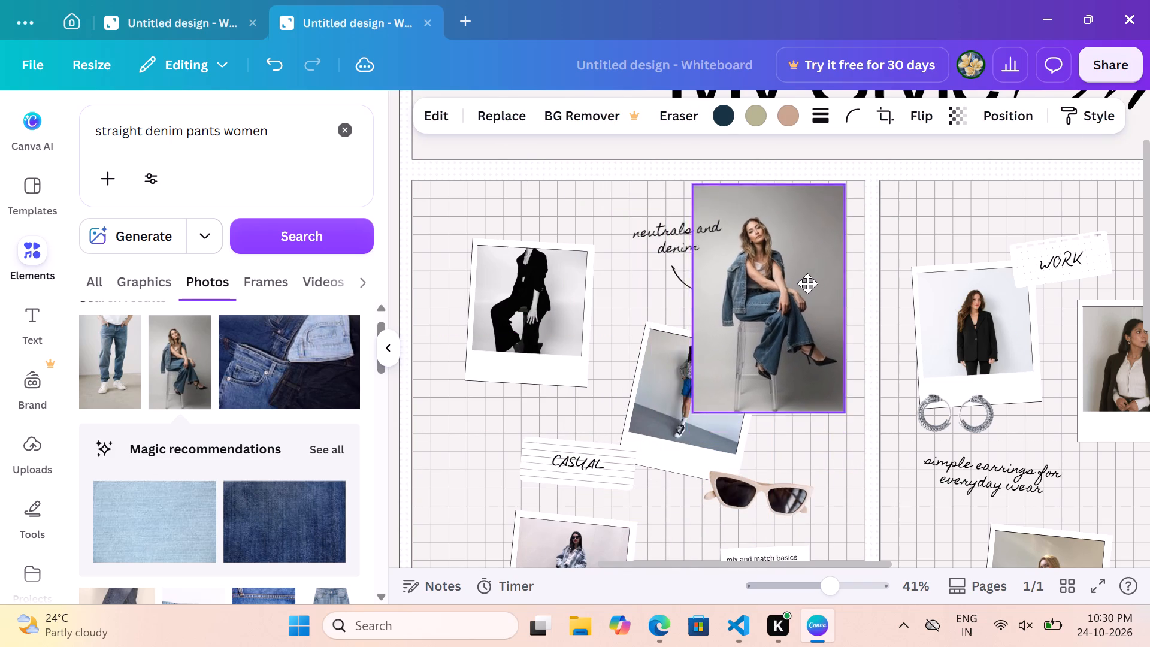
left_click_drag(807, 283, 792, 295)
left_click(679, 419)
left_click_drag(679, 419, 751, 358)
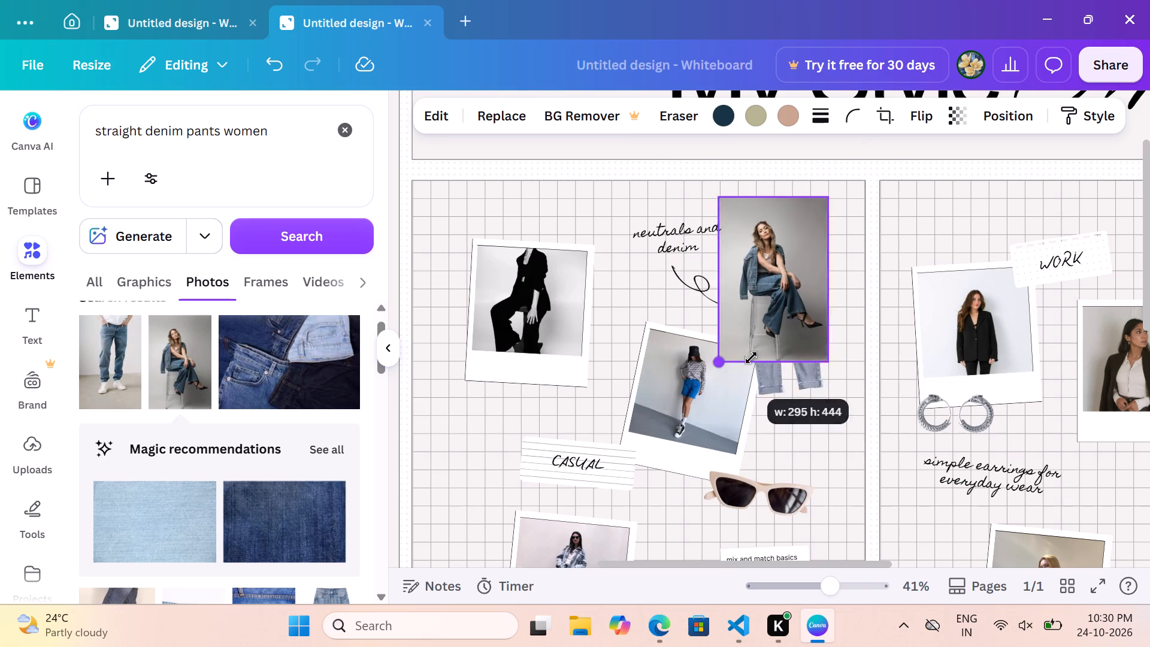
left_click_drag(751, 358, 792, 338)
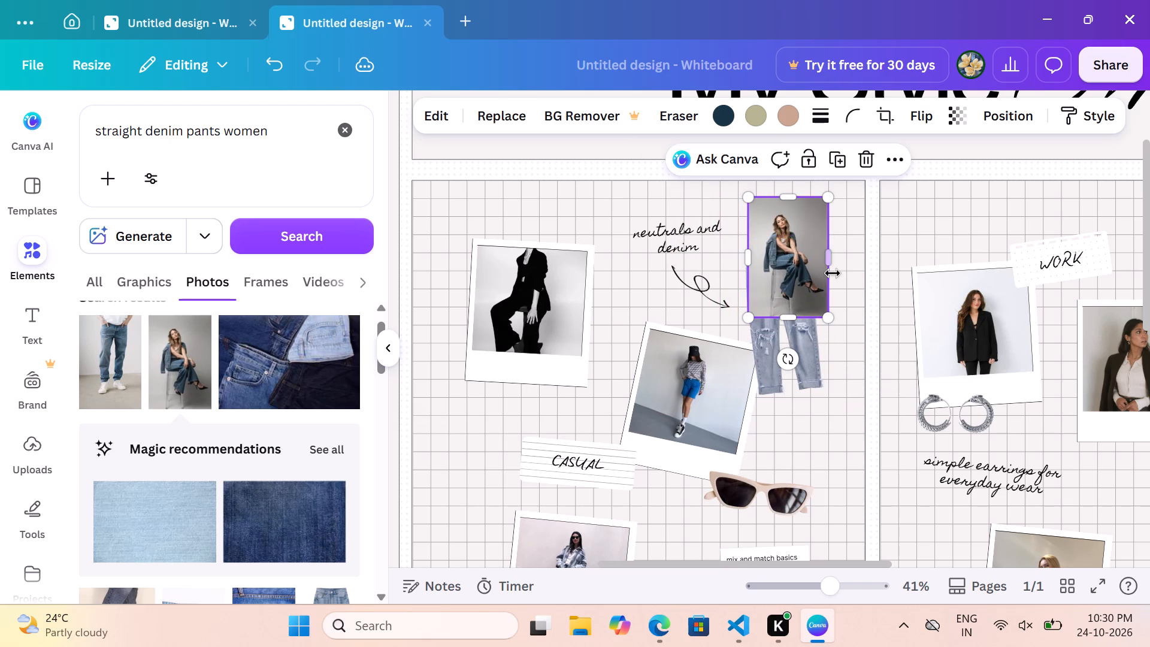
left_click_drag(801, 277, 765, 355)
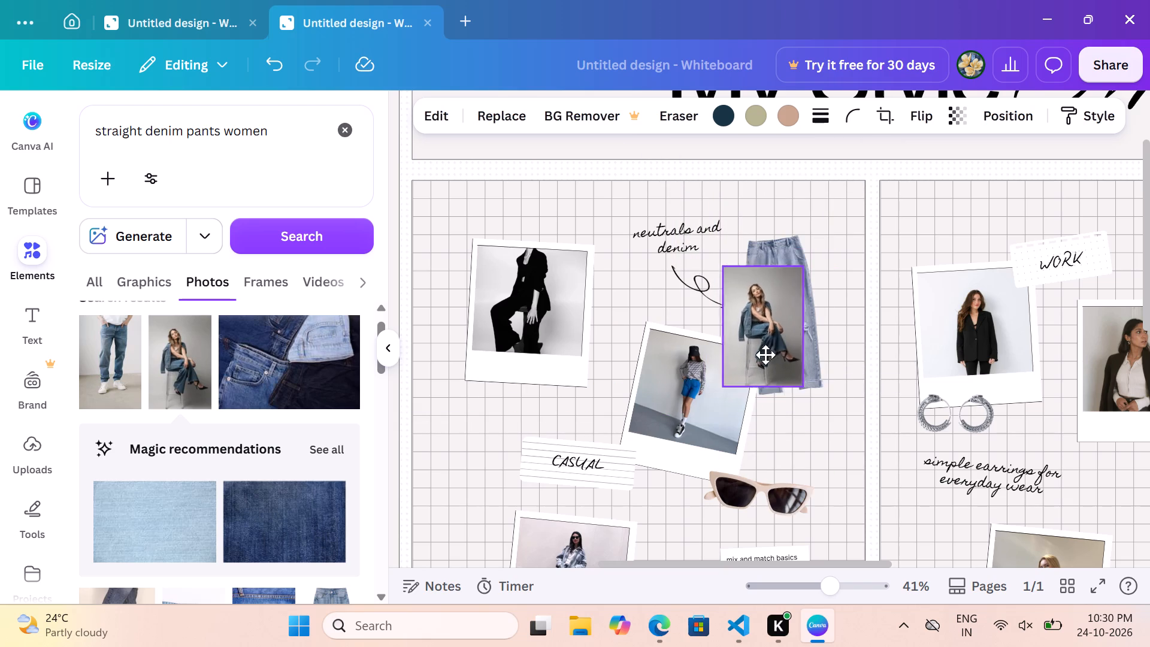
left_click_drag(765, 355, 725, 393)
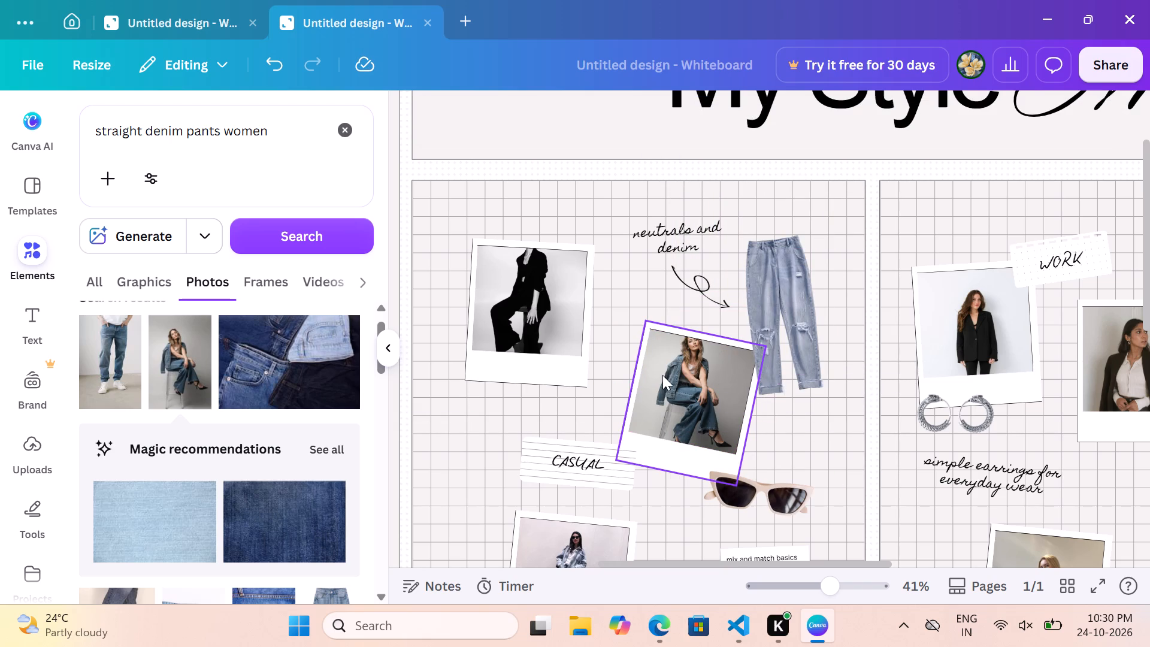
Look over the remaining polaroids, accessories and notes in the casual, work and going-out sections.
scroll(662, 375, "down", 2)
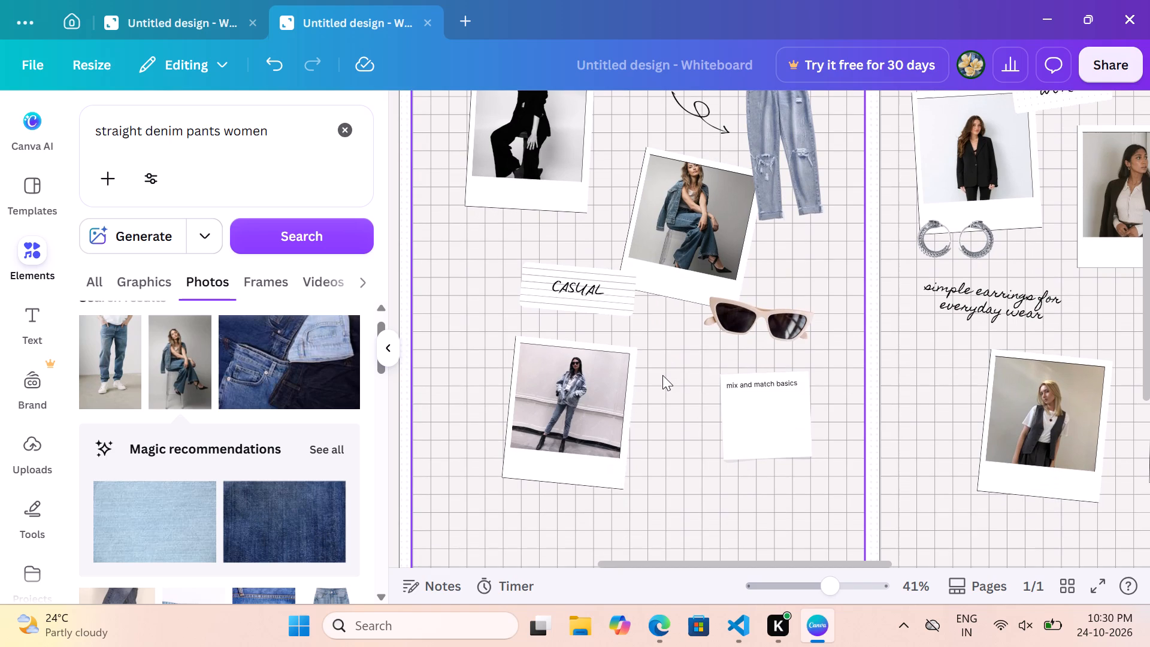
scroll(662, 375, "down", 1)
scroll(746, 403, "down", 1)
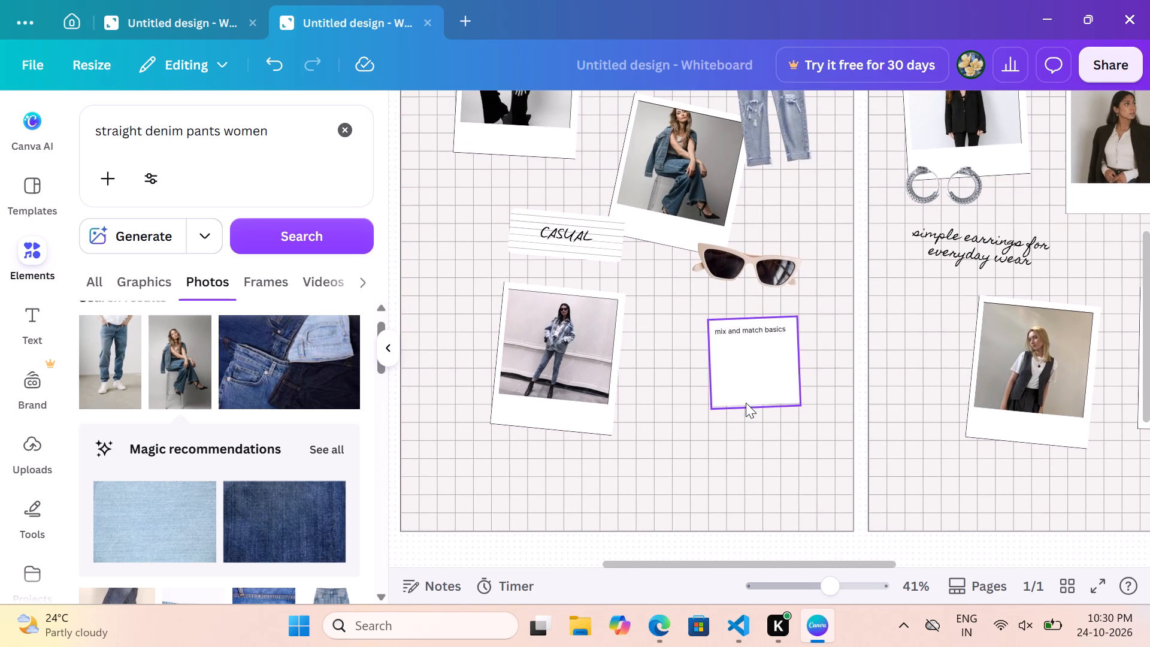
scroll(746, 403, "left", 4)
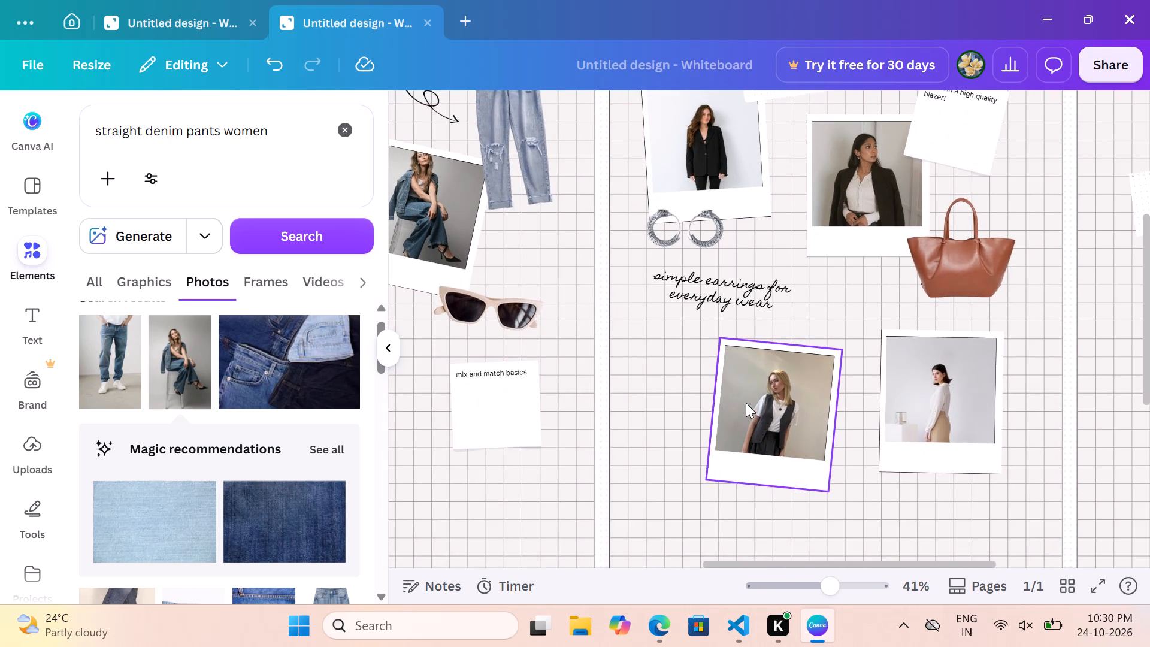
scroll(746, 403, "up", 1)
scroll(746, 403, "left", 7)
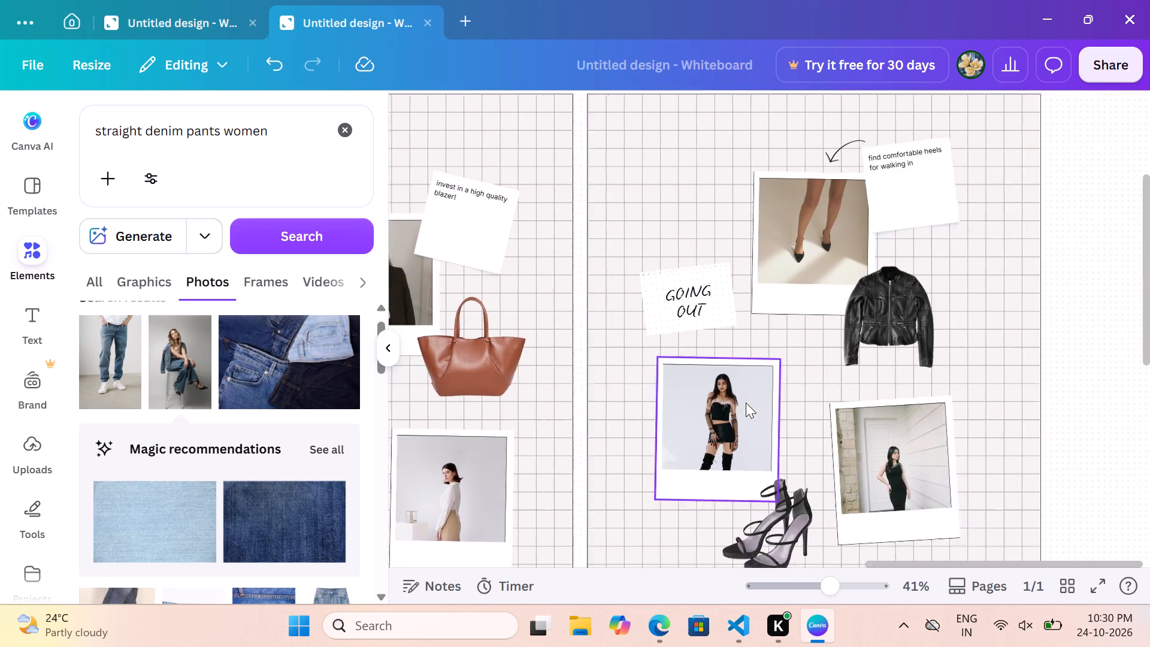
scroll(746, 403, "left", 1)
scroll(746, 403, "down", 2)
scroll(746, 403, "up", 1)
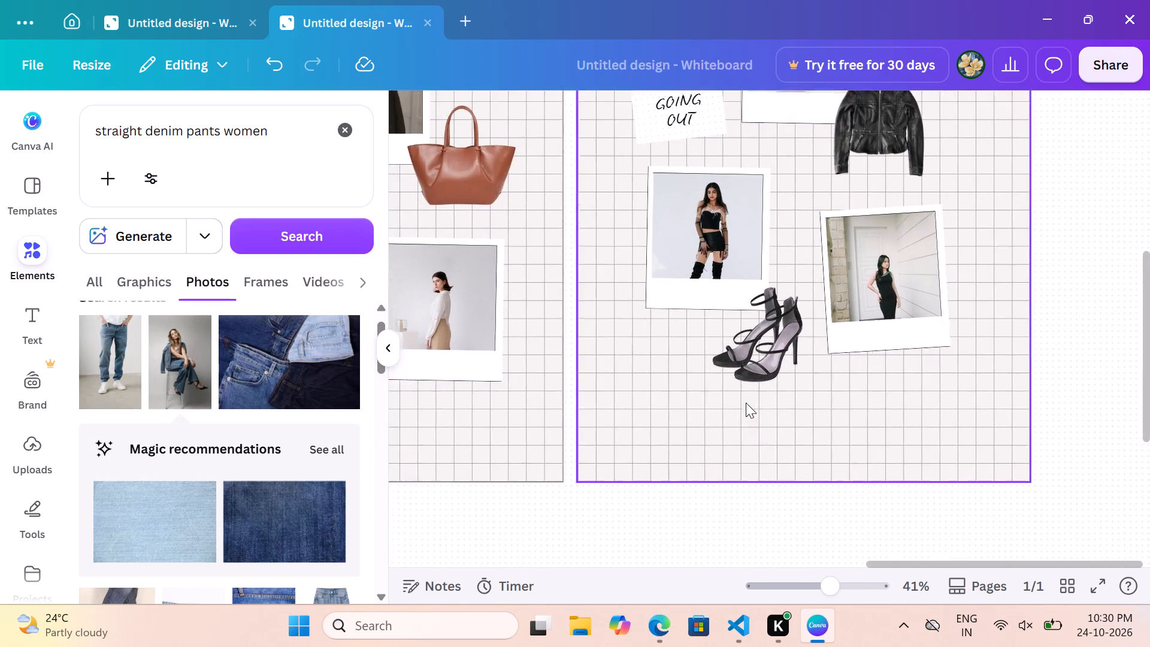
scroll(746, 403, "up", 4)
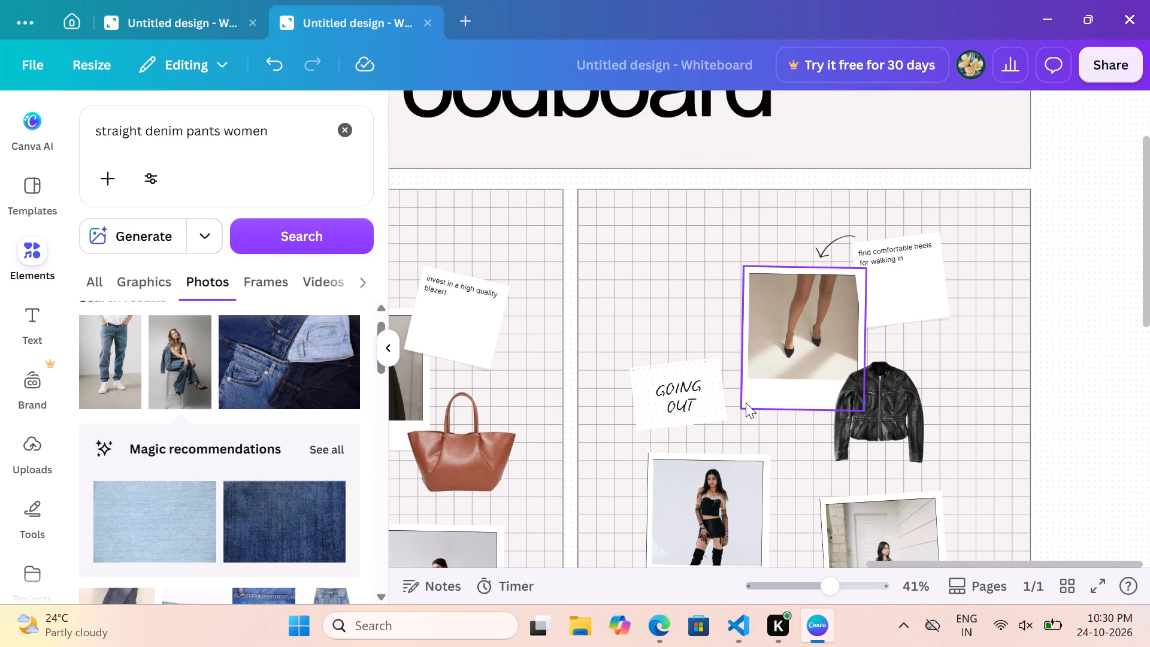
left_click(692, 398)
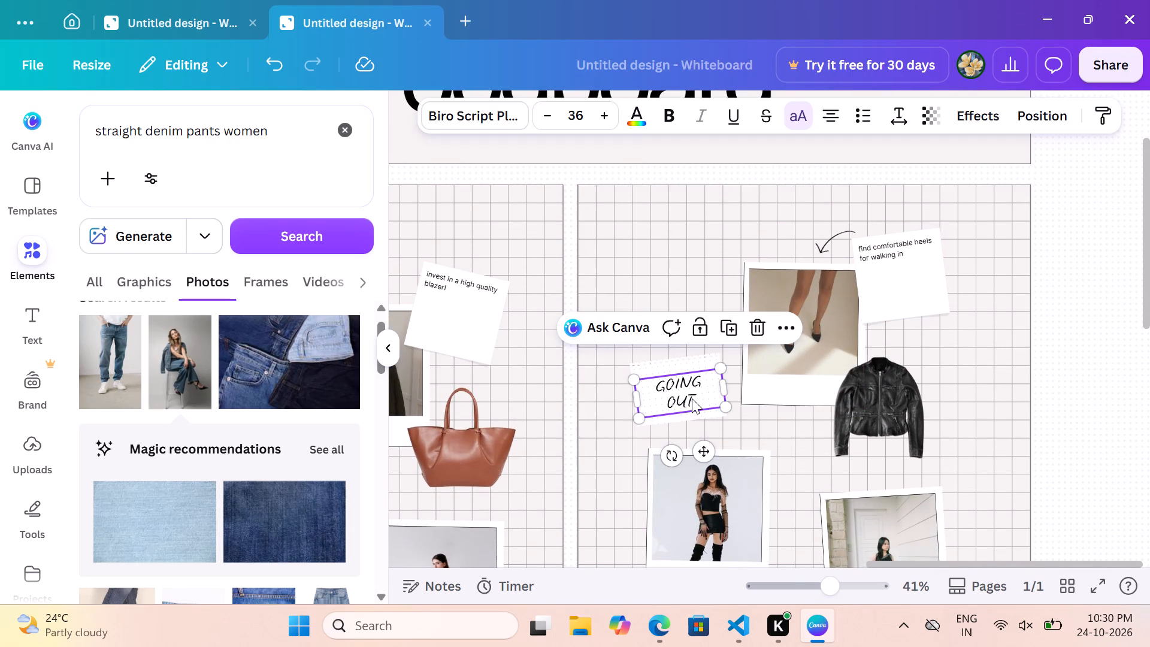
left_click(701, 398)
key("BackSpace")
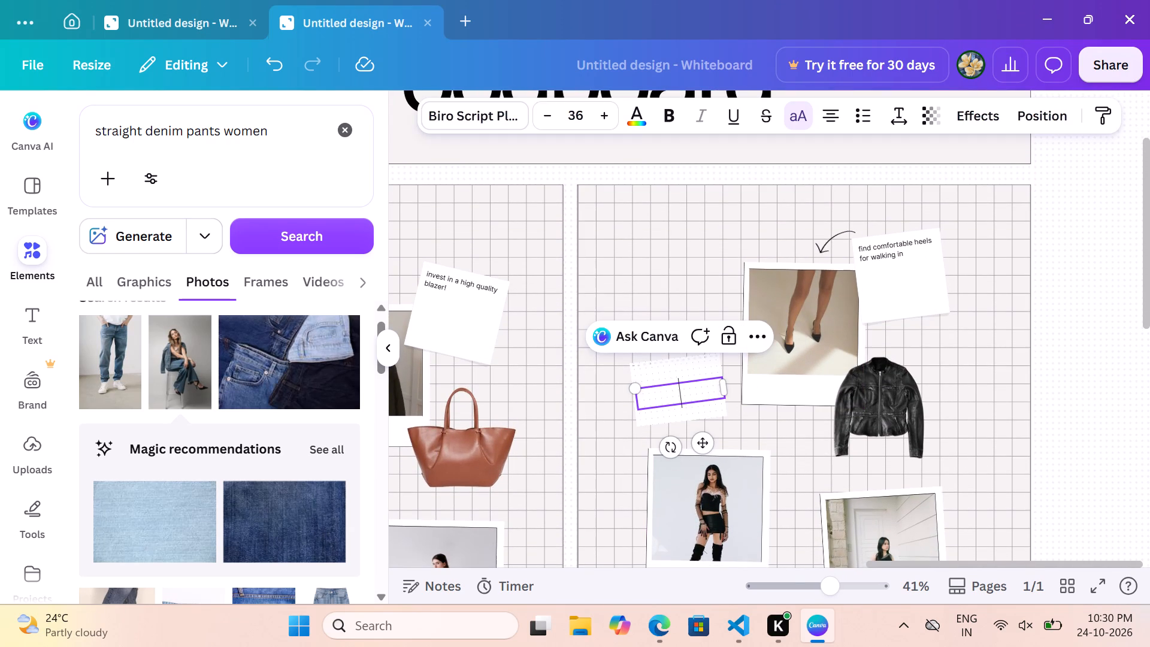
type("thenic")
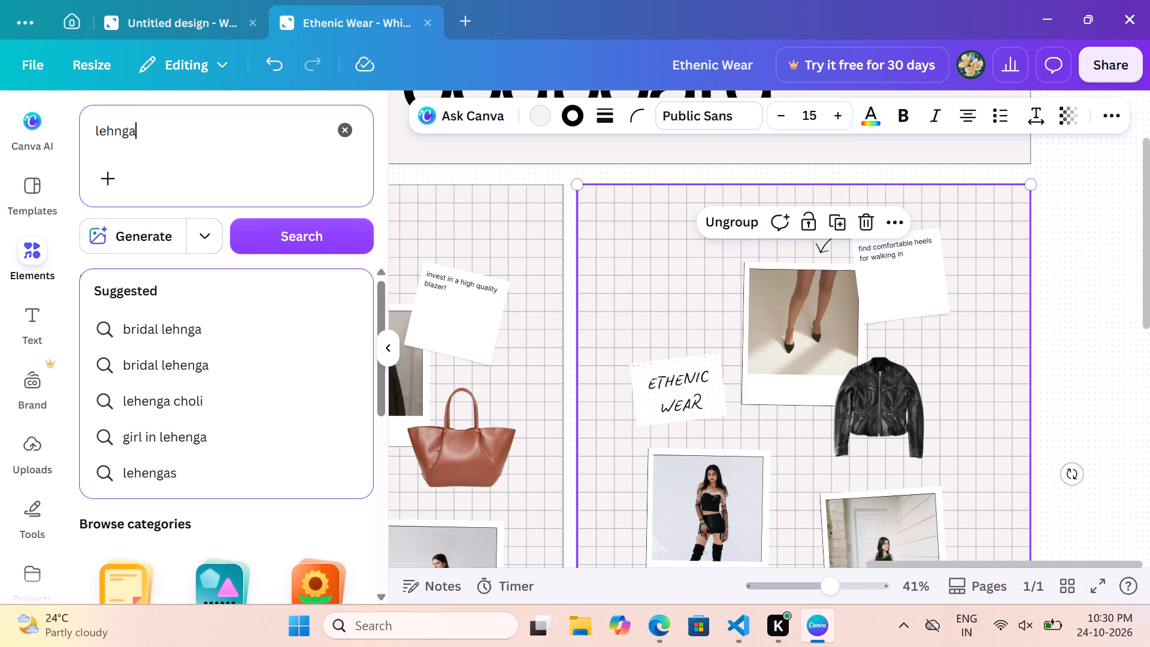
left_click(234, 425)
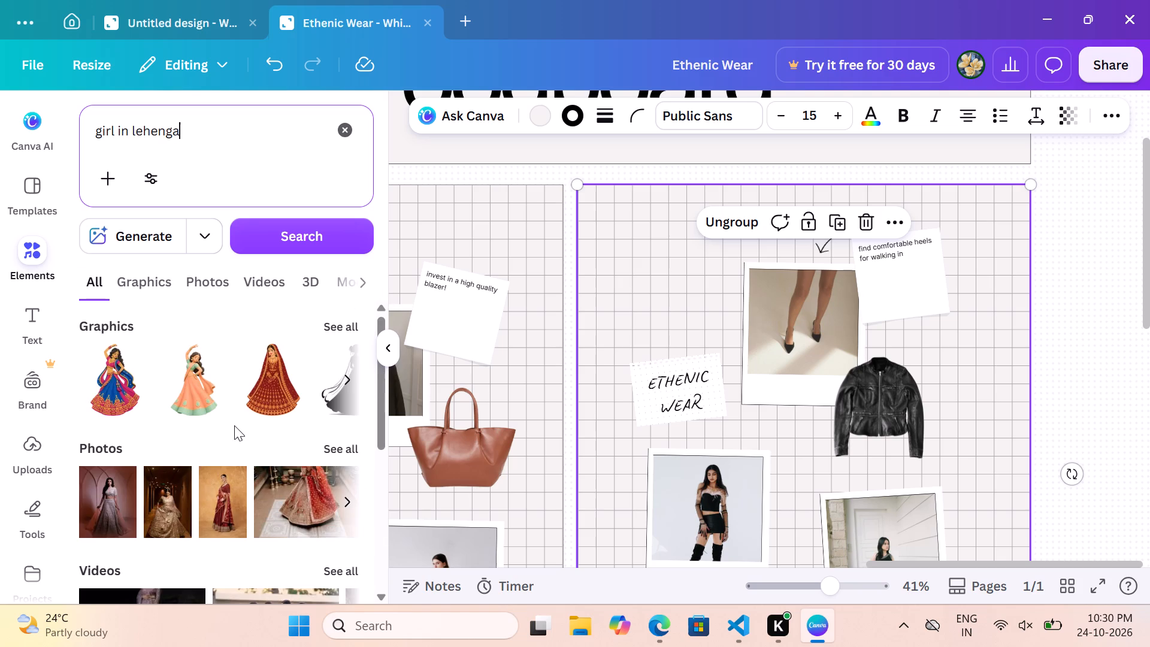
scroll(234, 425, "down", 2)
left_click(337, 307)
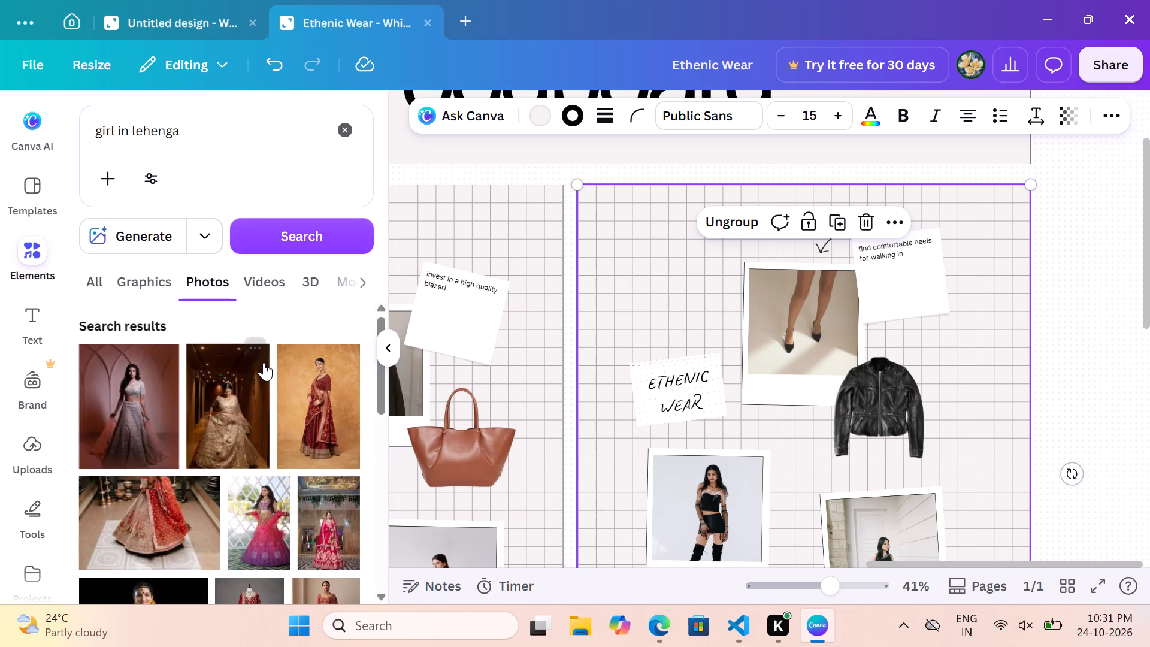
Browse the lehenga photos for pictures that suit the ethnic wear section's polaroids.
scroll(264, 362, "down", 6)
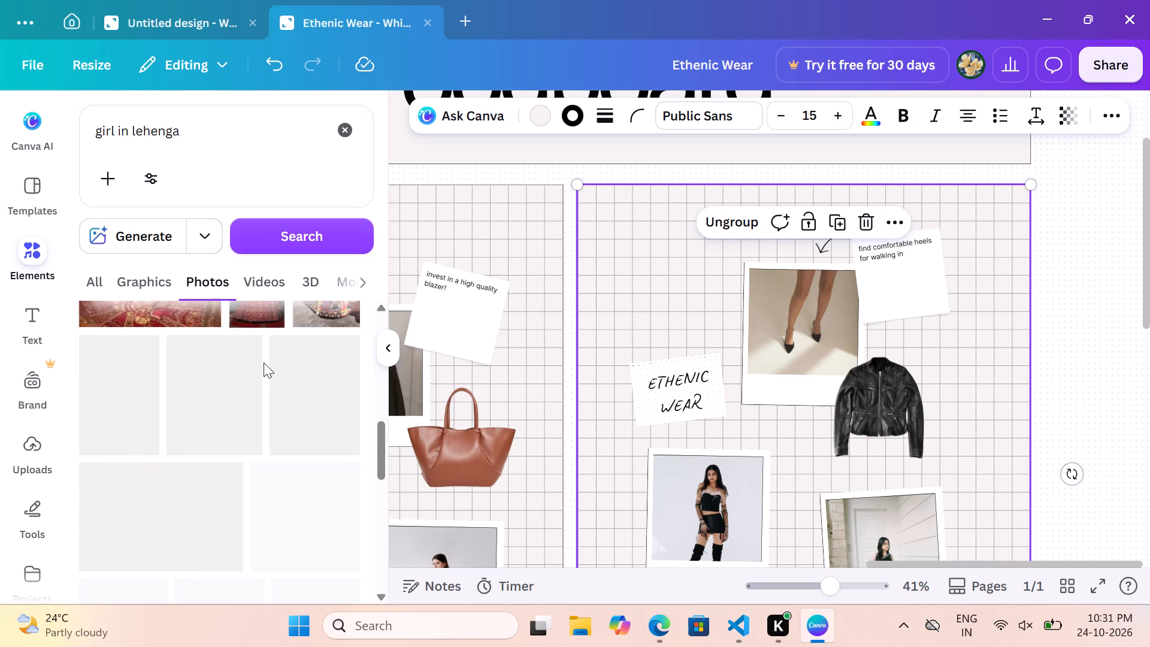
scroll(264, 362, "down", 2)
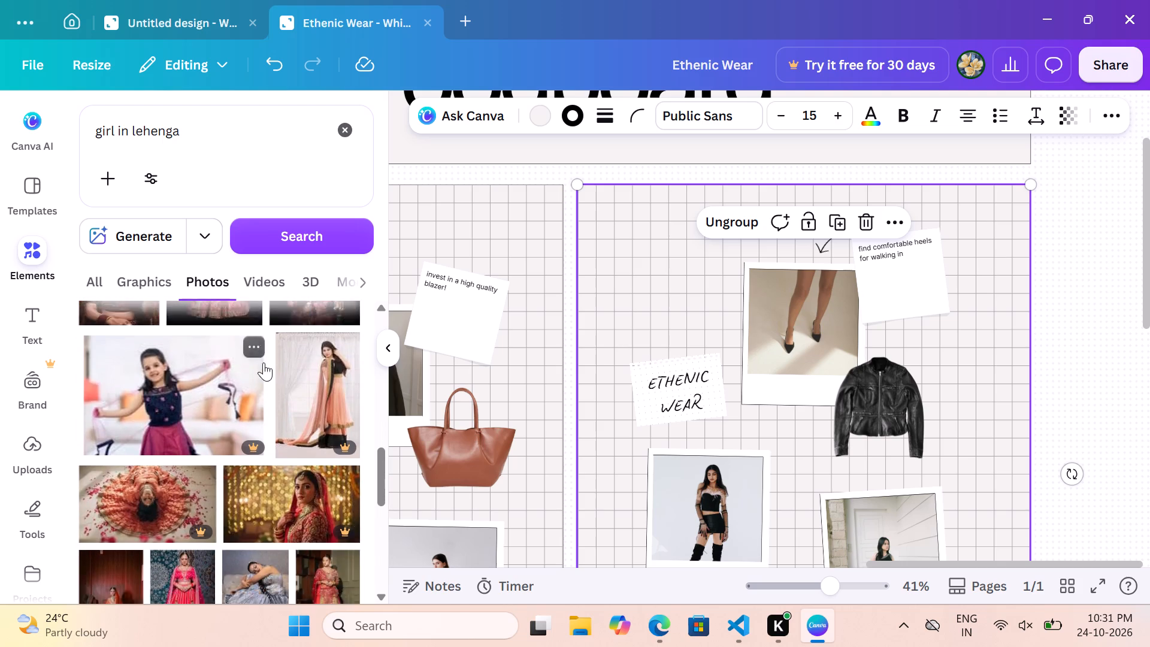
scroll(264, 362, "down", 4)
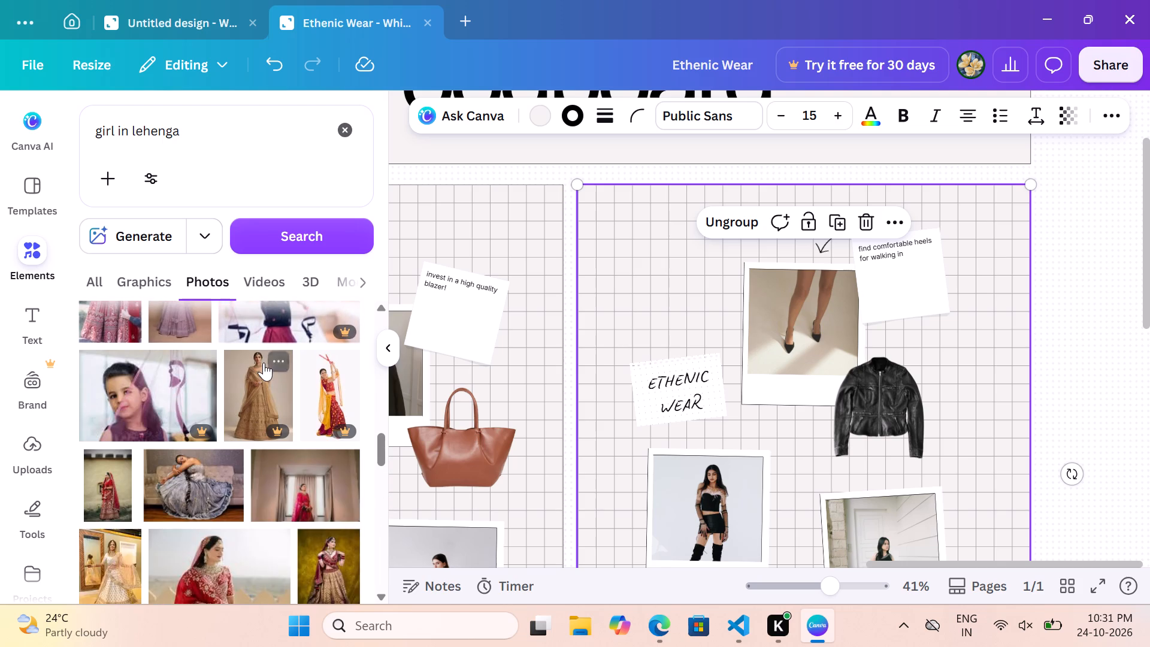
scroll(264, 362, "down", 1)
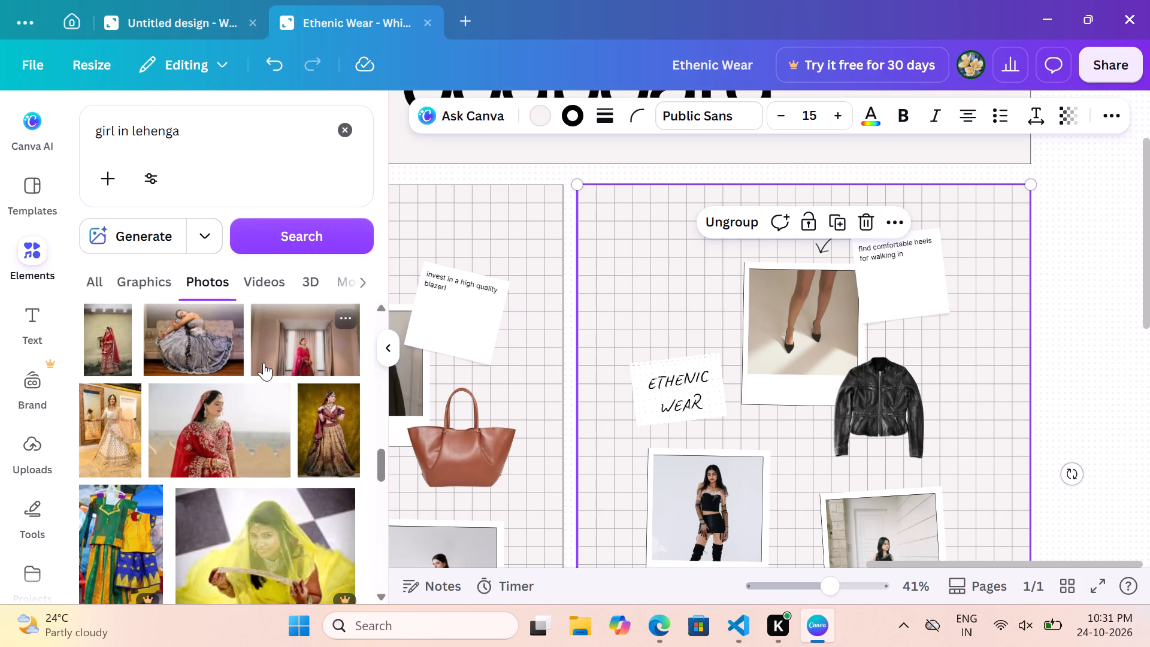
scroll(264, 362, "down", 8)
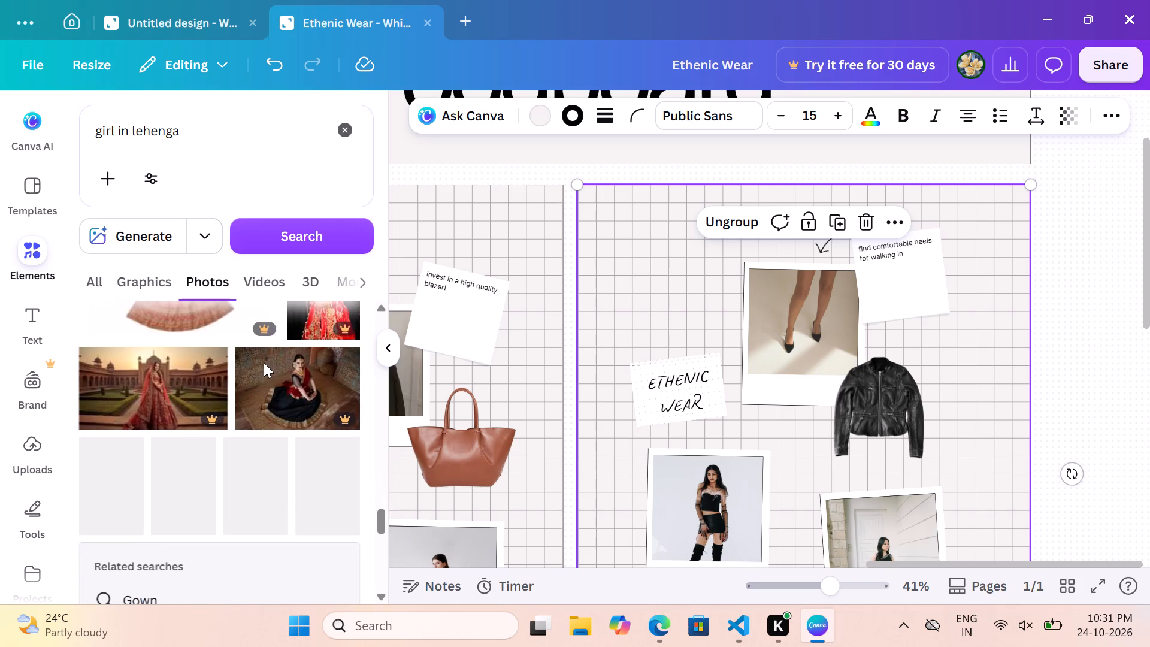
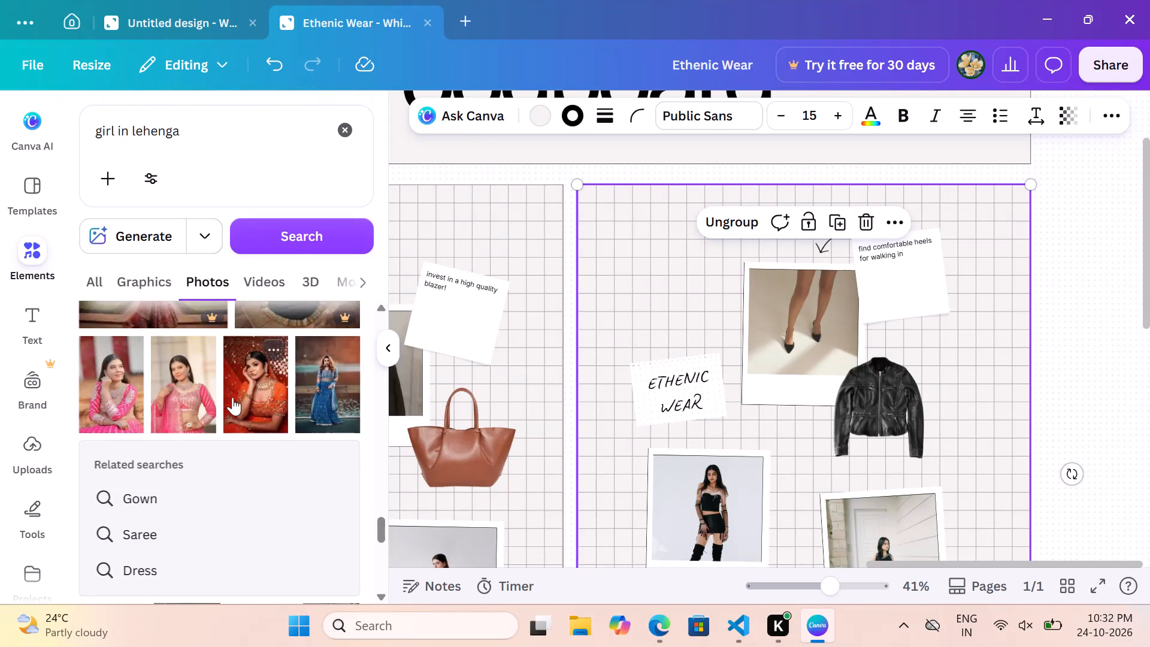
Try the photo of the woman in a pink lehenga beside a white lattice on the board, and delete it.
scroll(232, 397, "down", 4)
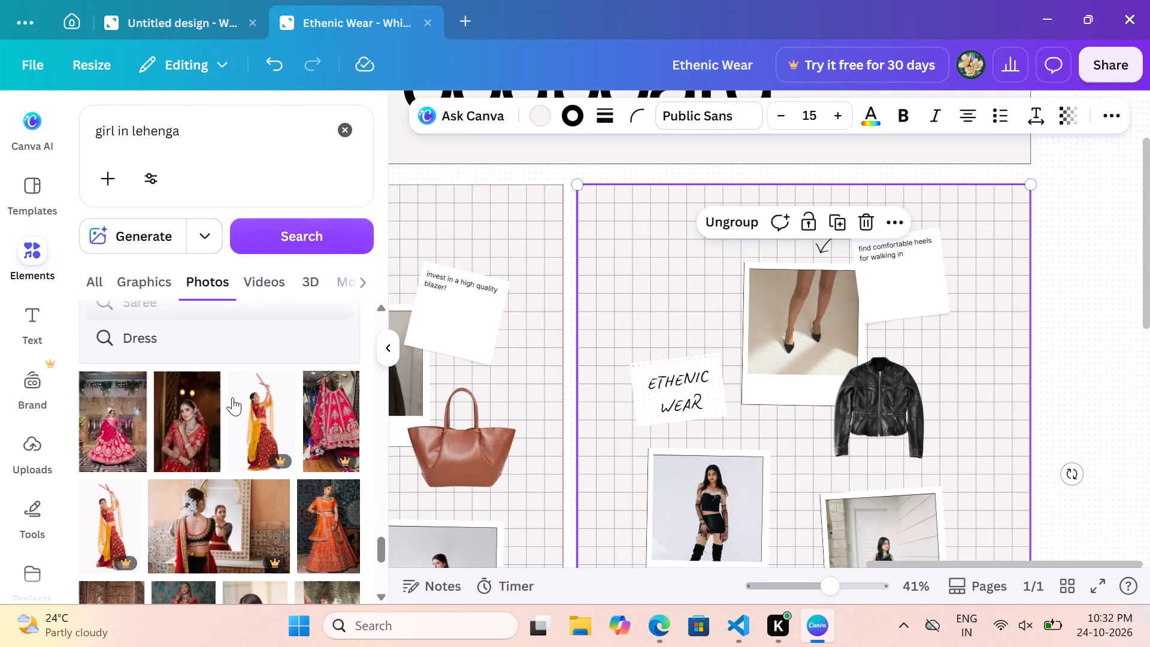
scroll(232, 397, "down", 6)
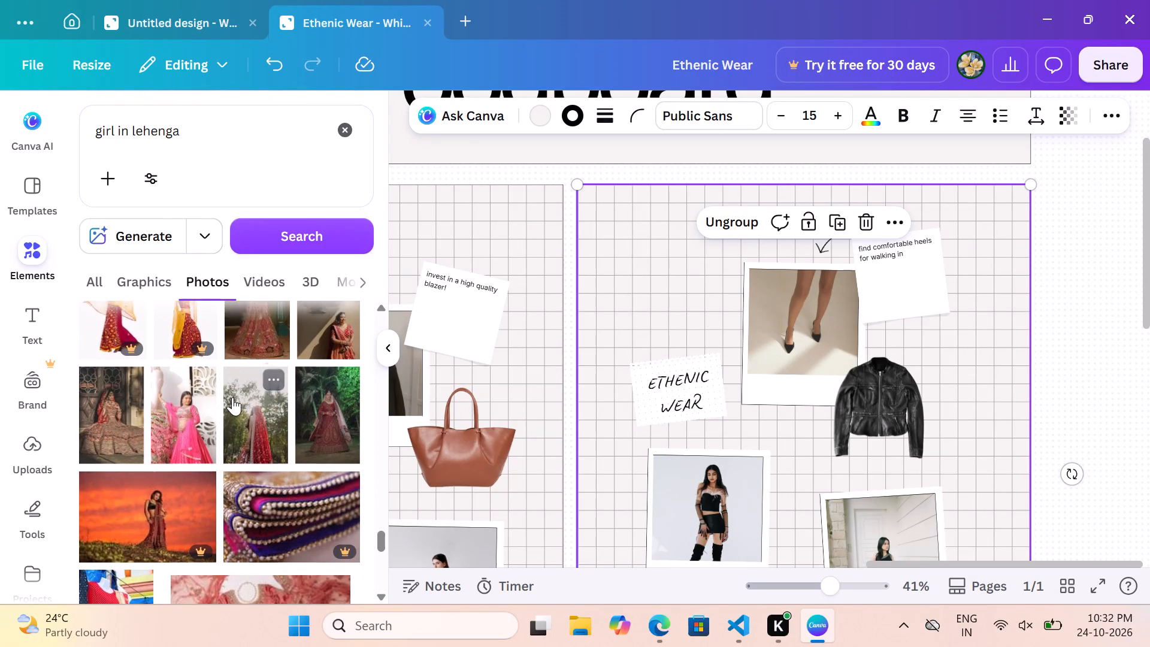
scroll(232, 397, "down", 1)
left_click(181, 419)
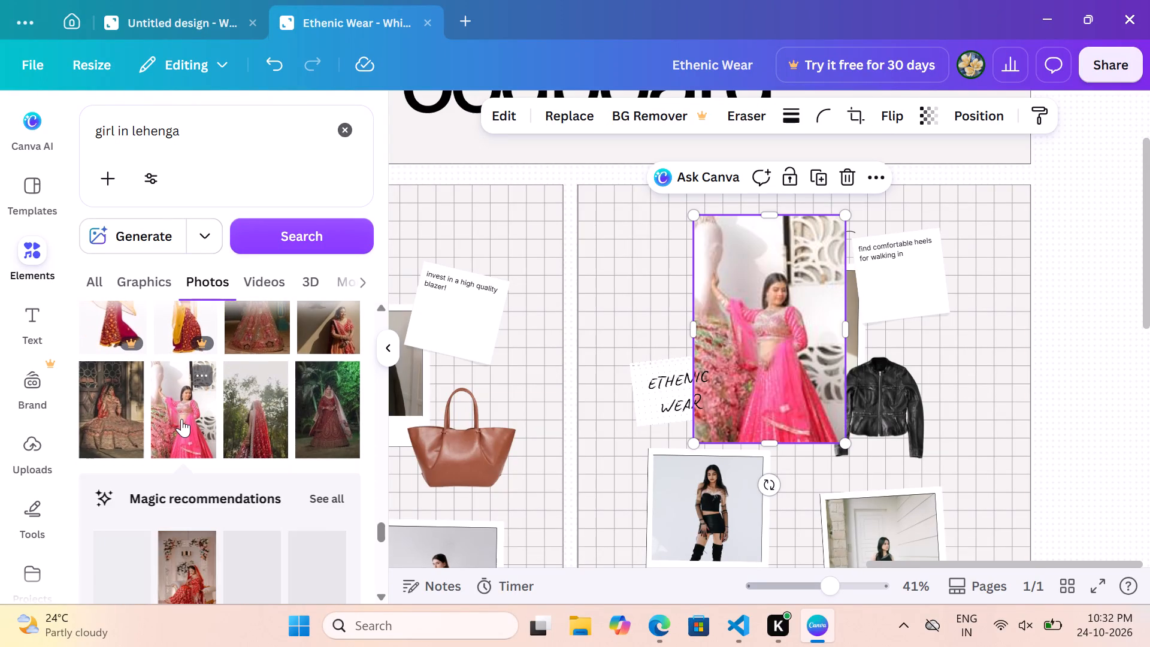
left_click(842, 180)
Browse further through the lehenga photos for other candidates for the ethnic wear polaroids.
scroll(230, 488, "down", 1)
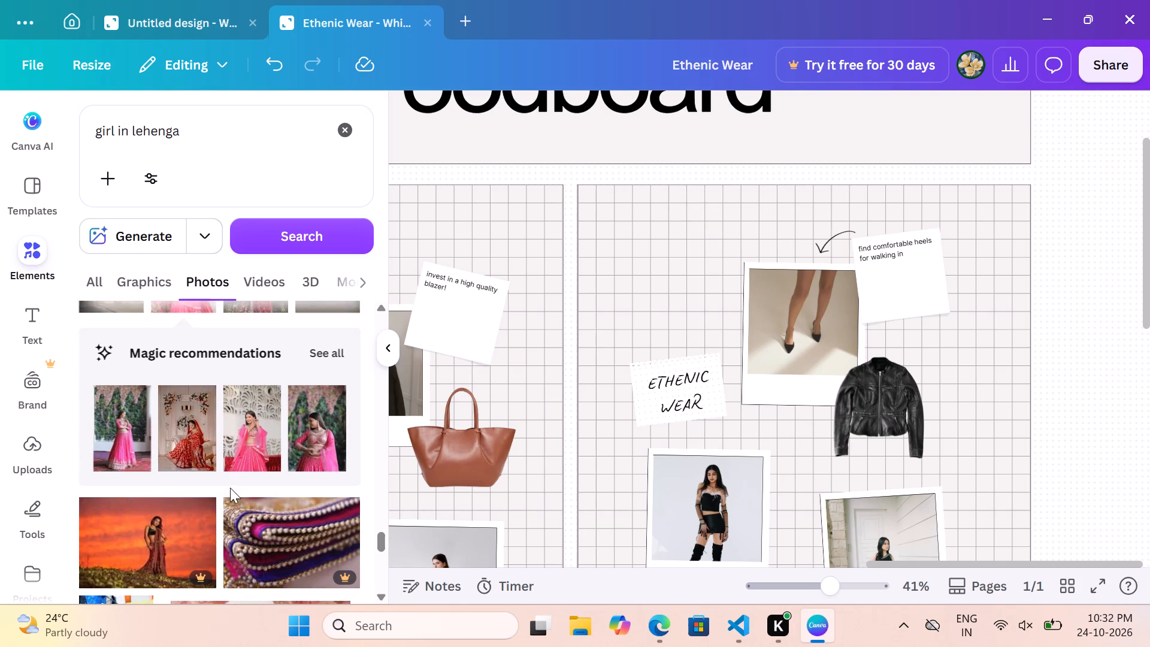
scroll(230, 488, "down", 4)
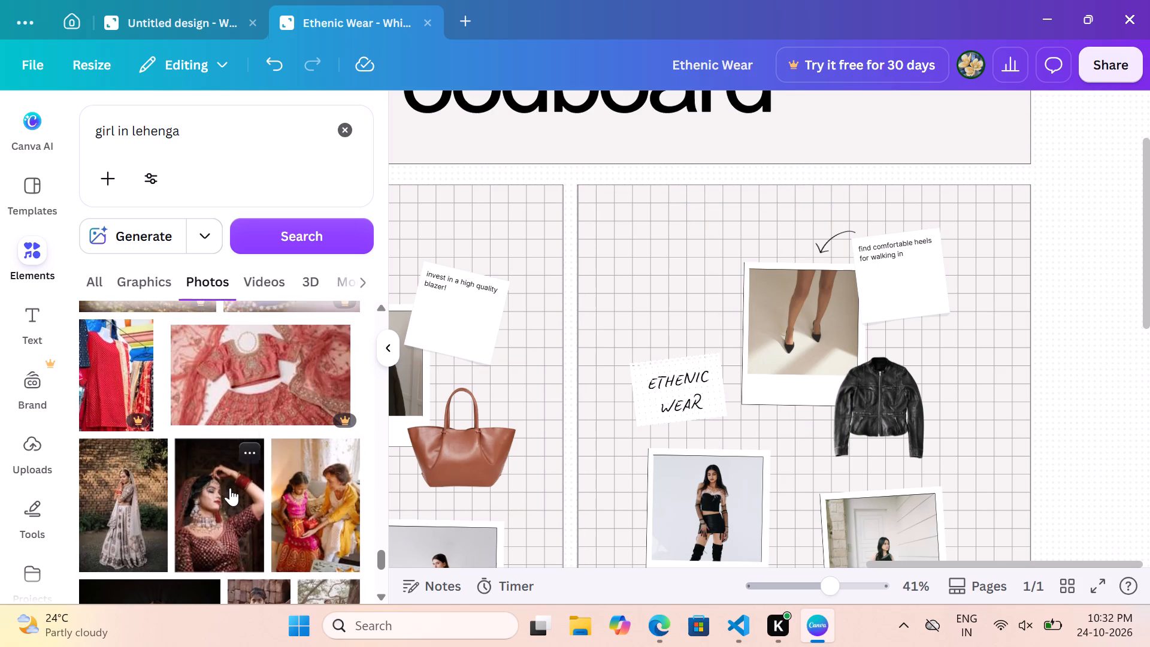
scroll(230, 488, "down", 2)
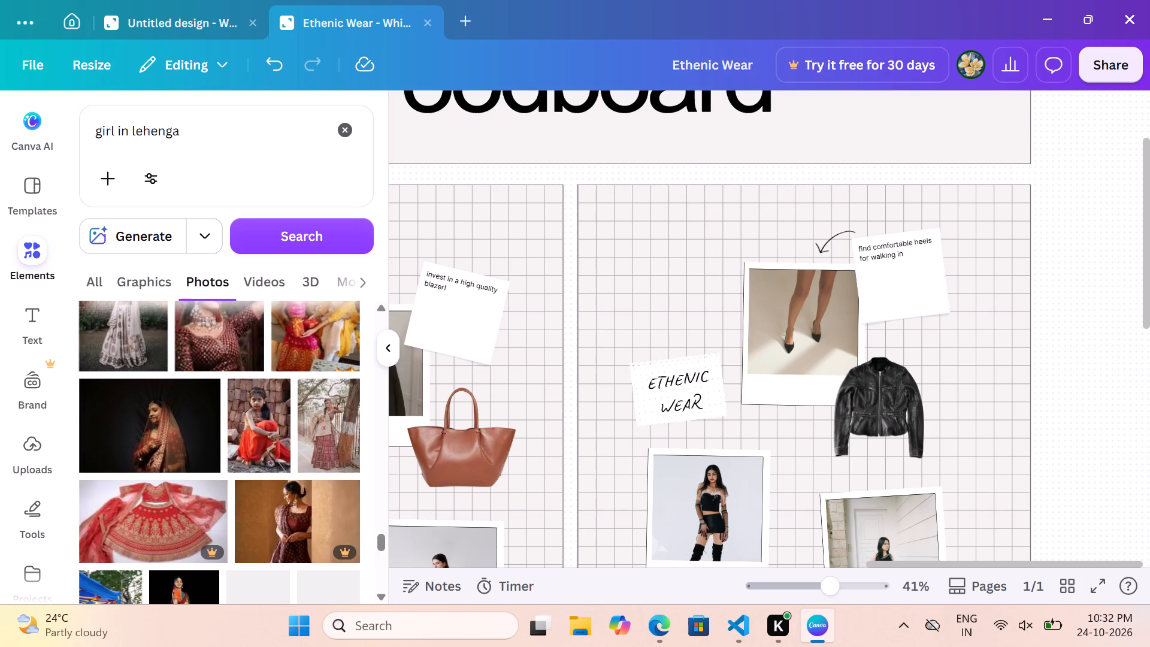
Change the photo search to "girl in saree".
left_click(199, 131)
key("BackSpace")
key("BackSpace")
key("BackSpace")
key("BackSpace")
key("BackSpace")
key("BackSpace")
key("BackSpace")
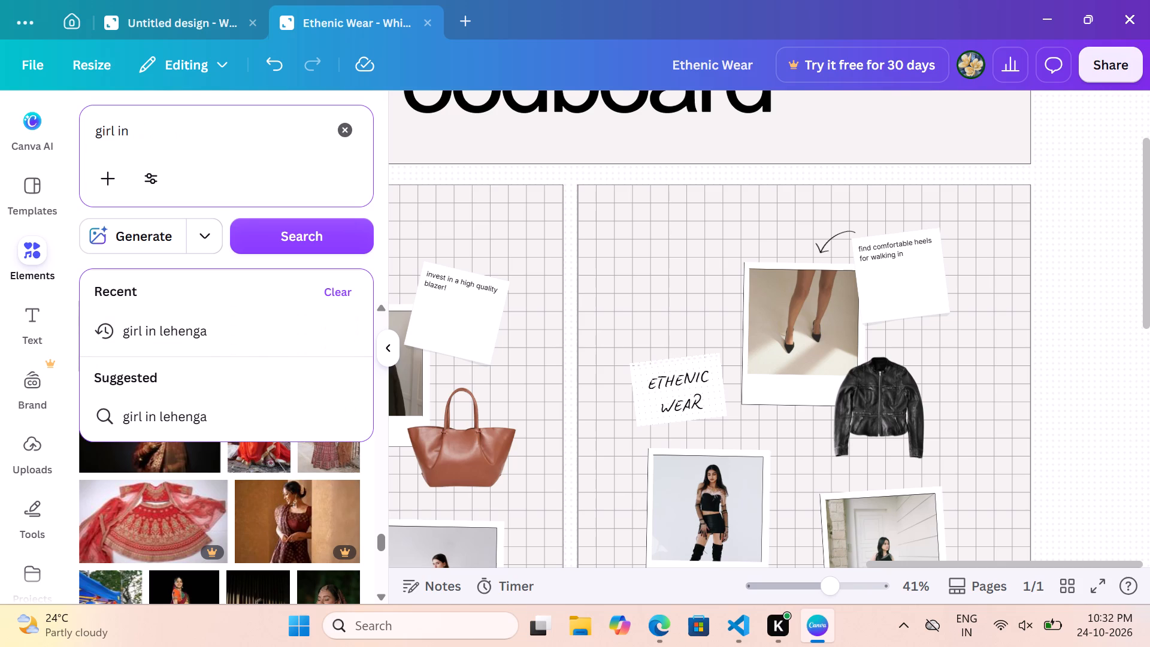
type("saree")
key("Return")
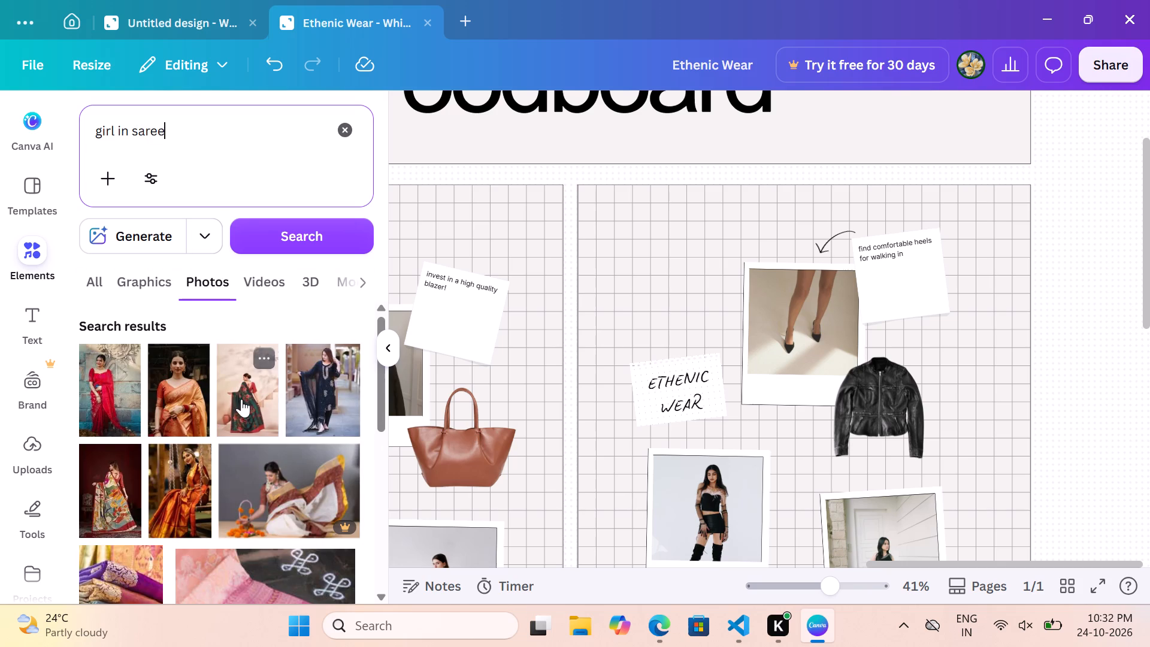
Browse the saree photos for a picture that suits the ethnic wear section's top polaroid.
scroll(241, 399, "down", 4)
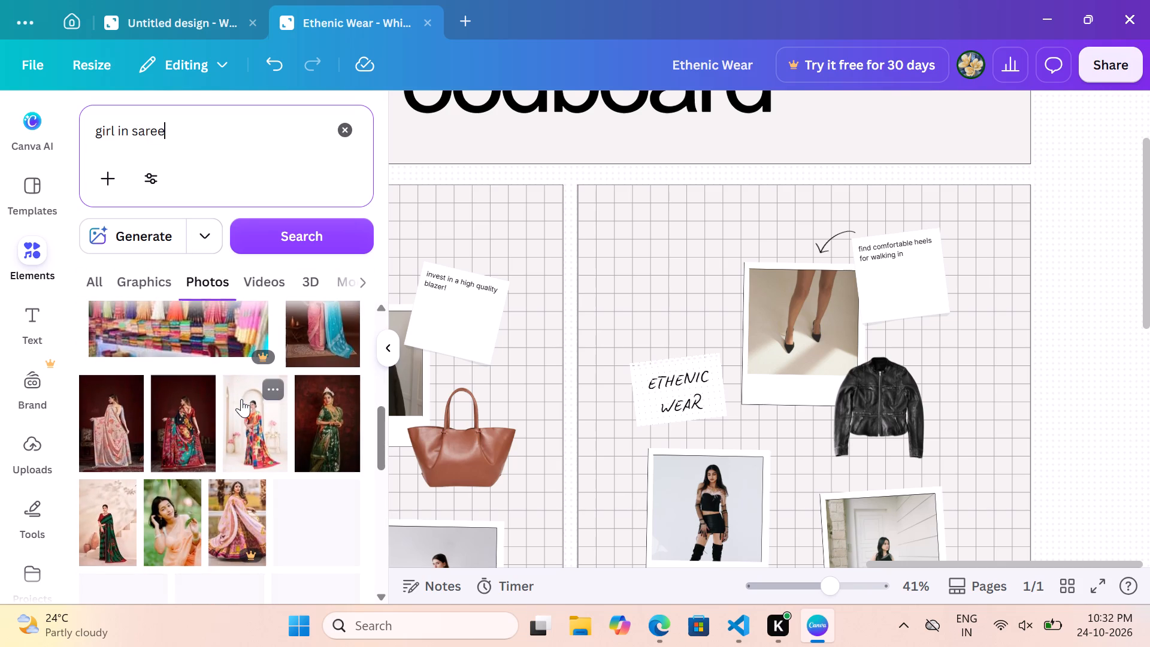
scroll(241, 399, "down", 1)
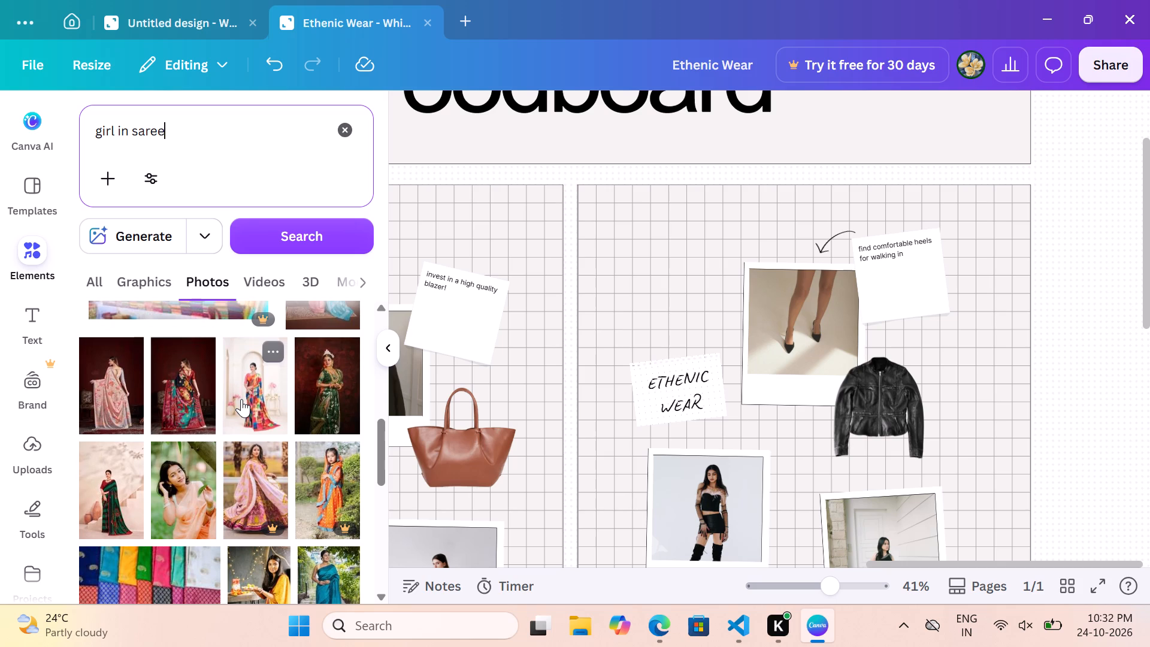
scroll(241, 399, "down", 2)
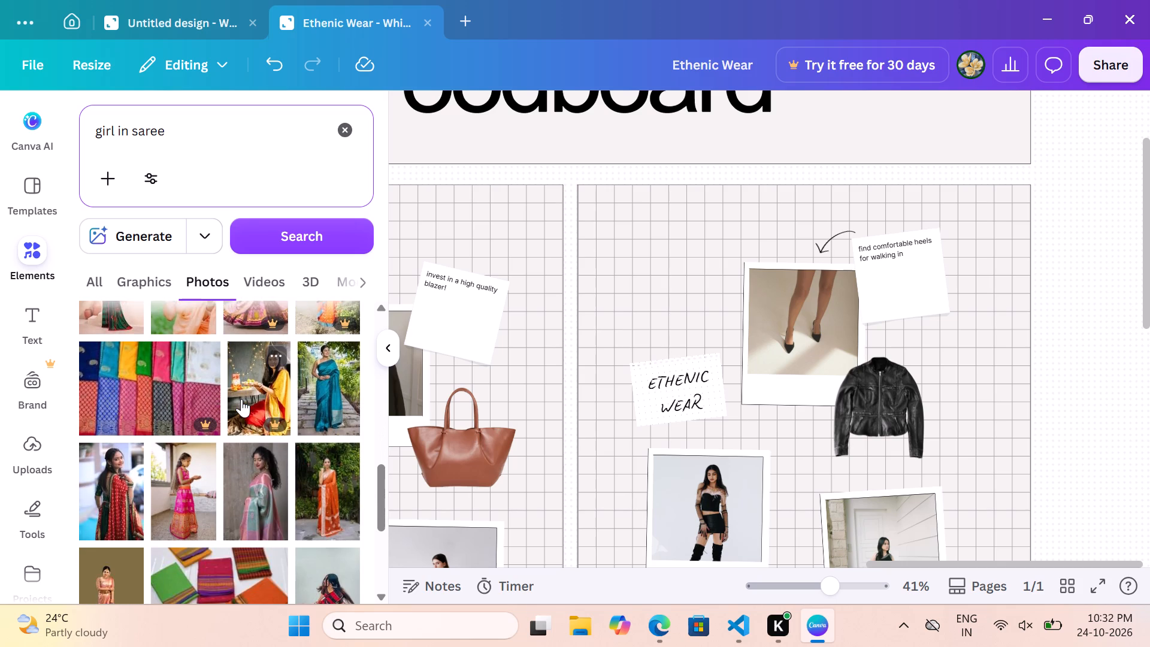
scroll(241, 399, "down", 3)
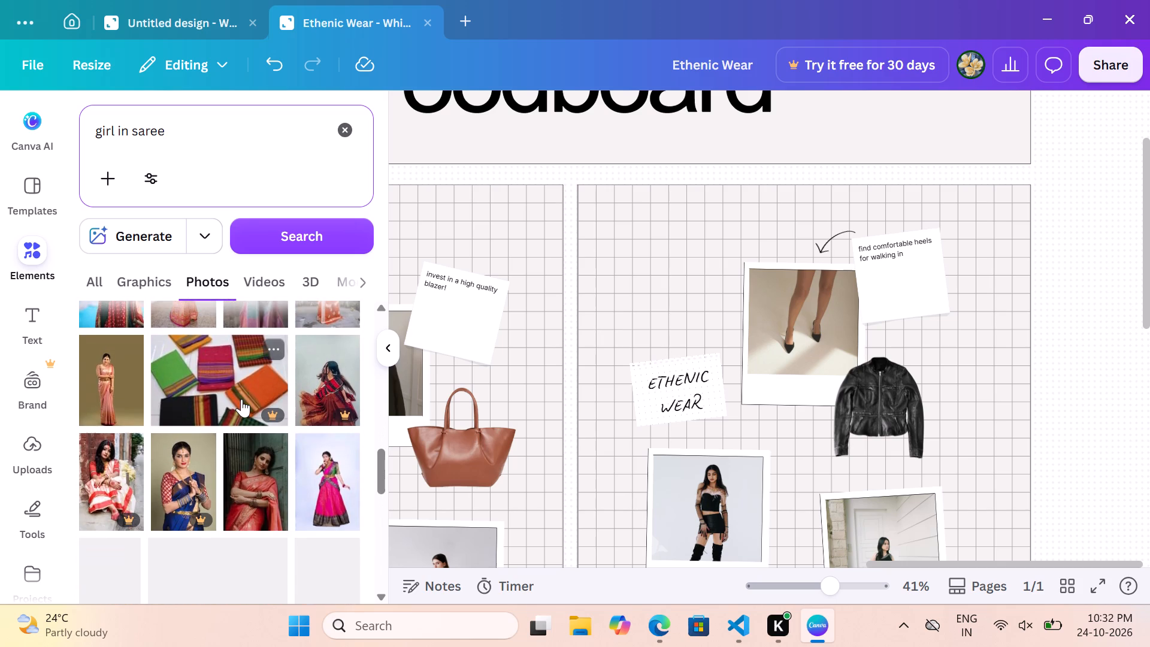
scroll(241, 399, "down", 3)
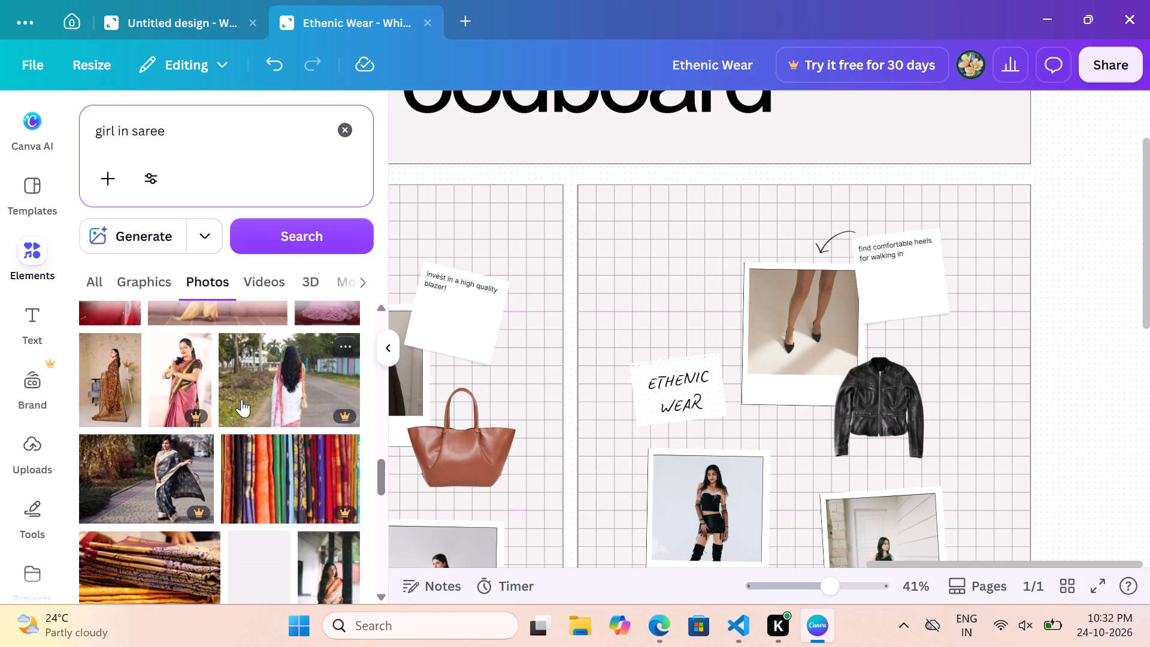
scroll(241, 399, "down", 5)
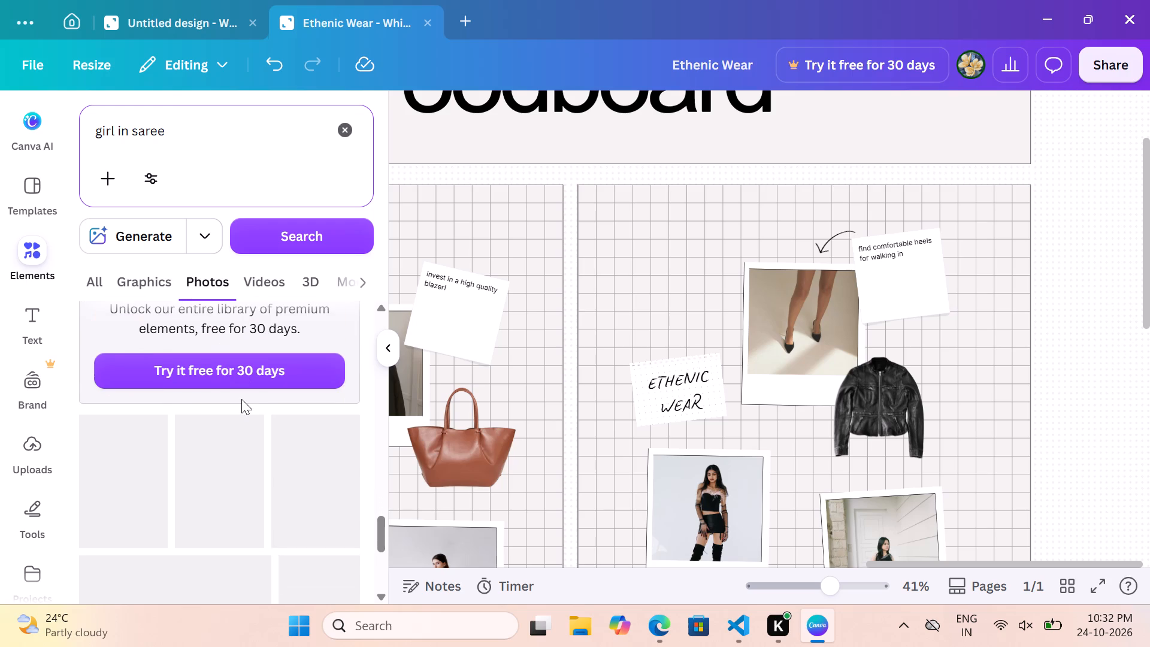
scroll(241, 399, "down", 1)
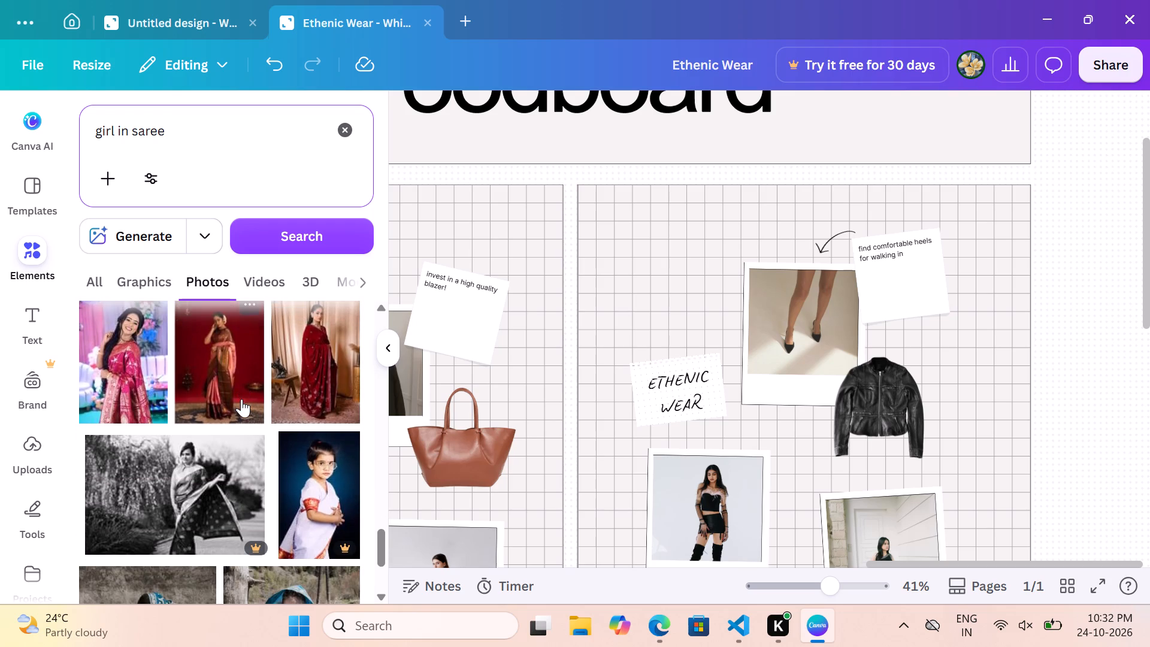
scroll(241, 399, "down", 3)
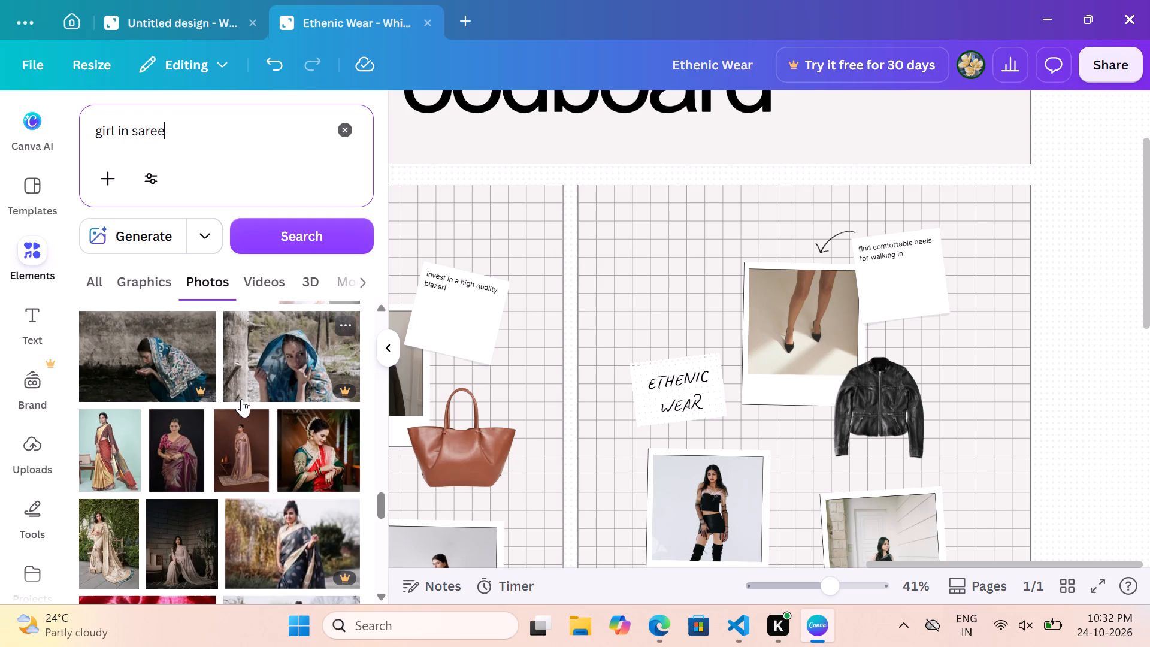
scroll(241, 399, "down", 3)
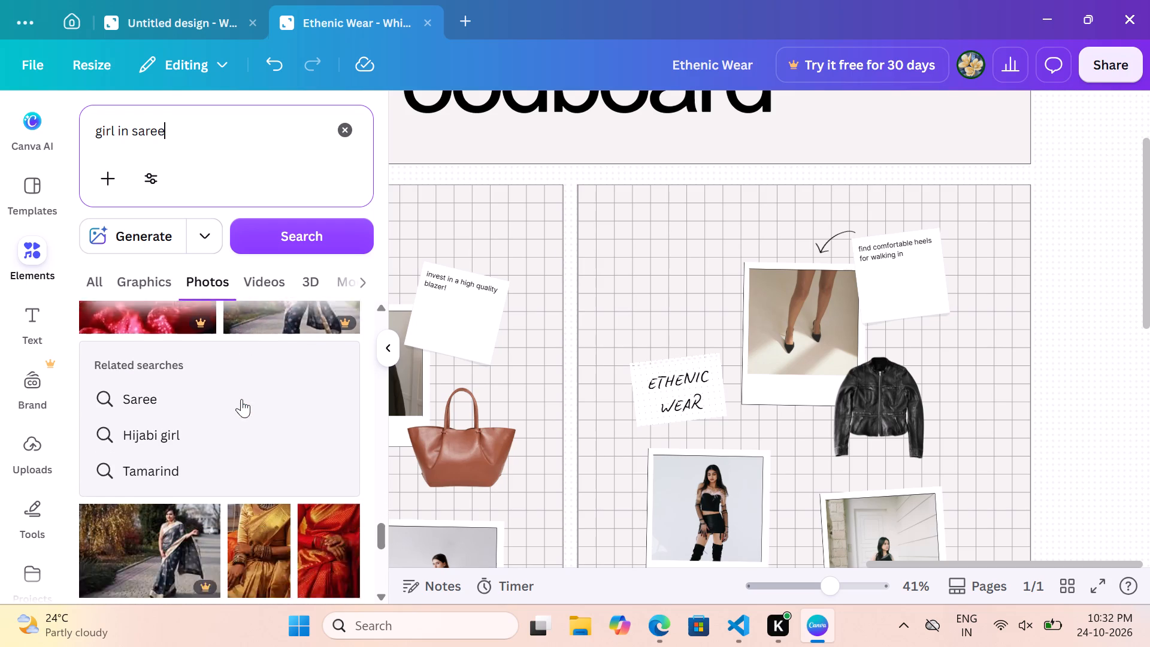
scroll(241, 399, "down", 4)
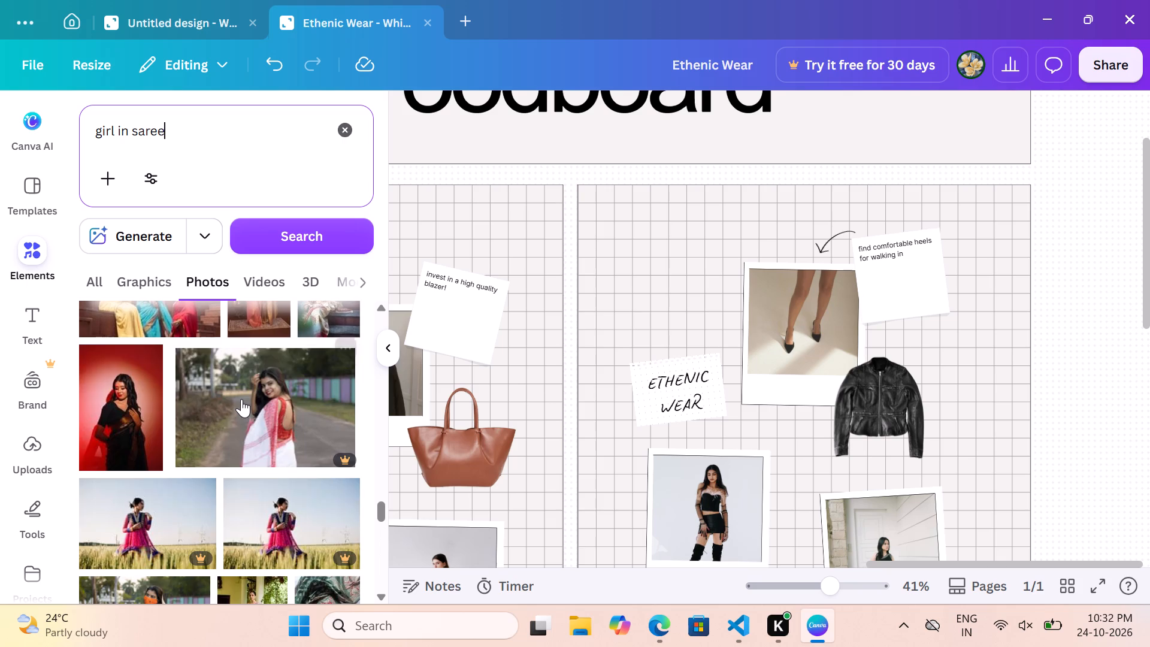
scroll(241, 399, "down", 2)
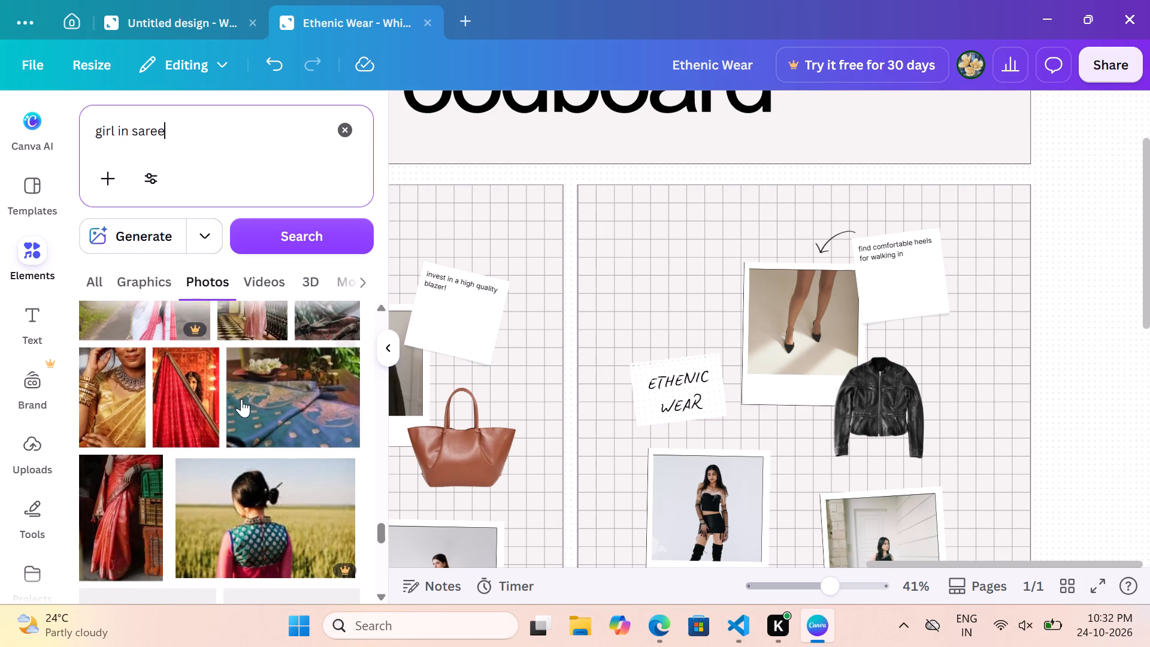
scroll(241, 399, "down", 3)
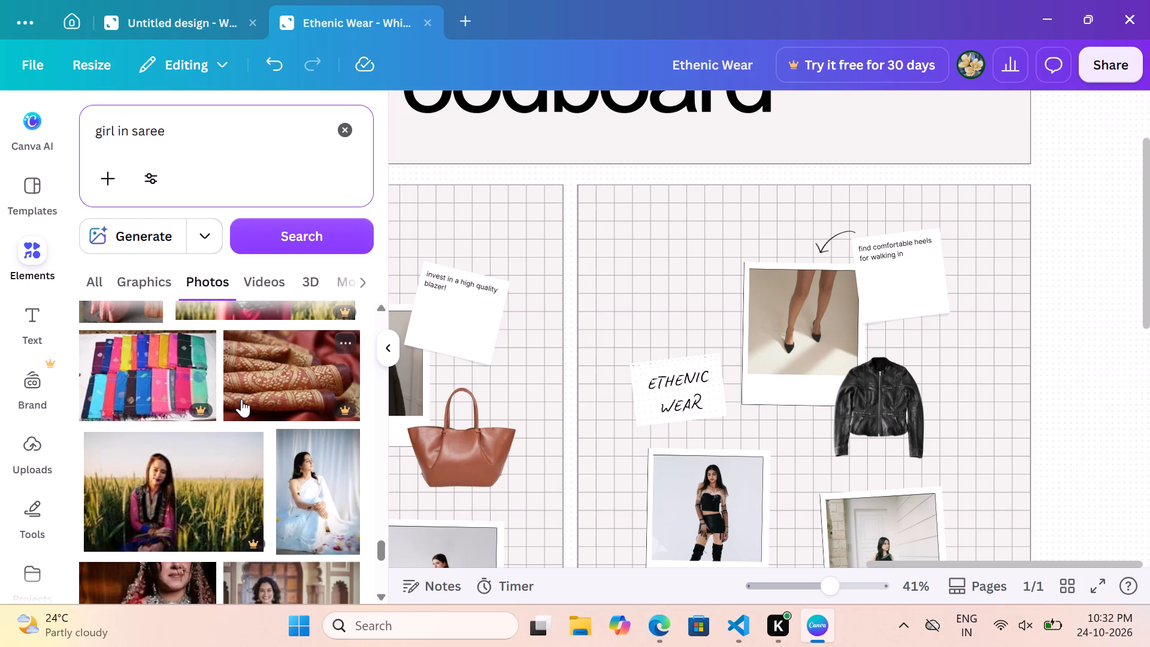
scroll(241, 399, "down", 4)
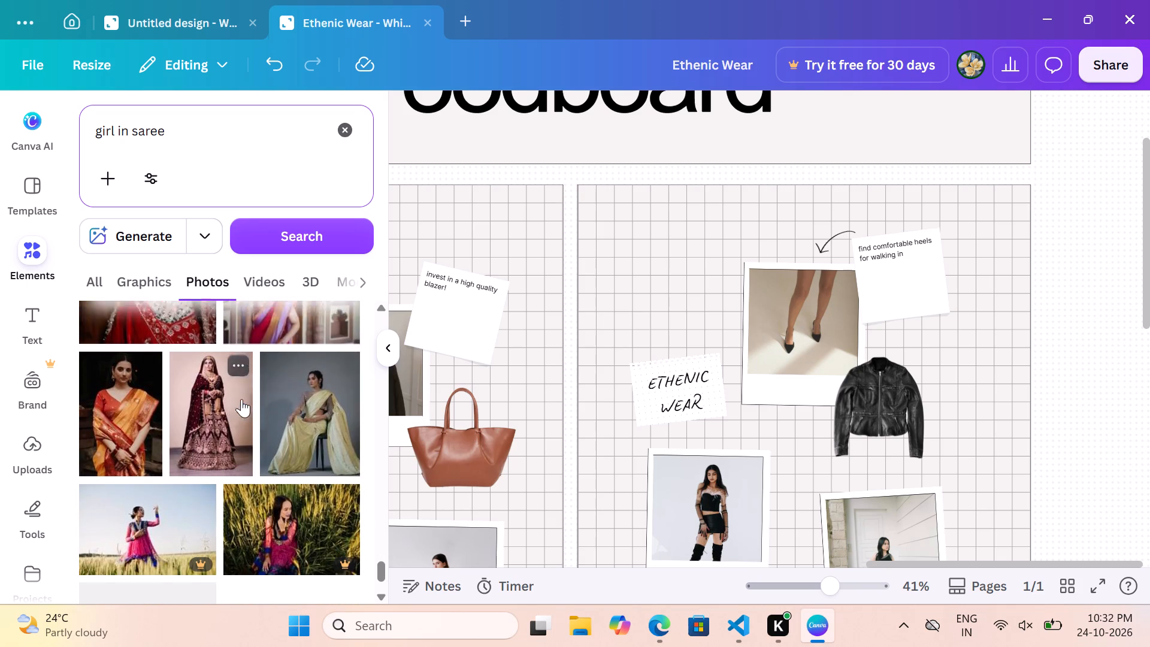
scroll(241, 399, "down", 3)
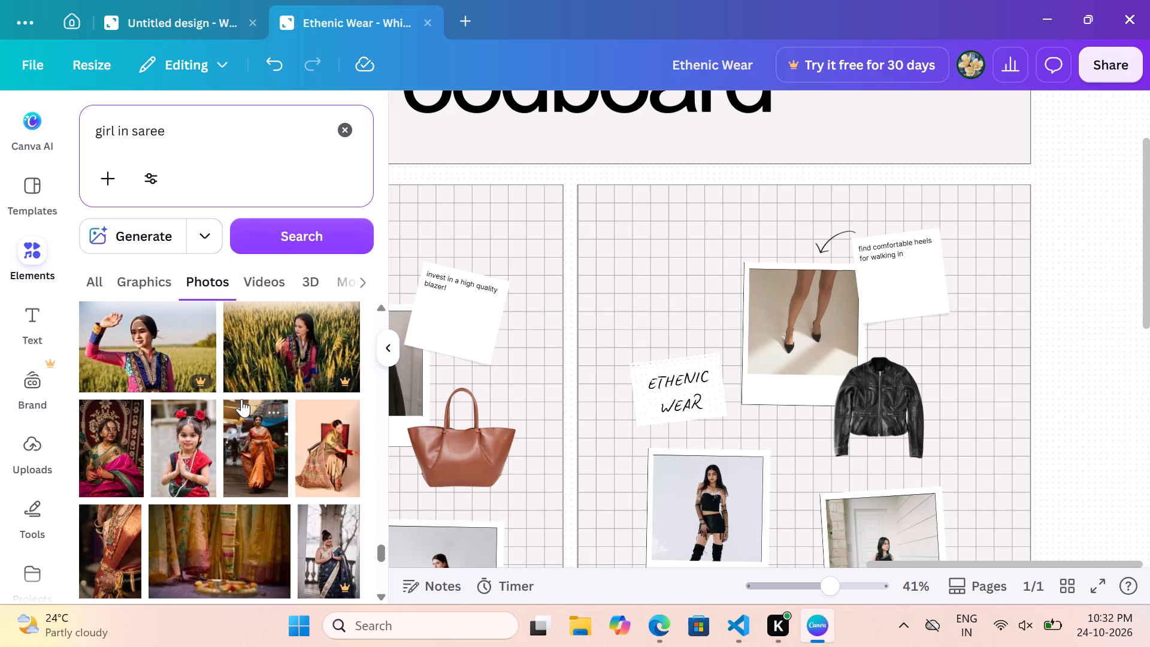
scroll(241, 399, "down", 2)
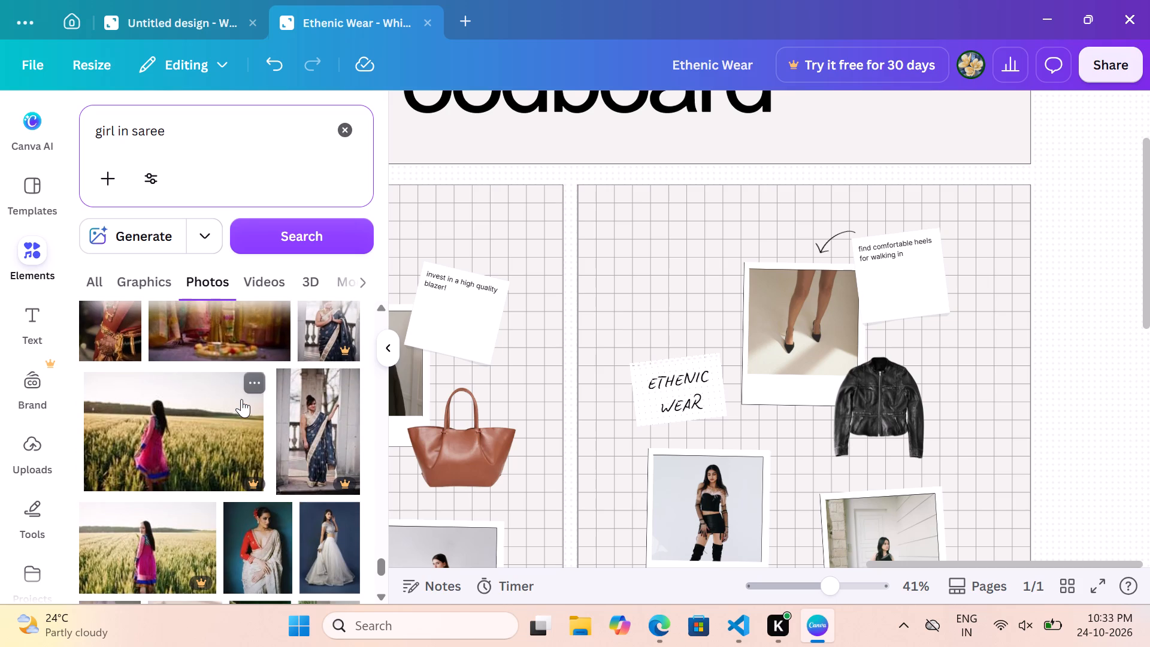
Replace the heels picture in the ethnic wear section's top polaroid with the photo of the woman in a red blouse and cream saree.
left_click(268, 561)
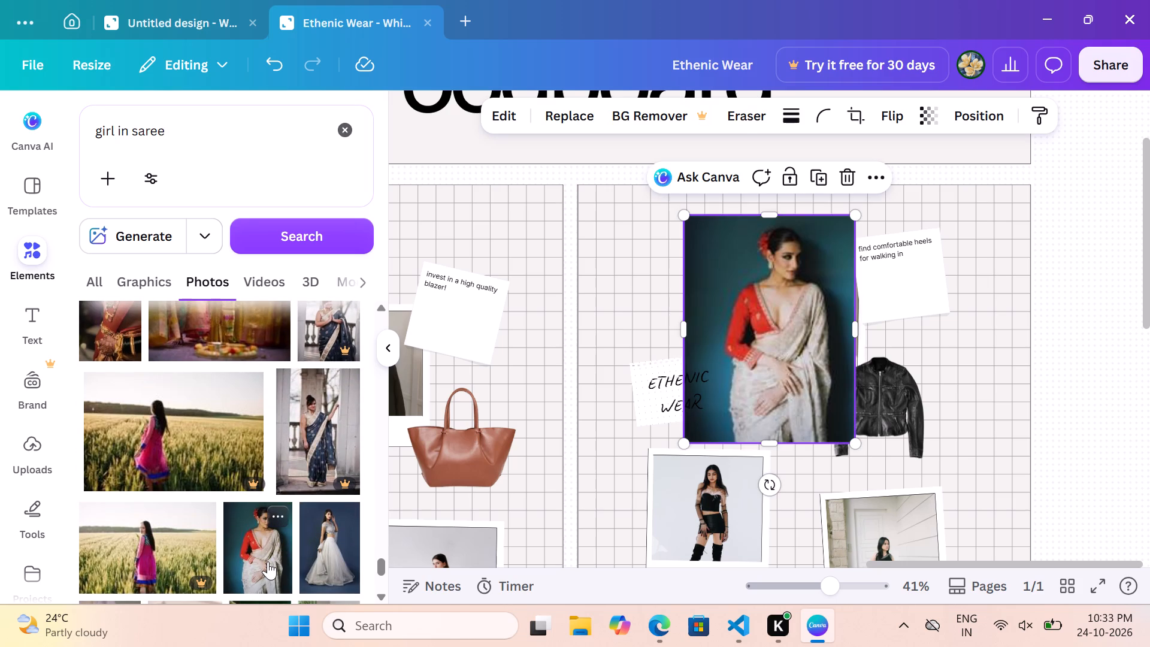
left_click(790, 312)
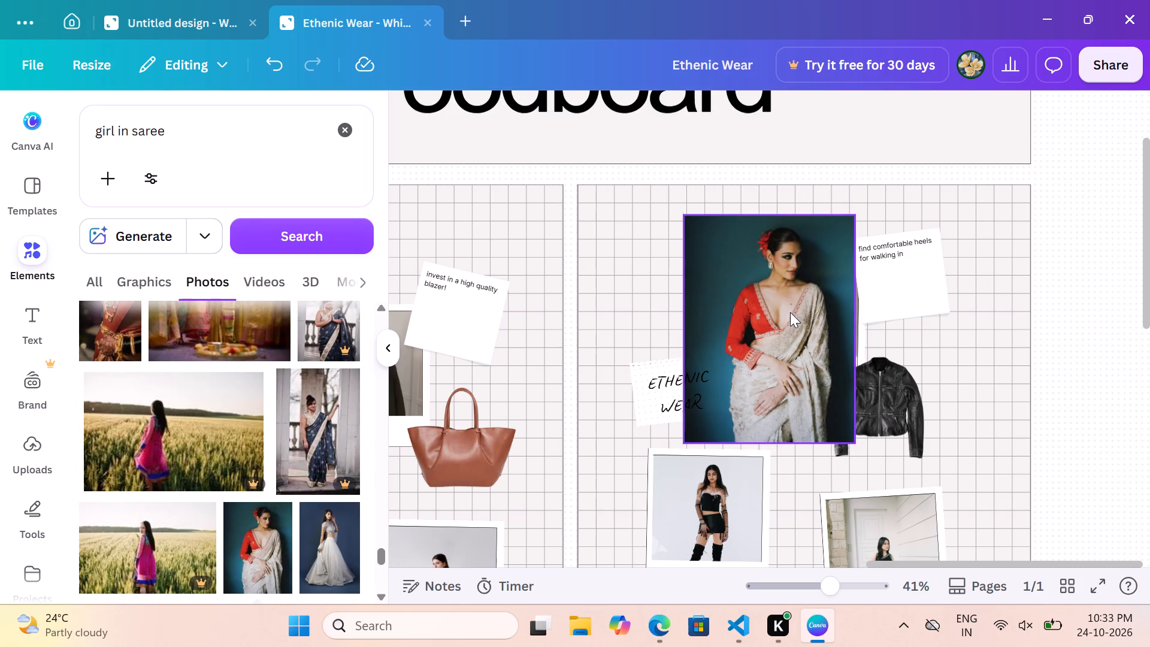
left_click_drag(790, 312, 809, 353)
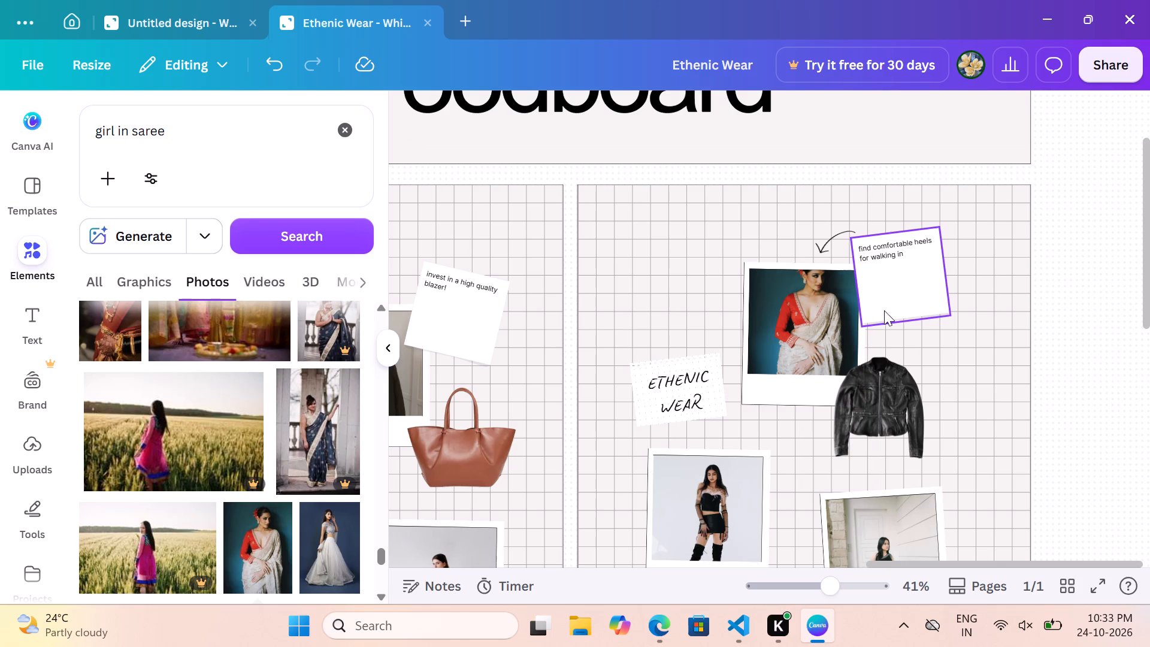
Replace the heels text on the note beside the saree polaroid with "Elegence Wrapped".
left_click(904, 255)
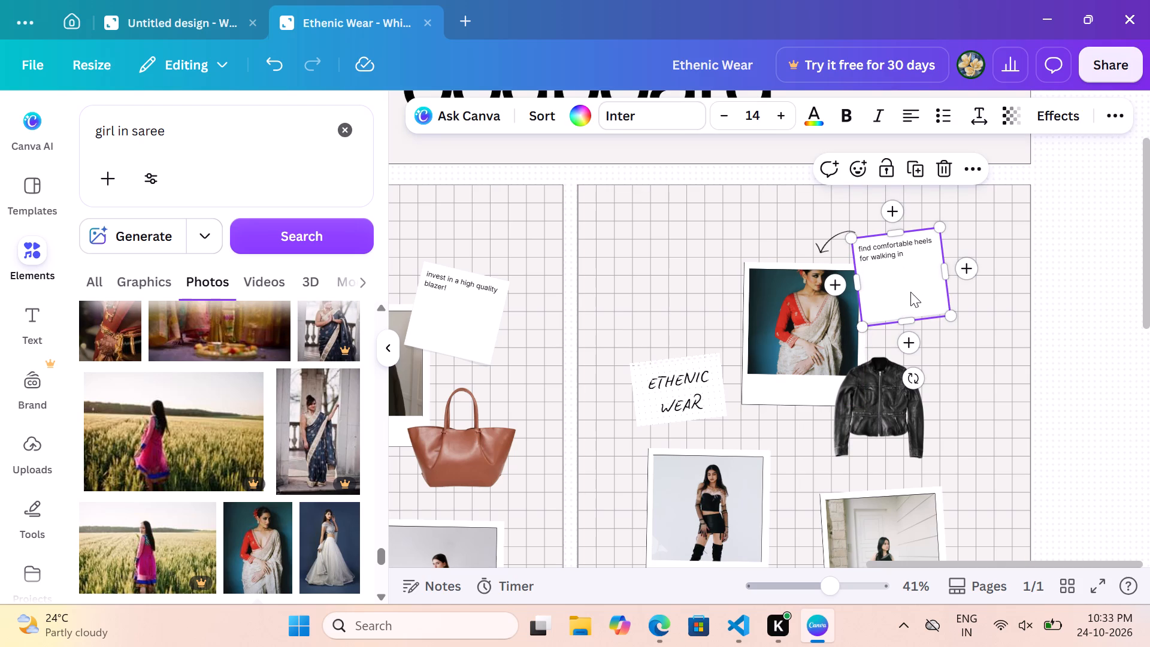
left_click(913, 259)
key("BackSpace")
key("BackSpace")
key("BackSpace")
key("BackSpace")
key("BackSpace")
key("BackSpace")
key("BackSpace")
key("BackSpace")
key("BackSpace")
key("BackSpace")
key("BackSpace")
key("BackSpace")
key("BackSpace")
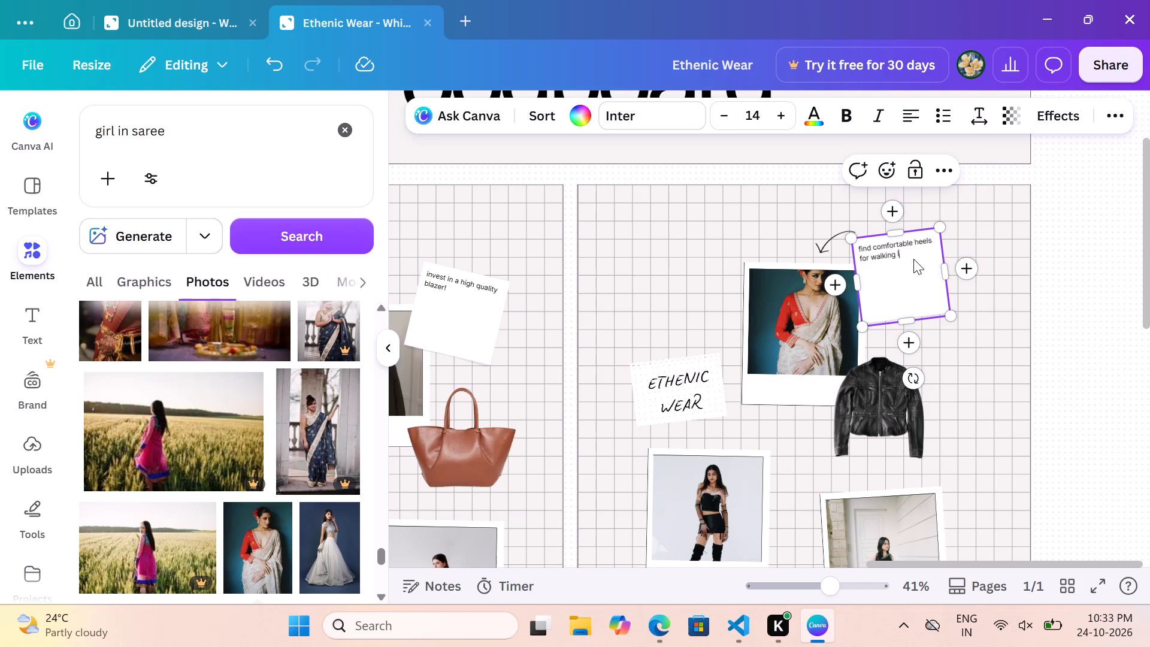
key("BackSpace")
key("BackSpace")
key("BackSpace")
key("BackSpace")
key("BackSpace")
key("BackSpace")
key("BackSpace")
key("BackSpace")
key("BackSpace")
key("BackSpace")
key("BackSpace")
key("BackSpace")
key("BackSpace")
key("BackSpace")
key("BackSpace")
key("BackSpace")
key("BackSpace")
key("BackSpace")
key("BackSpace")
key("BackSpace")
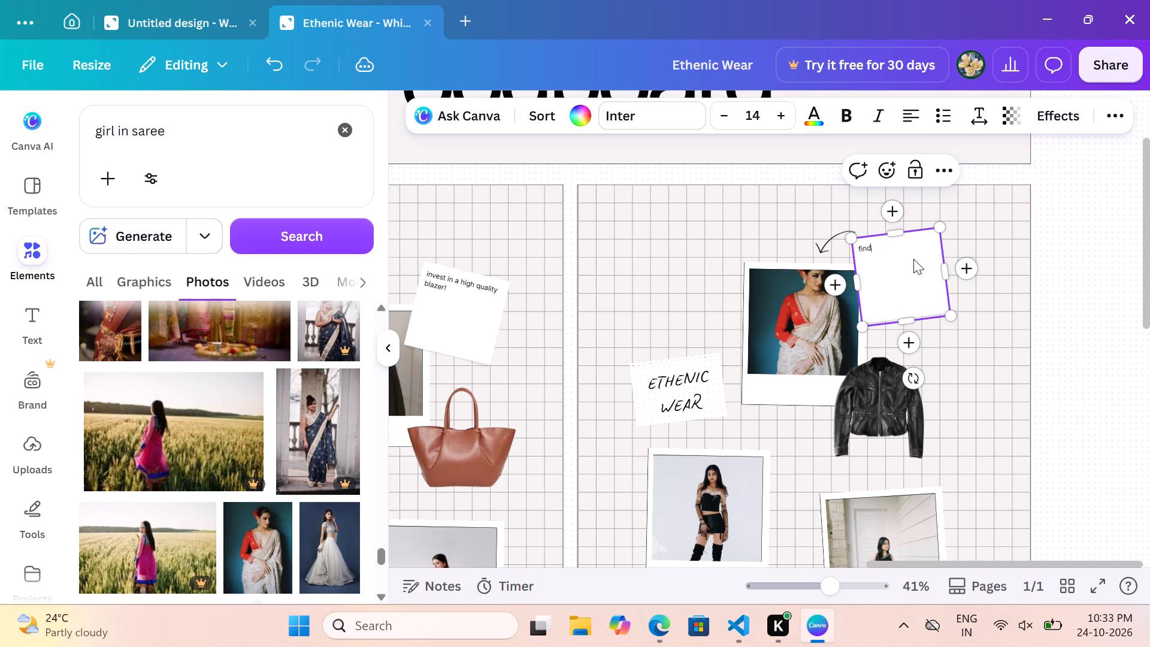
key("BackSpace")
key("BackSpace")
key("BackSpace")
key("BackSpace")
key("e")
type("gsnce")
key("space")
key("BackSpace")
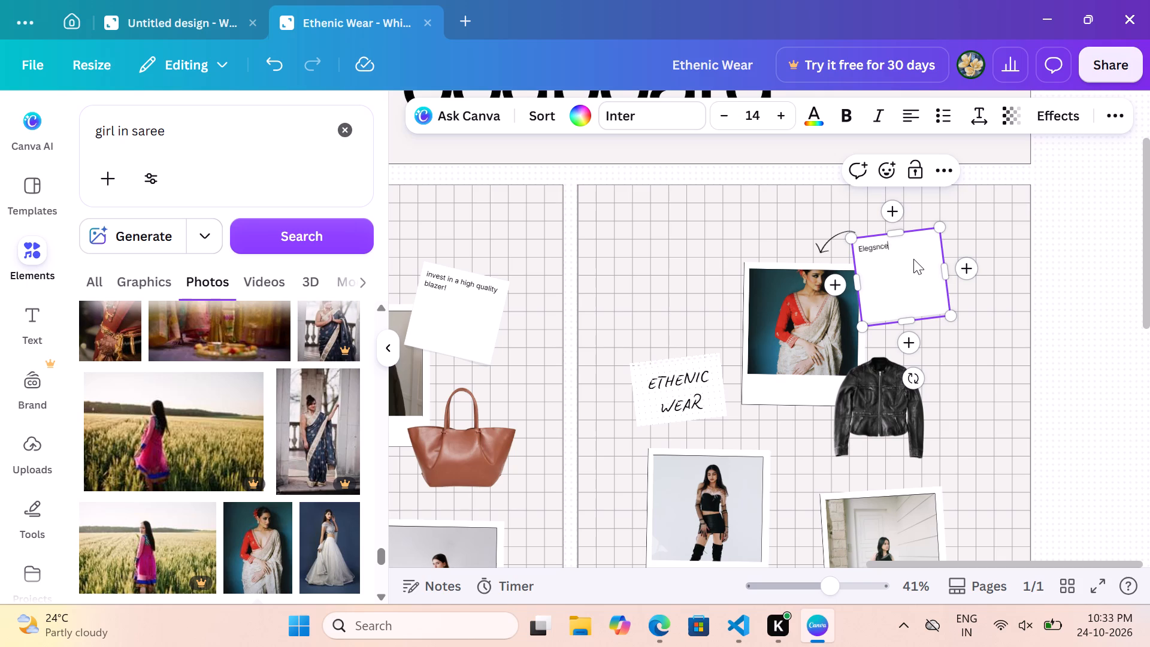
key("BackSpace")
key("BackSpace")
key("BackSpace")
key("BackSpace")
type("rapped")
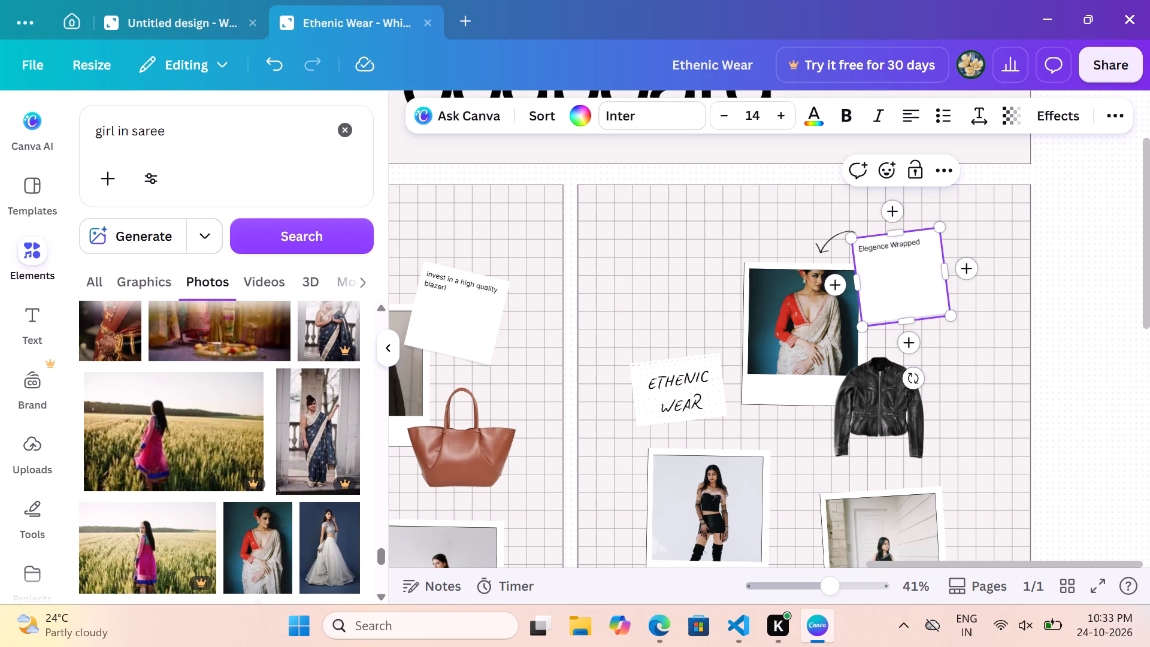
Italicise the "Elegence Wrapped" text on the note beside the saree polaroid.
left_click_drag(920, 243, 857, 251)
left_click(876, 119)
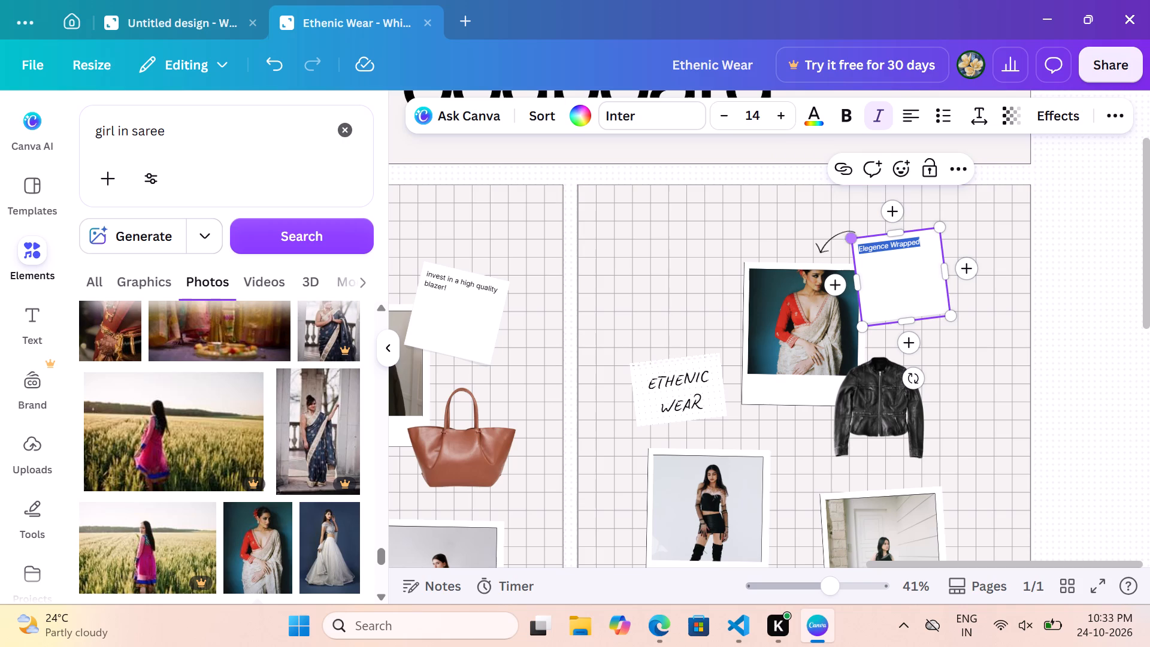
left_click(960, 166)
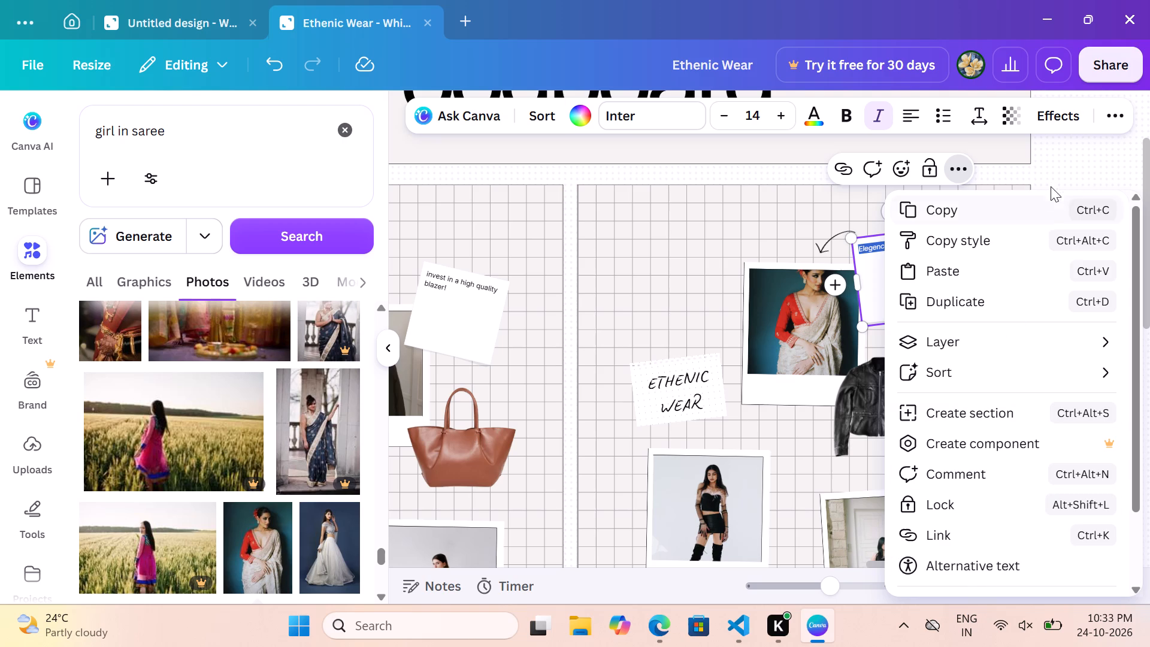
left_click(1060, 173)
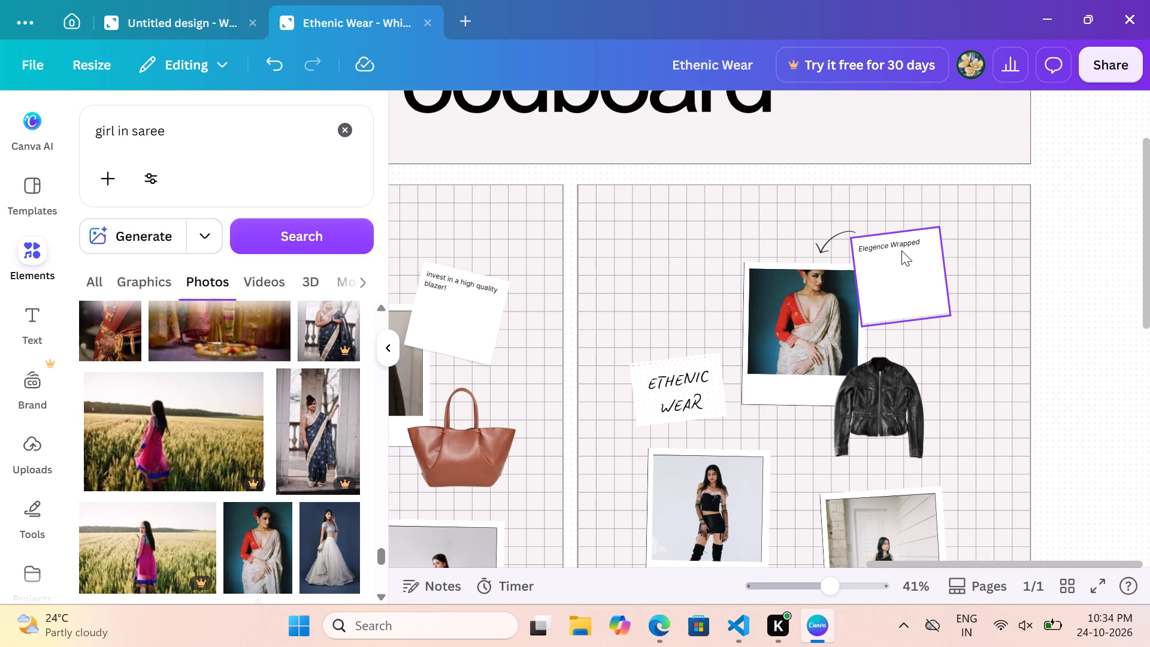
Move the "Elegence Wrapped" note slightly up and outward from the saree polaroid.
left_click(901, 250)
left_click(916, 237)
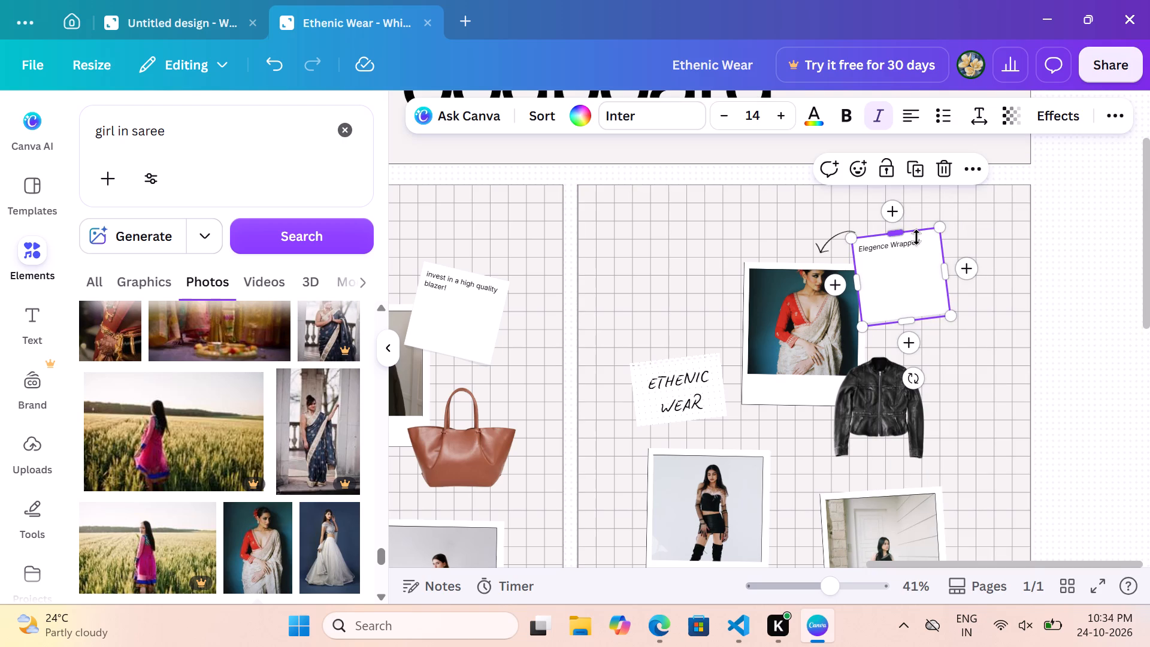
left_click_drag(921, 243, 892, 243)
left_click_drag(892, 243, 934, 227)
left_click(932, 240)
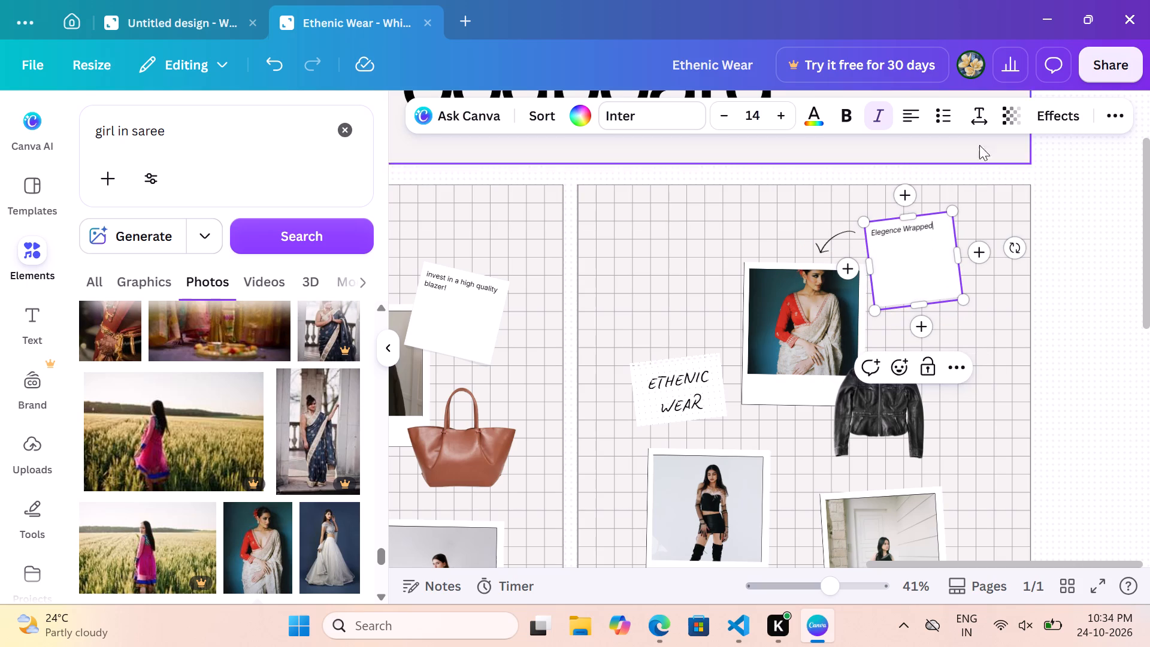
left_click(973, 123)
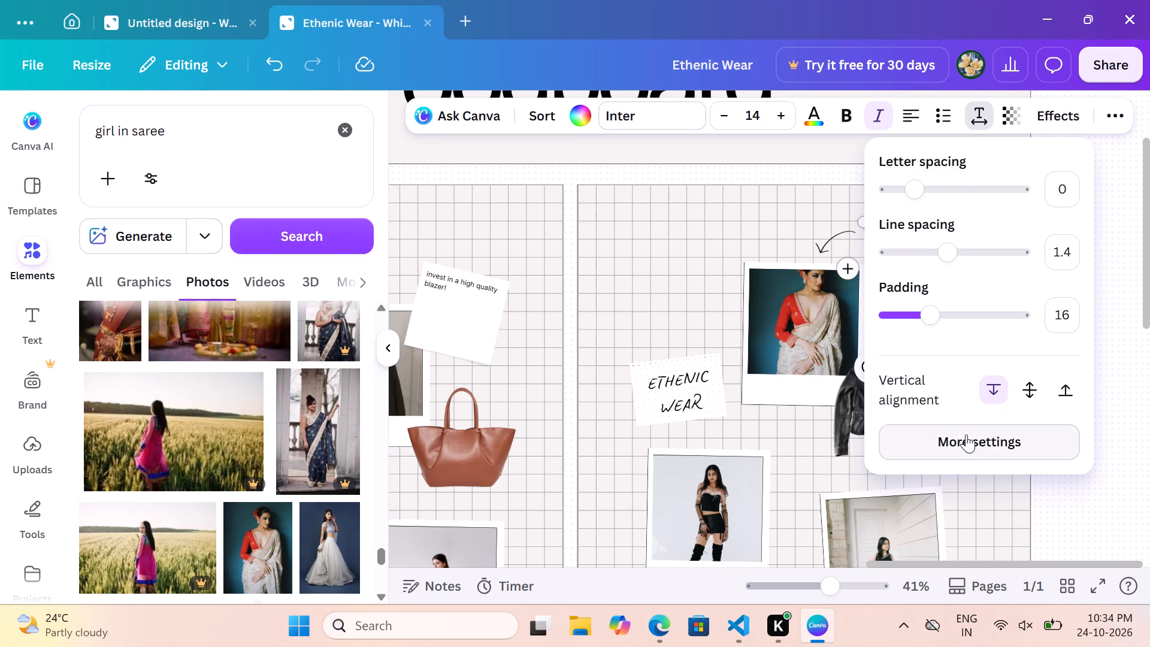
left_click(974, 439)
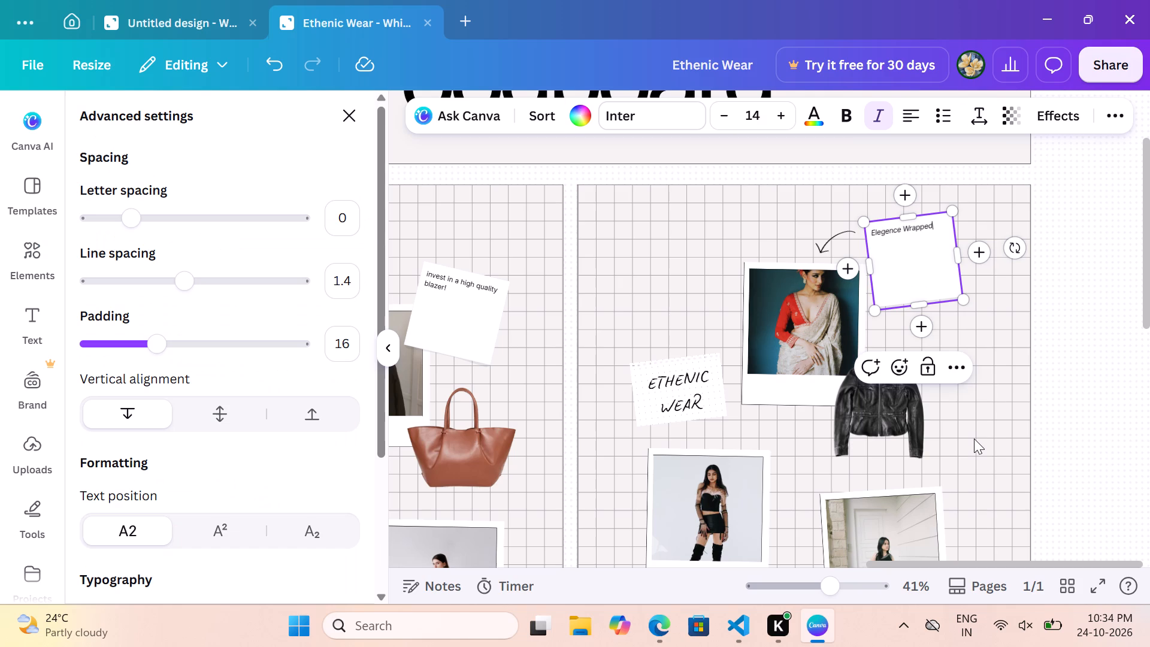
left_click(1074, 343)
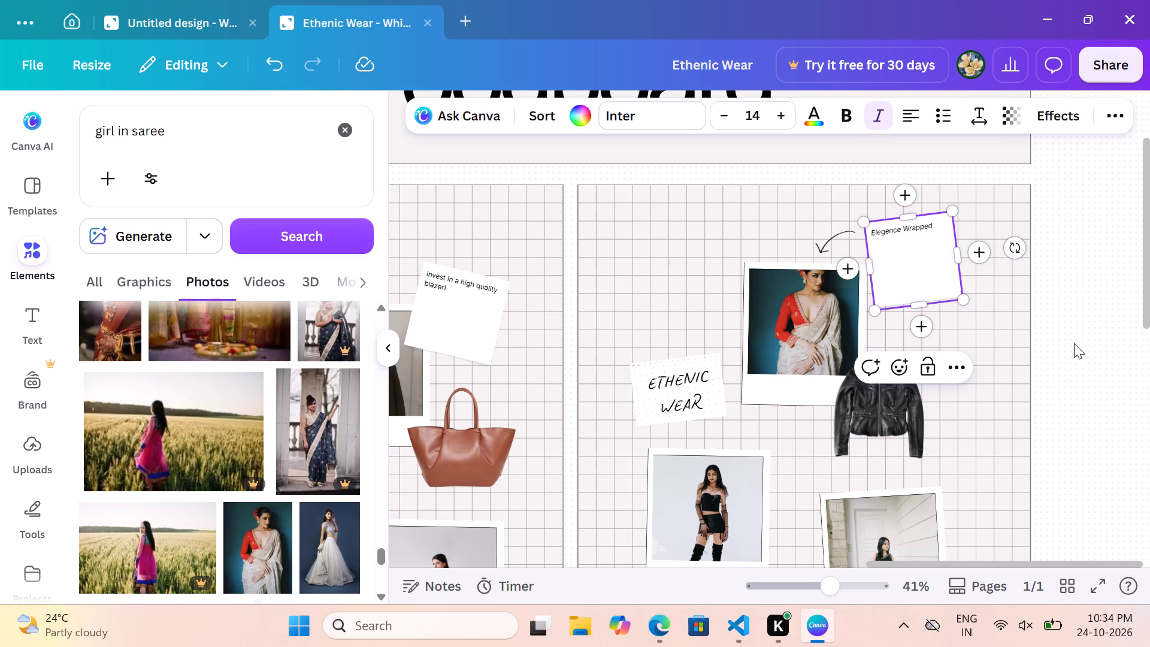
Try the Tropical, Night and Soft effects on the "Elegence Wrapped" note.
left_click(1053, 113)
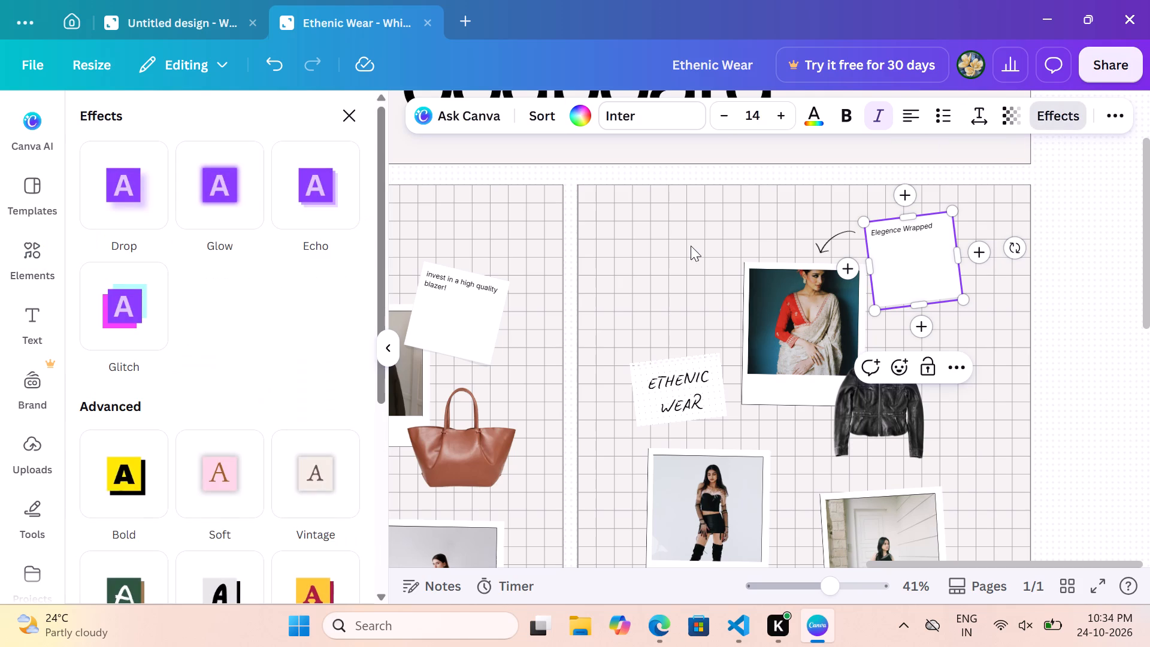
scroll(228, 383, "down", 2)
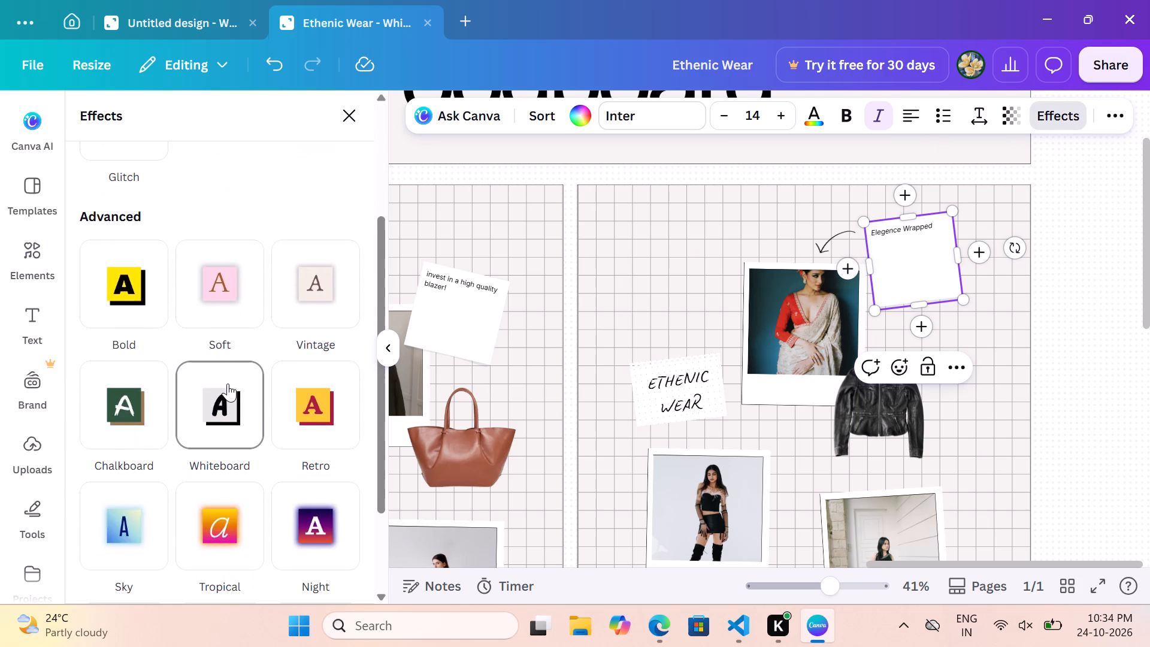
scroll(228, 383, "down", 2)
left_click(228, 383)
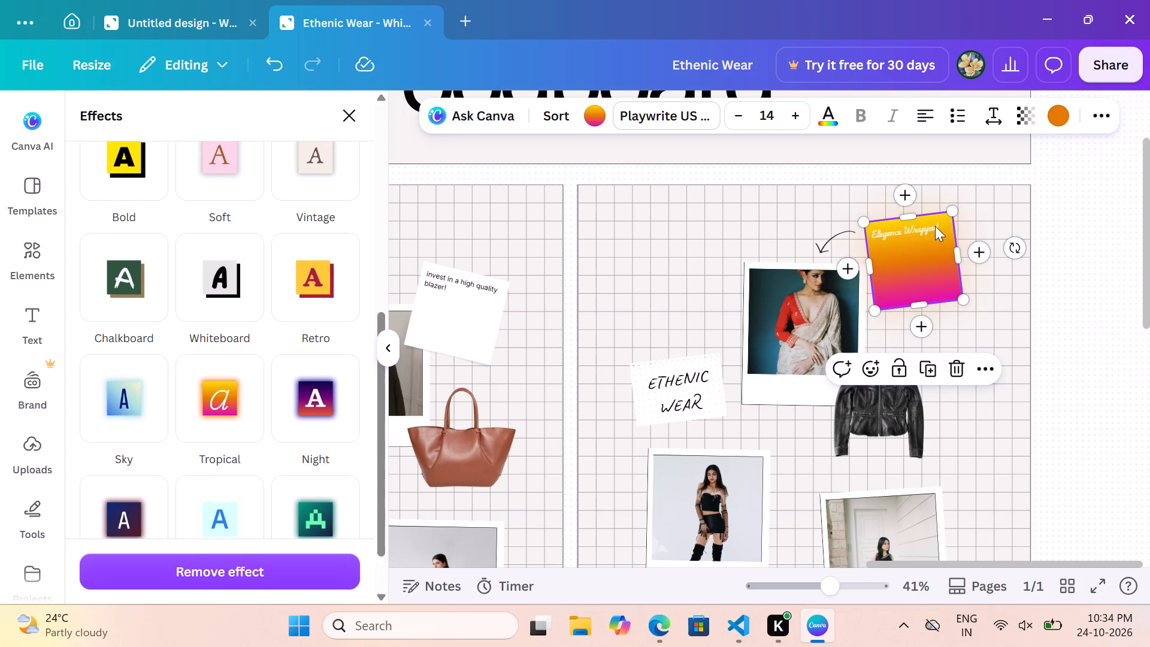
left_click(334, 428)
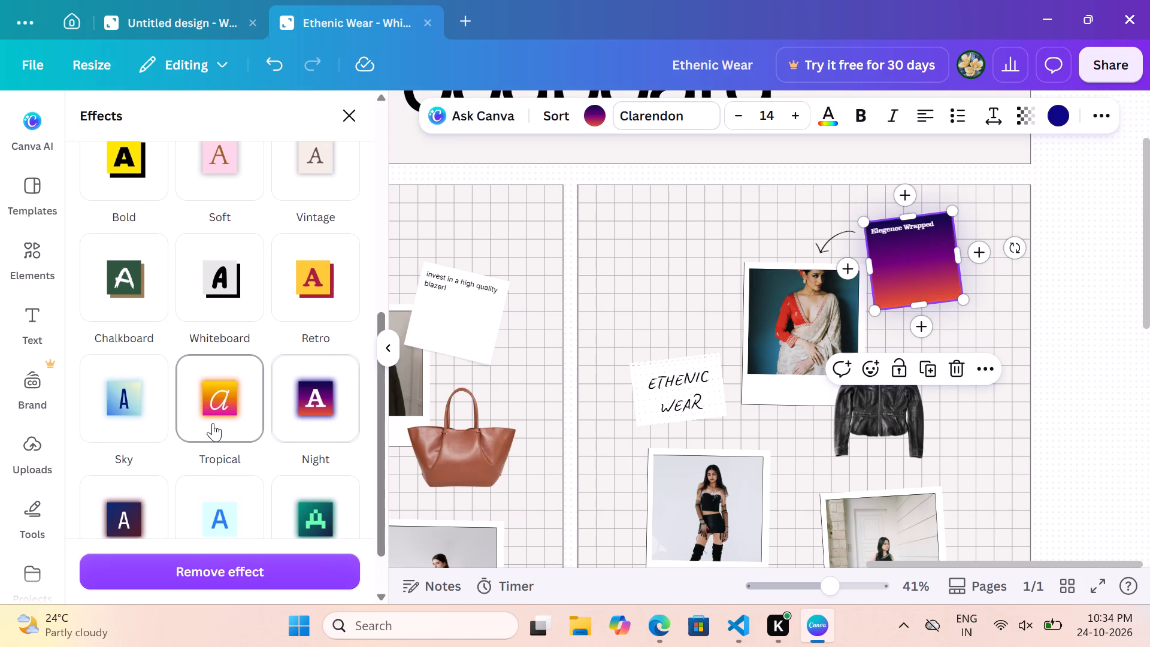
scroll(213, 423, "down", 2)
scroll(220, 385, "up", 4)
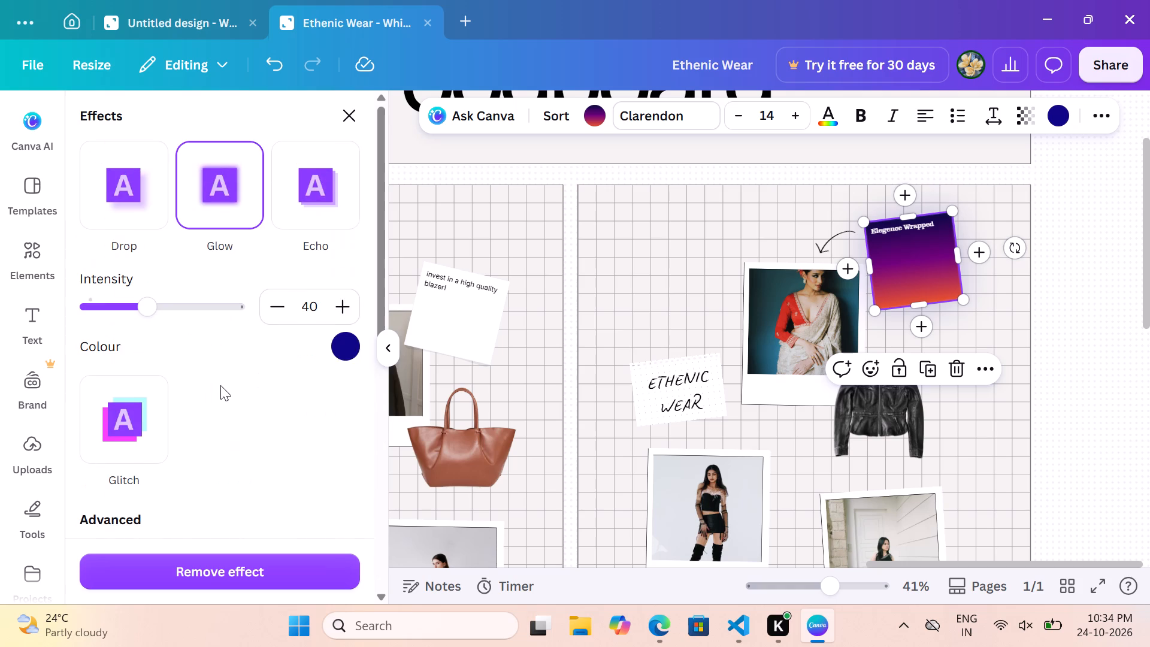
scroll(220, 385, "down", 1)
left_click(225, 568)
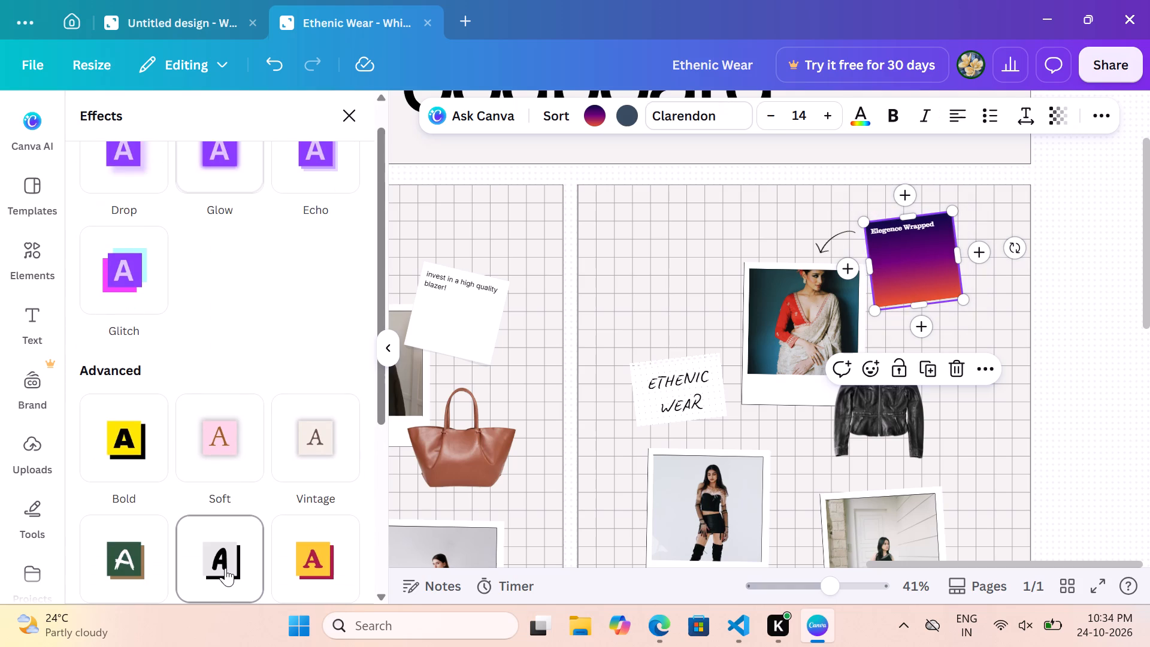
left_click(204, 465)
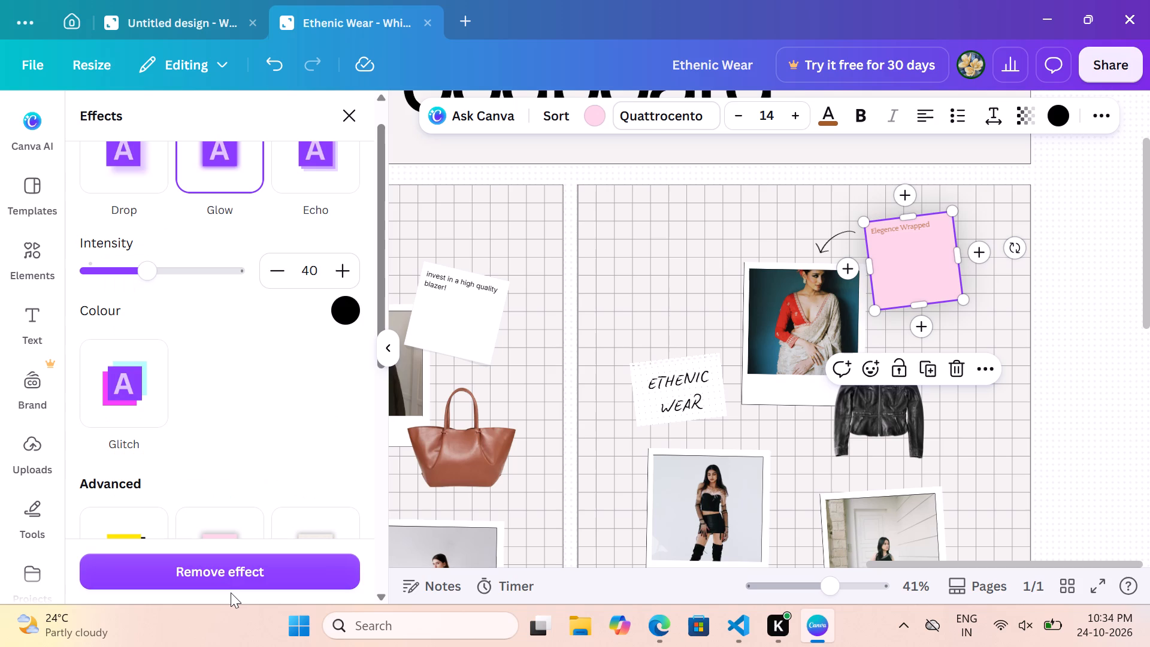
Apply the Whiteboard effect to the "Elegence Wrapped" note, removing its drop shadow but keeping the grey fill and handwritten lettering.
left_click(231, 592)
double_click(231, 584)
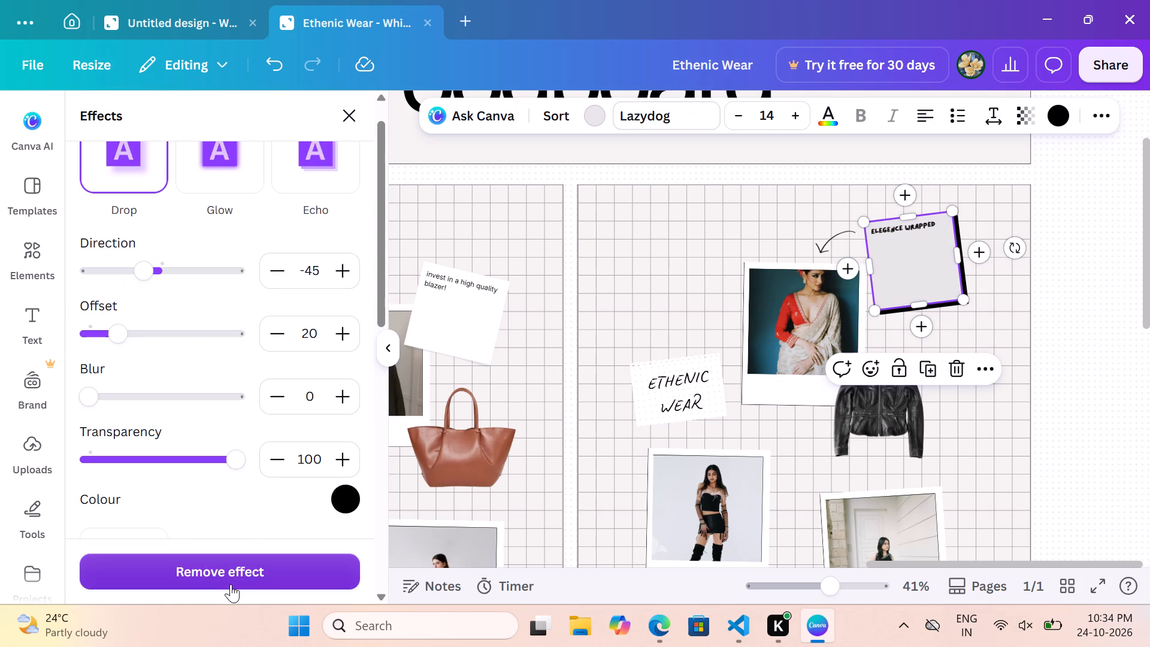
left_click(231, 584)
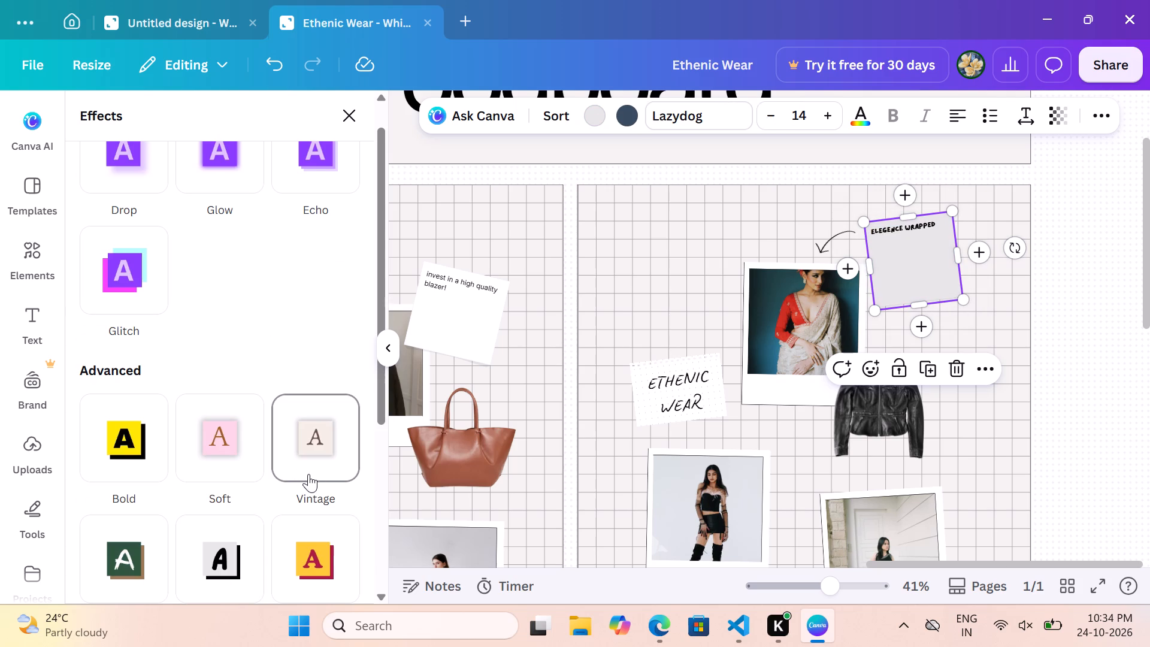
scroll(190, 501, "down", 1)
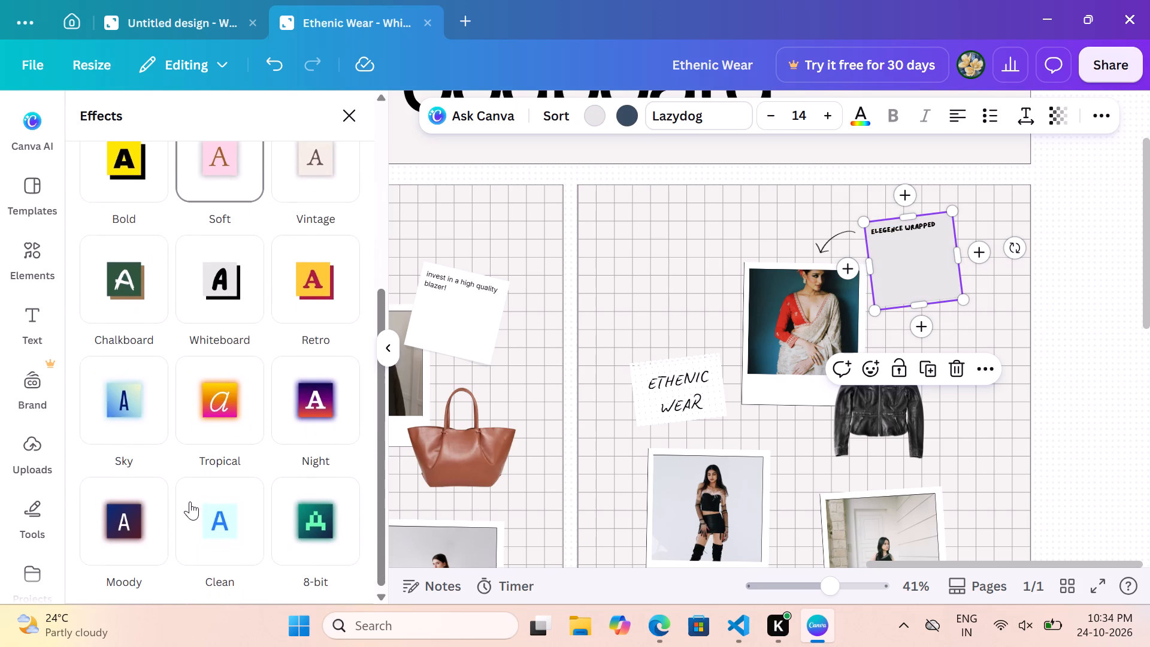
scroll(190, 501, "down", 3)
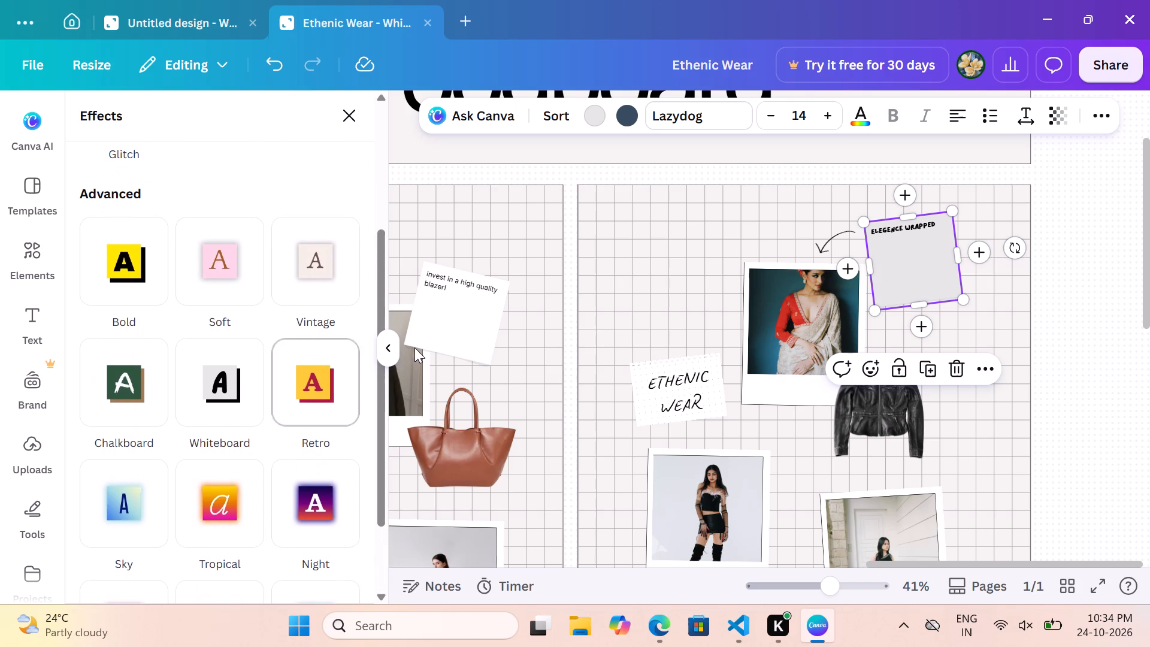
left_click(629, 276)
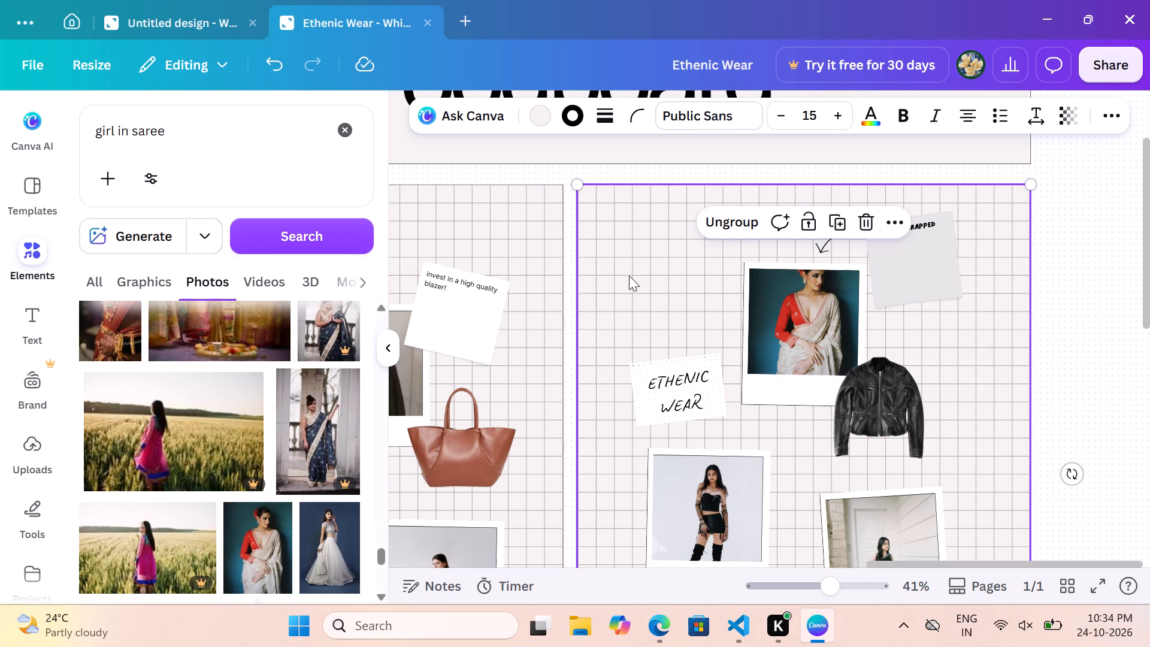
Select the black-dress polaroid in the Ethenic Wear section, search the photos for "ladies suits" and browse for a replacement picture.
scroll(900, 362, "down", 2)
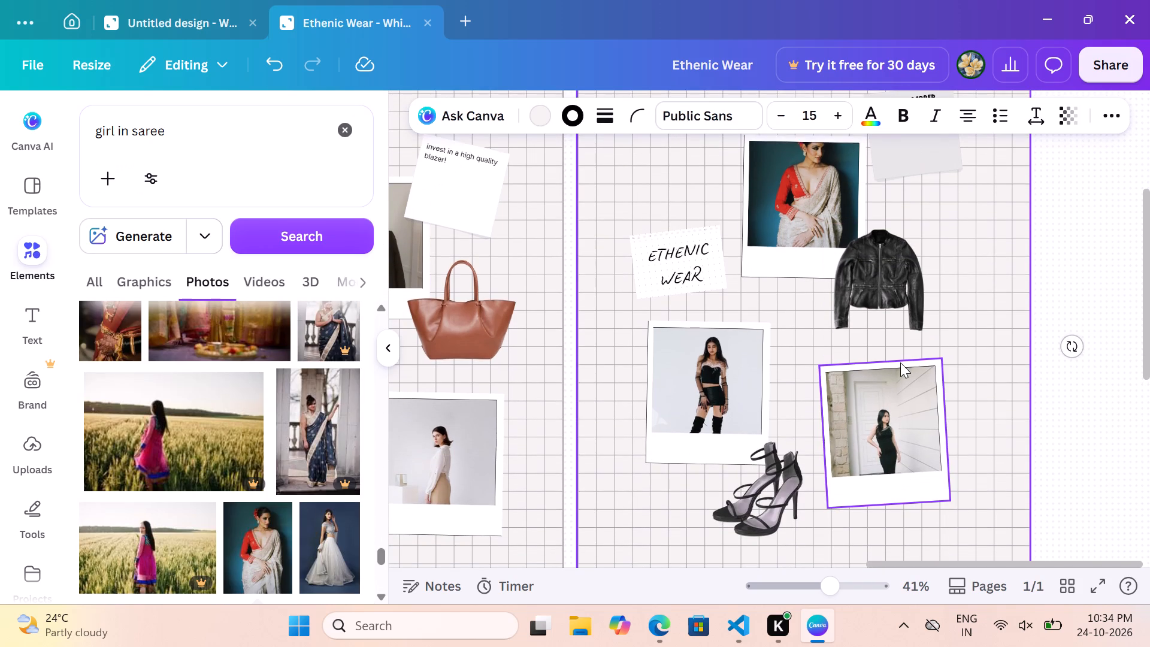
left_click(892, 280)
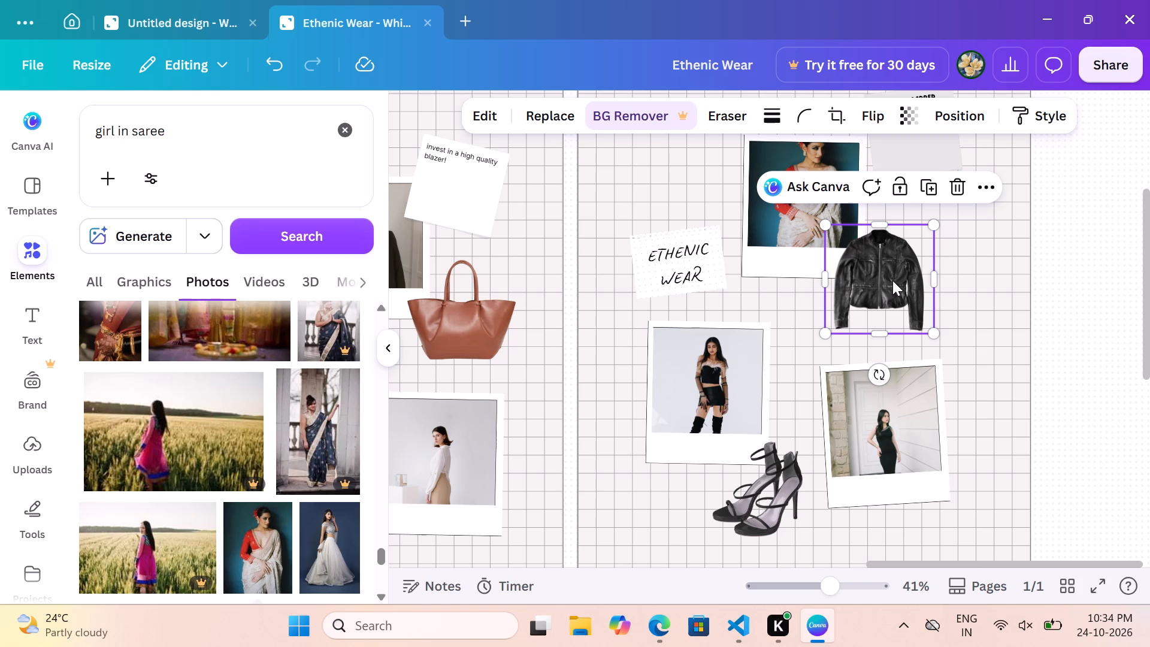
left_click(897, 434)
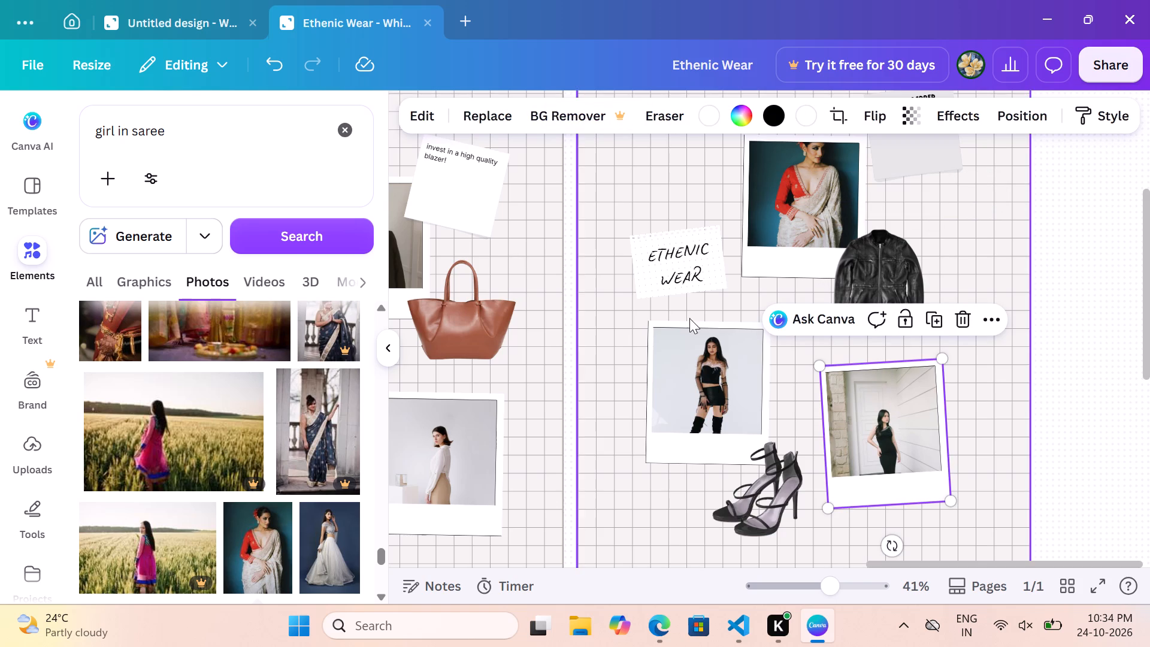
left_click(186, 134)
key("BackSpace")
key("BackSpace")
key("BackSpace")
key("BackSpace")
key("BackSpace")
key("BackSpace")
key("BackSpace")
key("BackSpace")
key("BackSpace")
key("BackSpace")
key("BackSpace")
key("BackSpace")
key("BackSpace")
key("BackSpace")
key("BackSpace")
key("BackSpace")
key("BackSpace")
key("BackSpace")
key("BackSpace")
key("BackSpace")
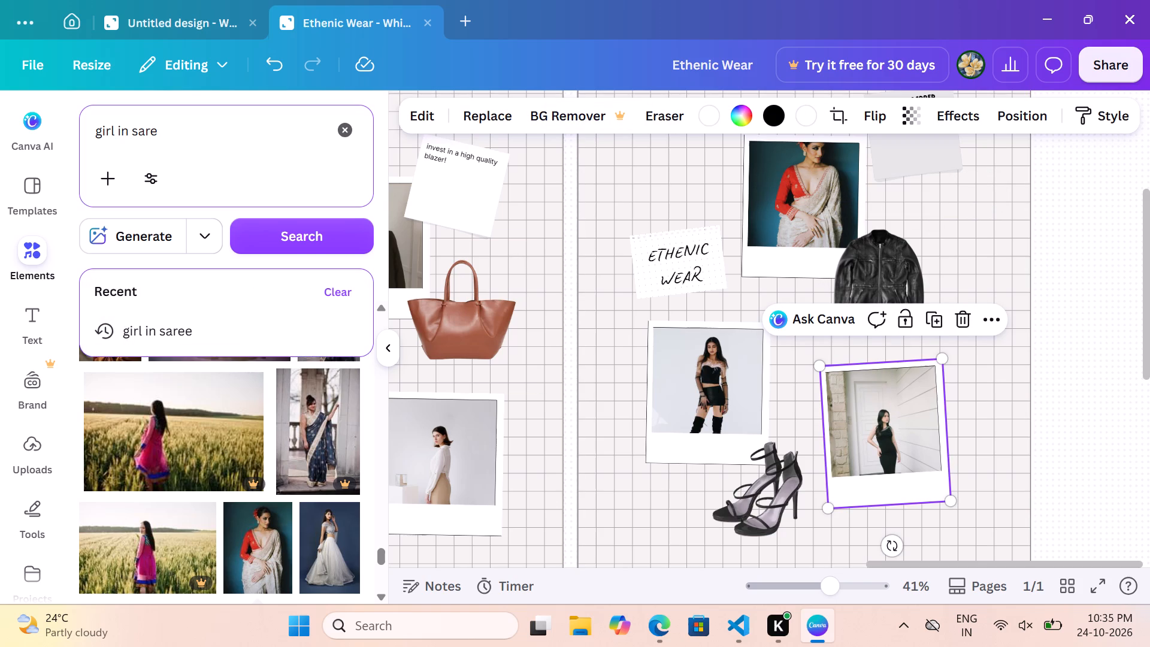
type("suit")
key("space")
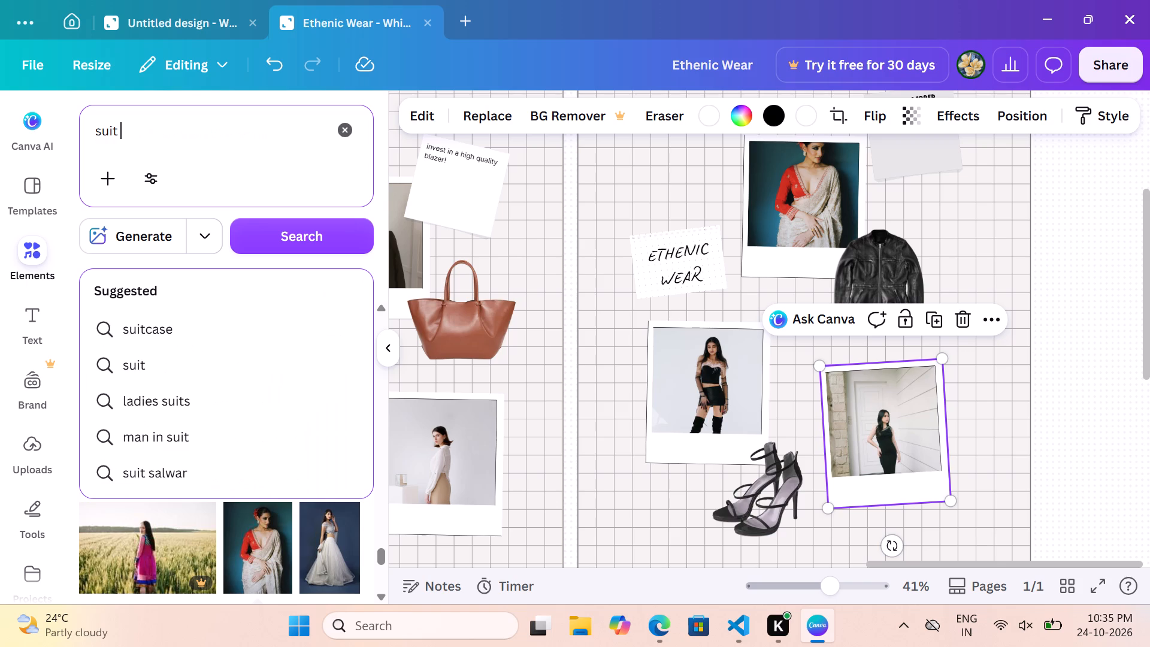
key("Down")
key("Down")
key("Down")
key("Return")
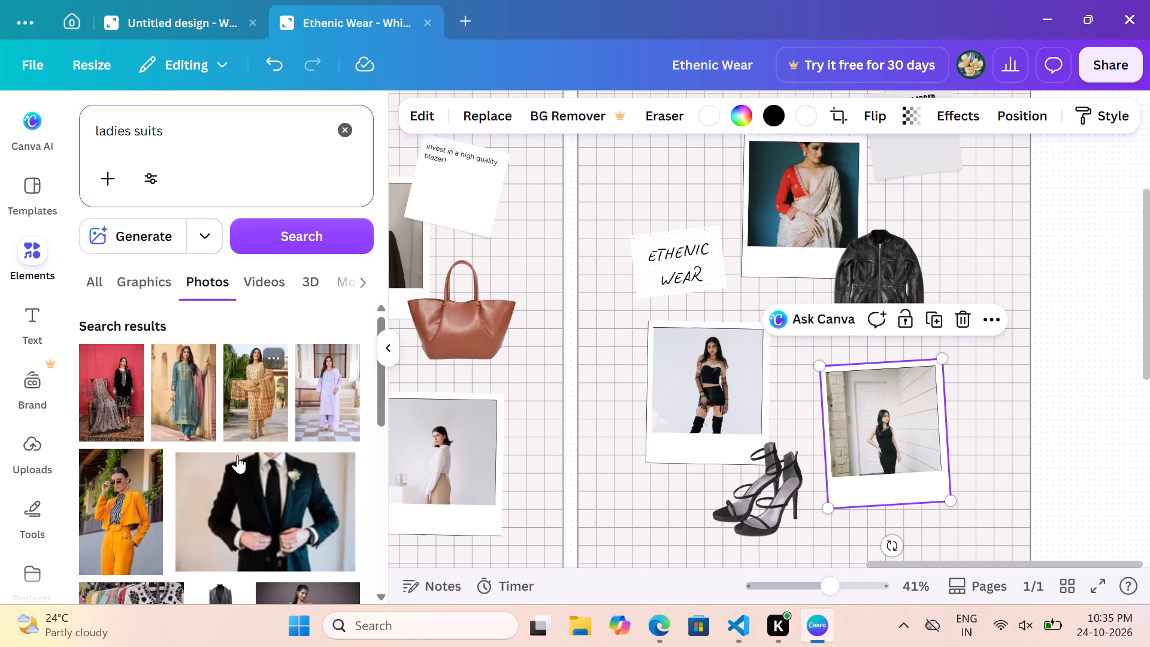
scroll(237, 456, "down", 4)
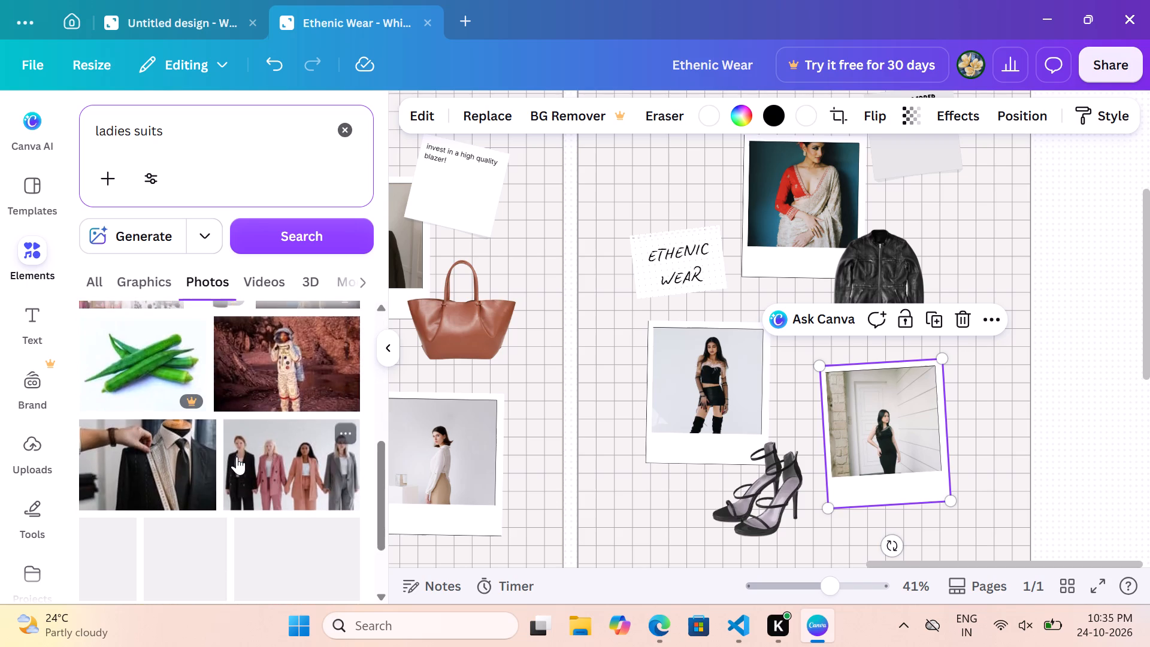
scroll(237, 456, "down", 1)
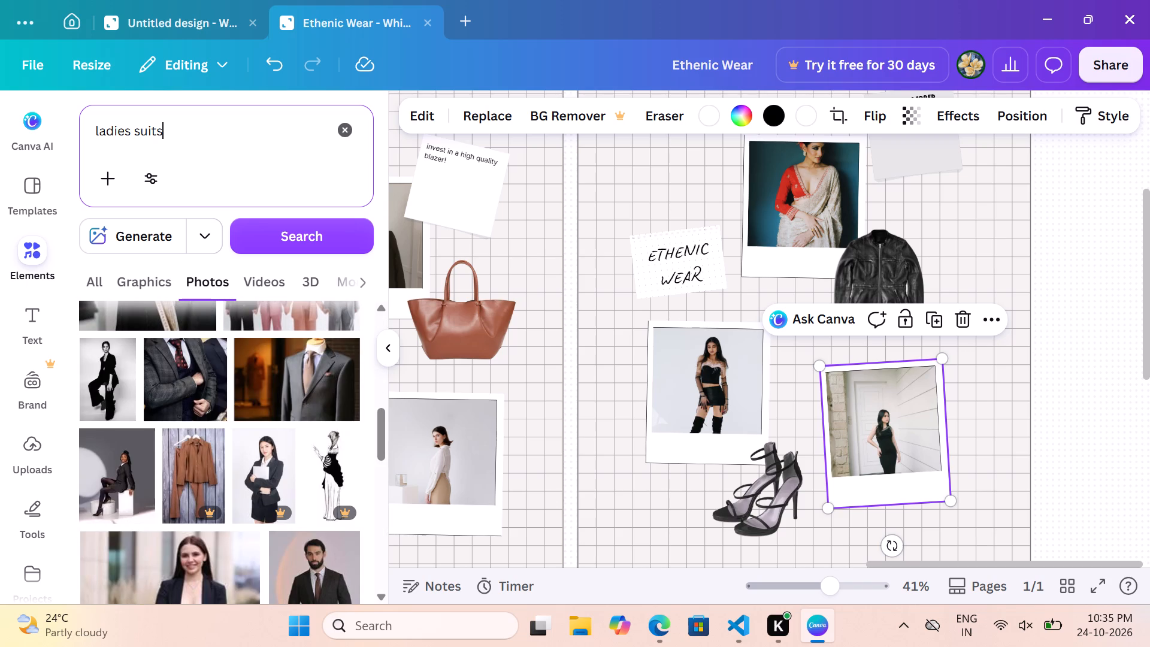
Search the photos for "anarkali suit" and look through them for a picture that suits the ethnic wear polaroid.
left_click(198, 132)
key("BackSpace")
key("BackSpace")
key("BackSpace")
key("BackSpace")
key("BackSpace")
key("BackSpace")
key("BackSpace")
key("BackSpace")
key("BackSpace")
key("BackSpace")
key("BackSpace")
key("BackSpace")
key("BackSpace")
key("BackSpace")
key("BackSpace")
key("BackSpace")
key("BackSpace")
key("BackSpace")
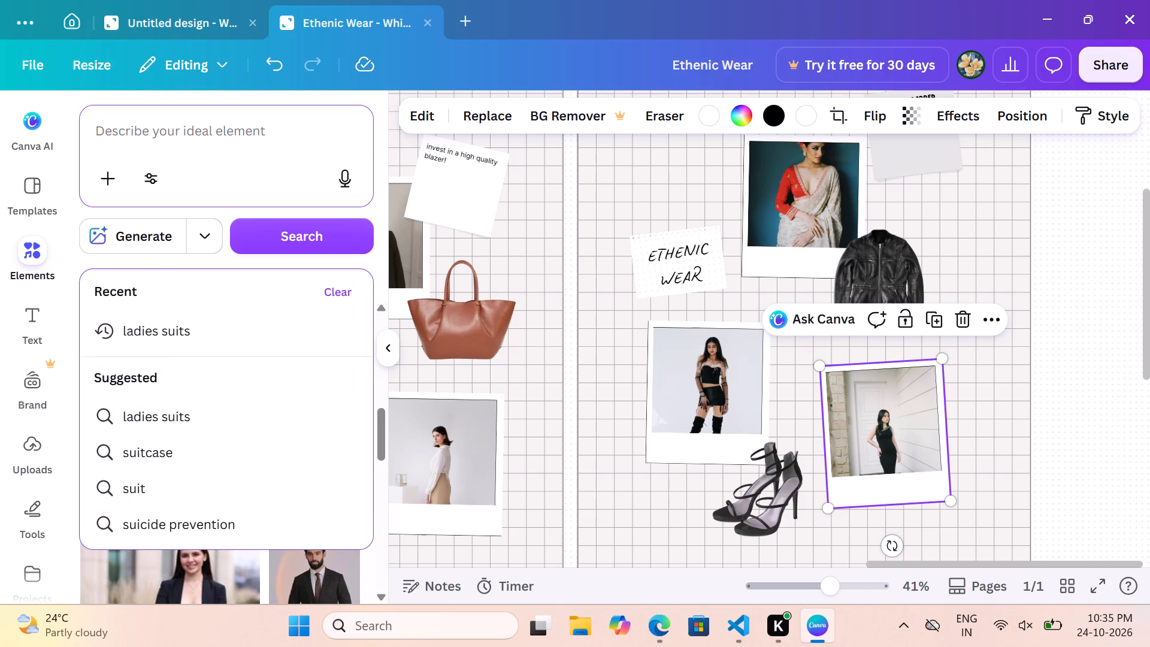
type("anarkali suit'")
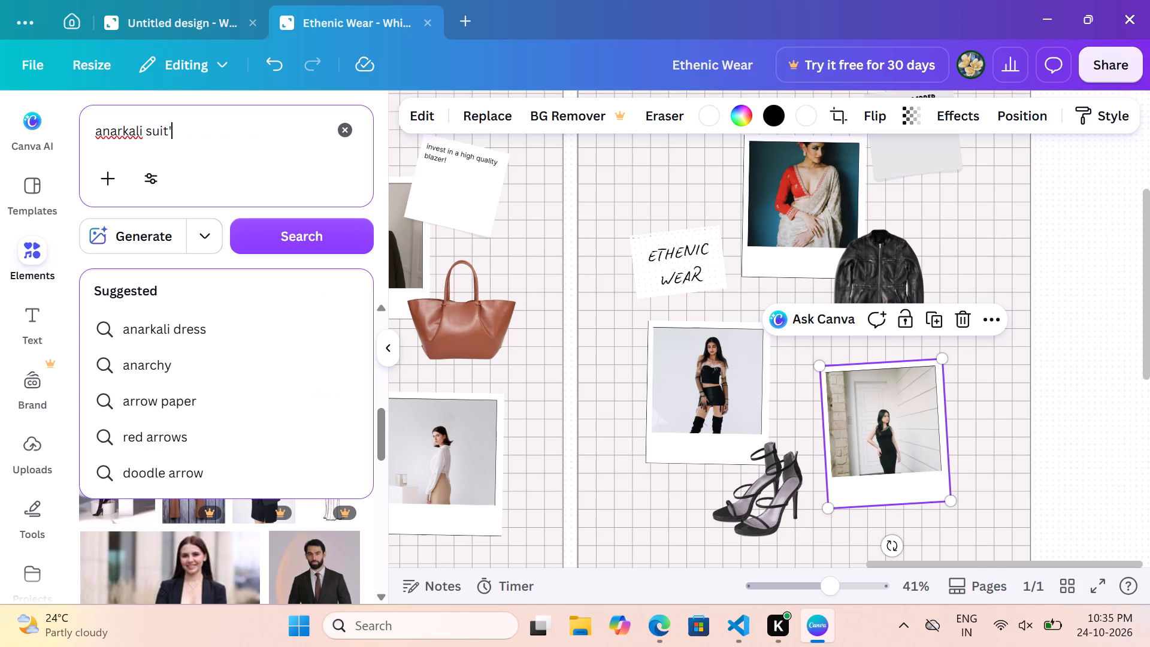
key("BackSpace")
key("Return")
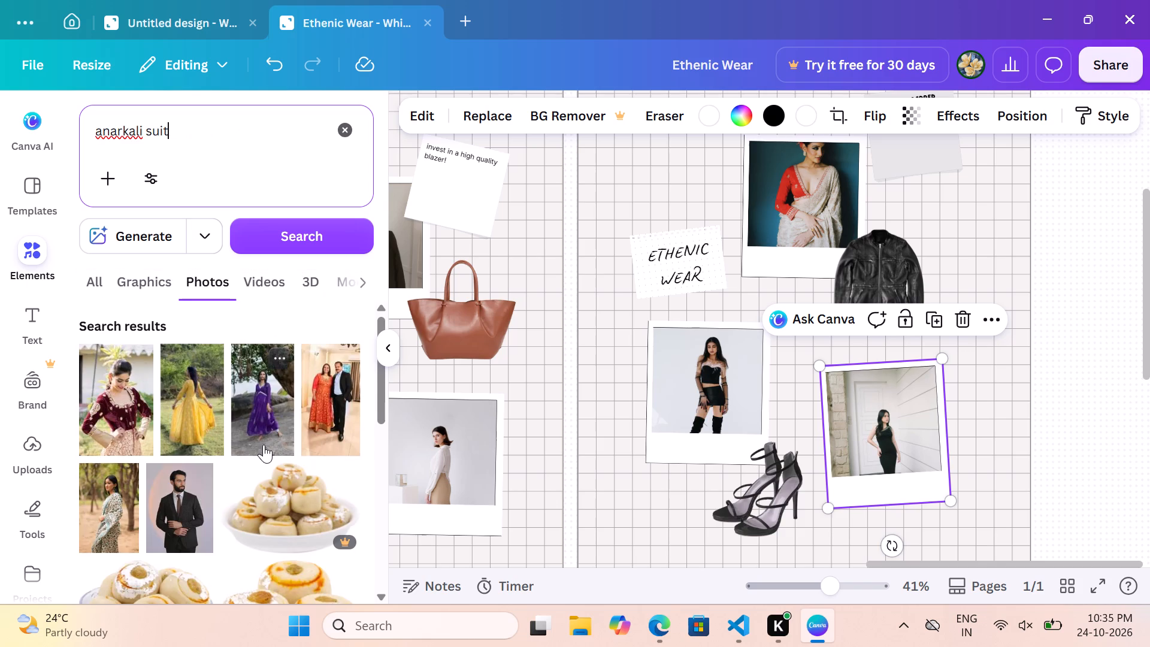
scroll(264, 445, "down", 5)
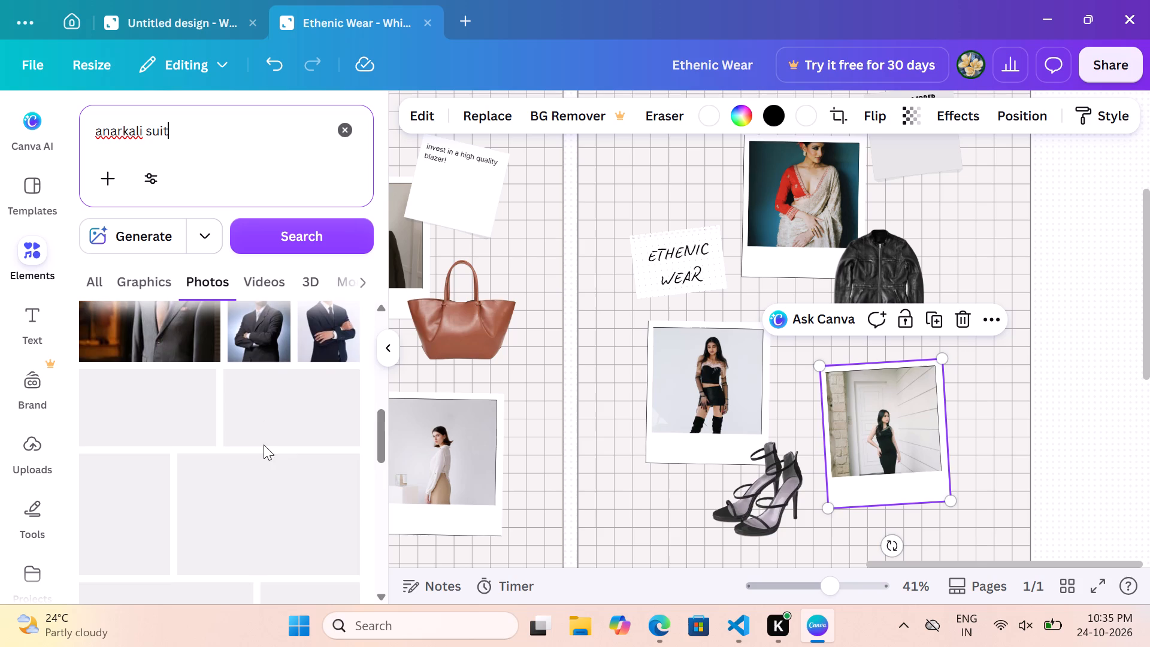
scroll(264, 445, "down", 4)
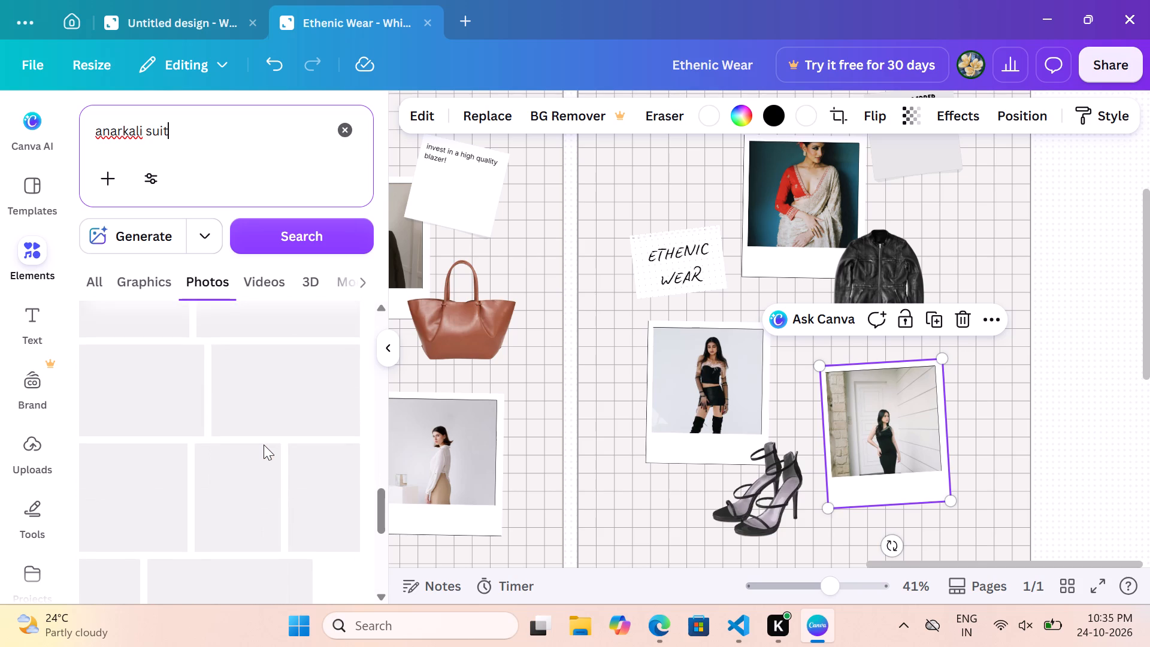
scroll(264, 445, "down", 4)
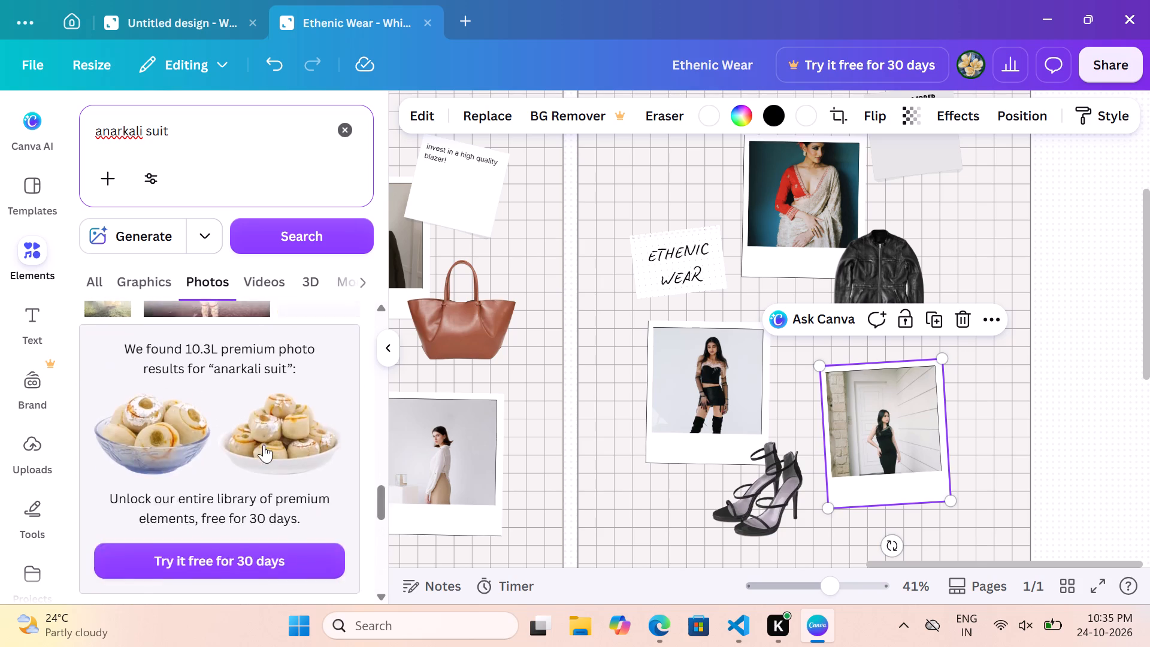
scroll(264, 445, "down", 5)
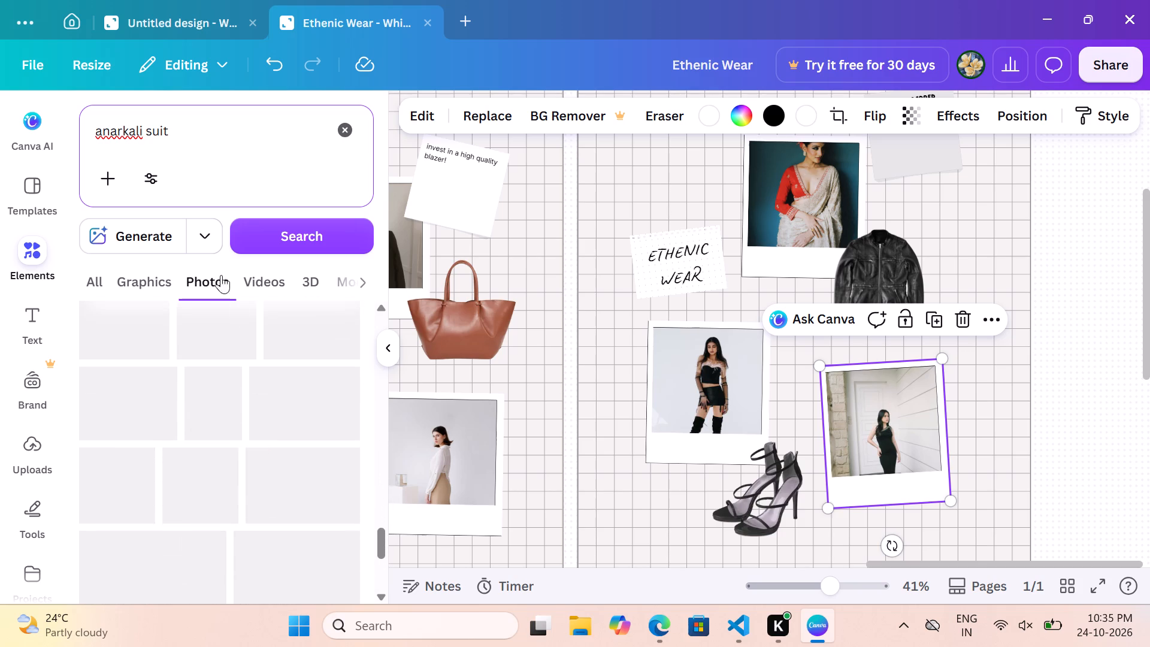
Refine the photo search to "anarkali suit women" and browse for a suitable ethnic wear picture.
key("space")
type("women")
key("Return")
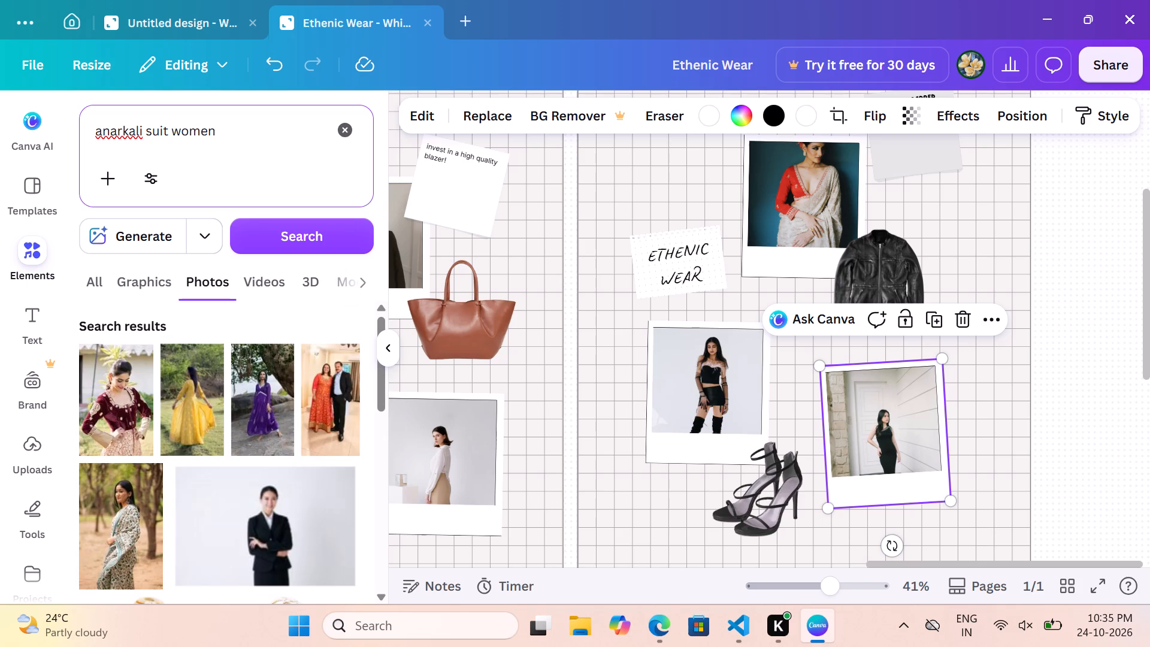
scroll(229, 446, "down", 2)
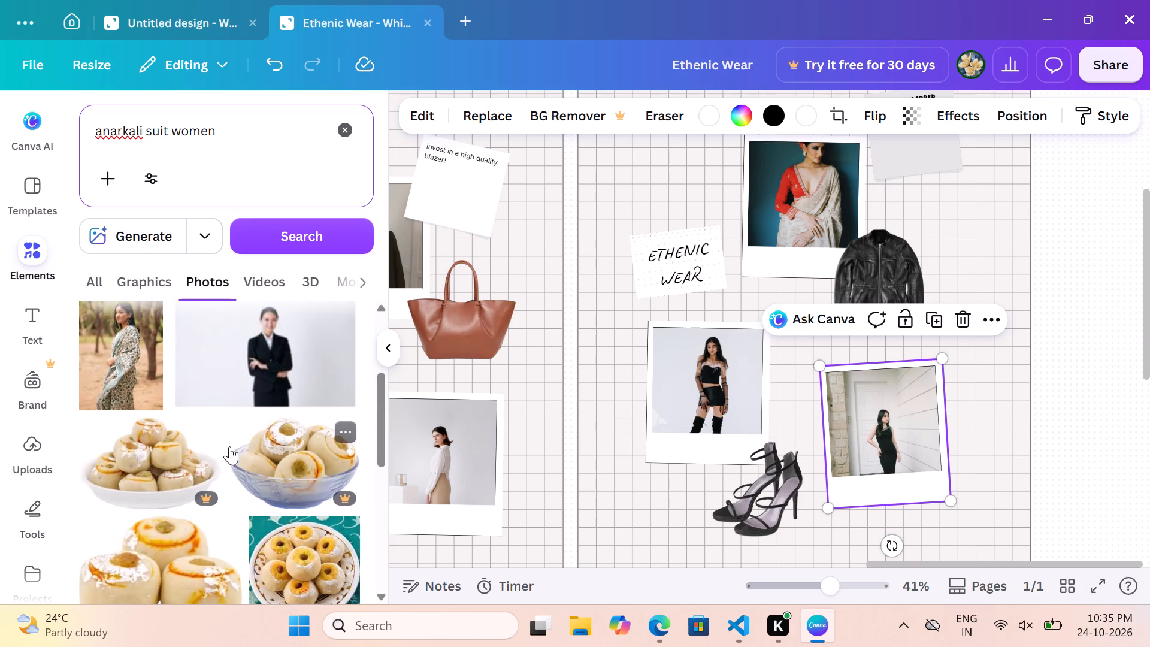
scroll(229, 446, "down", 3)
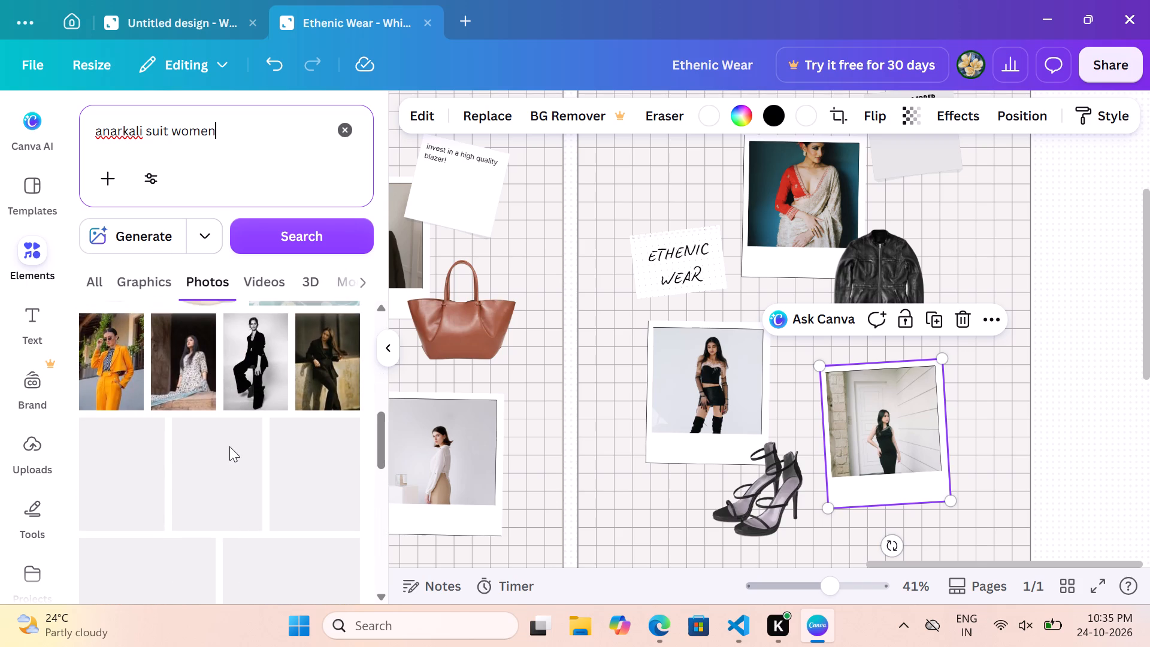
scroll(229, 446, "down", 2)
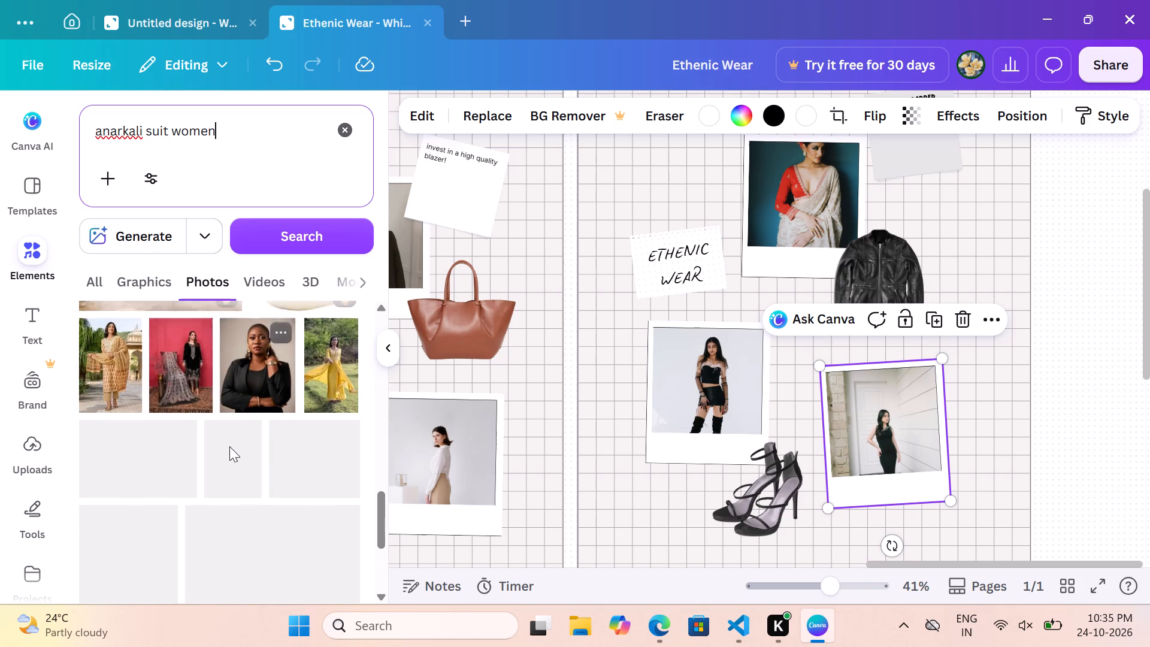
scroll(229, 446, "down", 4)
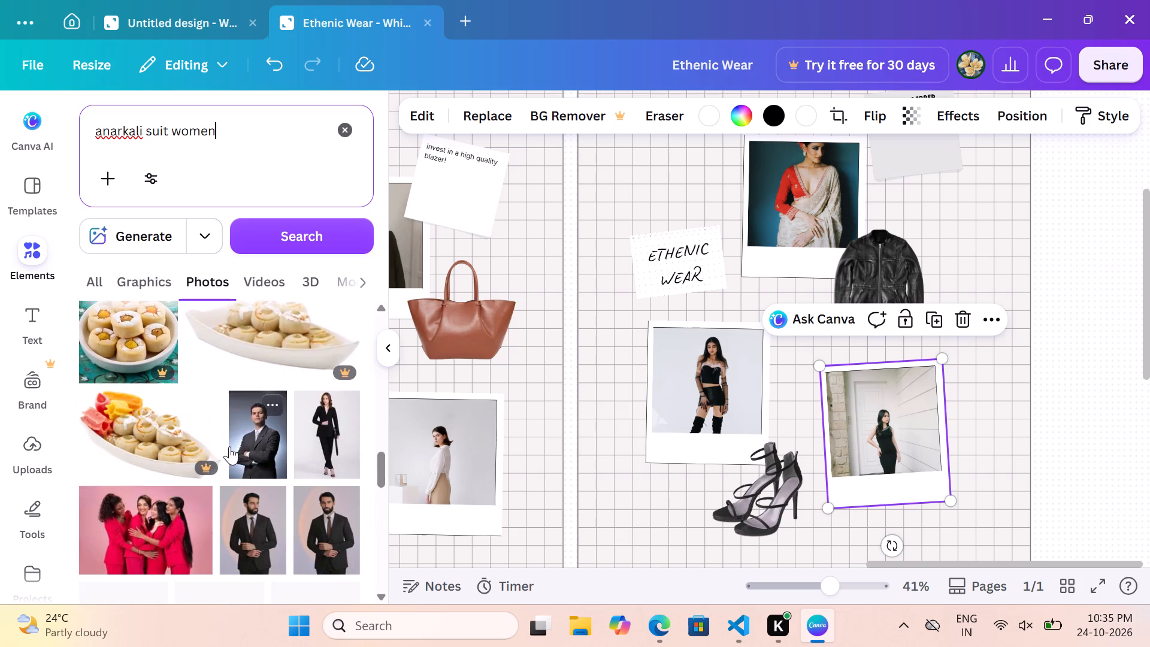
scroll(229, 446, "down", 4)
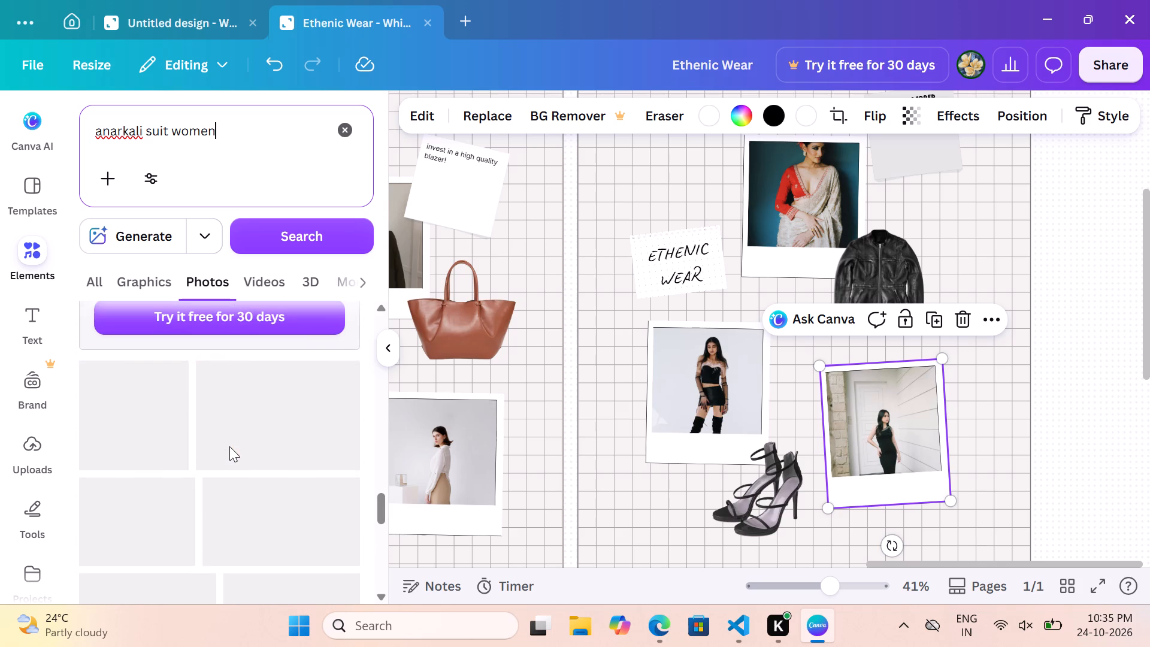
scroll(229, 446, "down", 4)
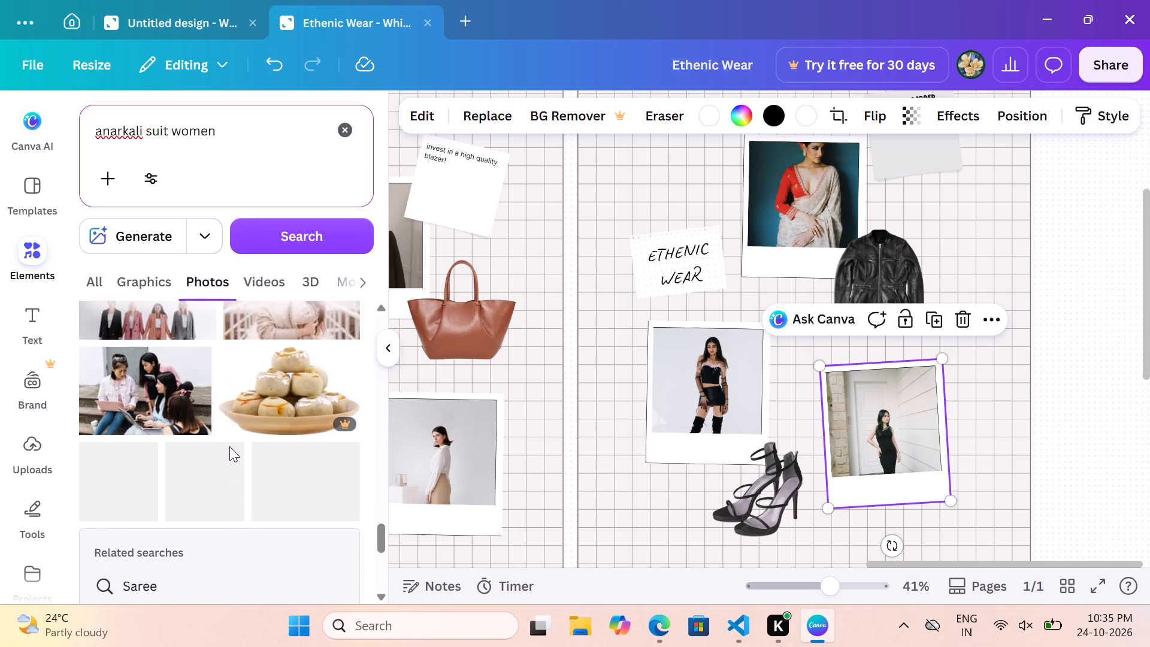
scroll(229, 446, "down", 1)
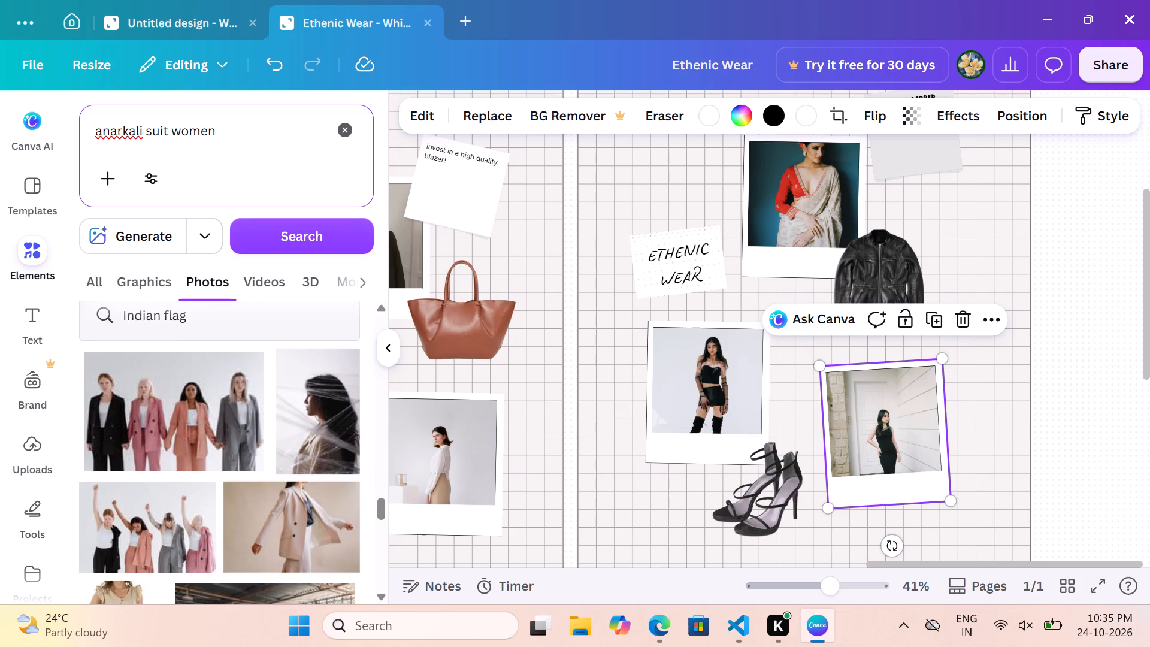
Search the photos for "alia bhatt" and browse for a suitable ethnic wear picture.
key("BackSpace")
key("BackSpace")
key("BackSpace")
key("BackSpace")
key("BackSpace")
key("BackSpace")
key("BackSpace")
key("BackSpace")
key("BackSpace")
key("BackSpace")
key("BackSpace")
key("BackSpace")
key("BackSpace")
key("BackSpace")
key("BackSpace")
key("BackSpace")
key("BackSpace")
key("BackSpace")
key("BackSpace")
key("BackSpace")
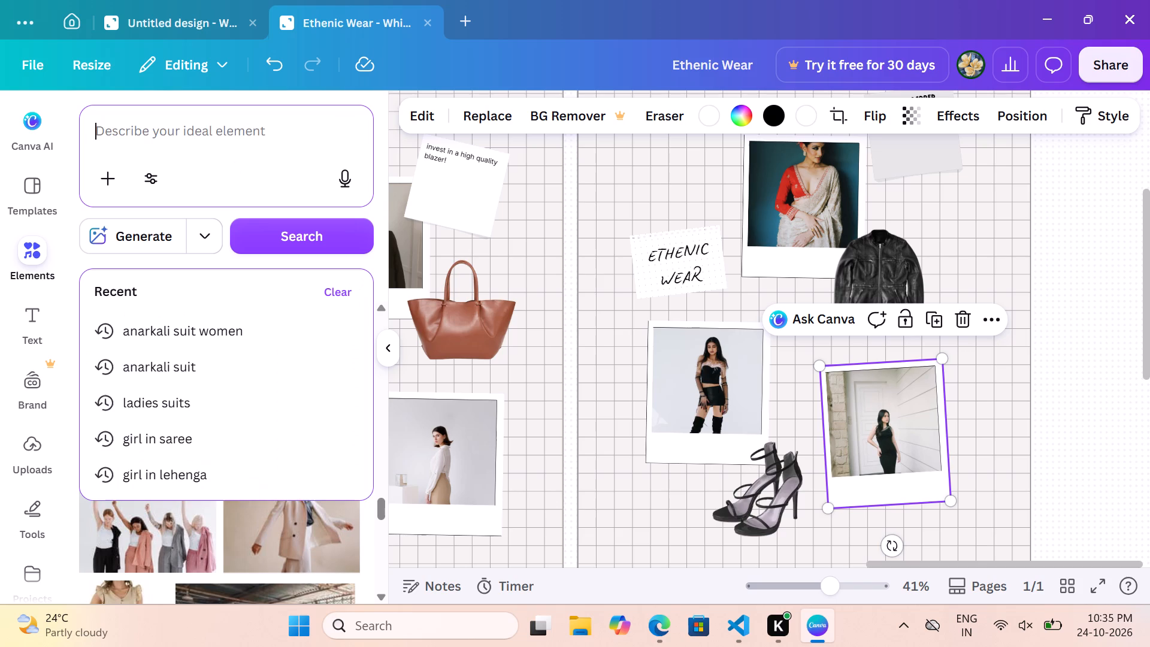
type("ali")
type("a bhatt")
key("Return")
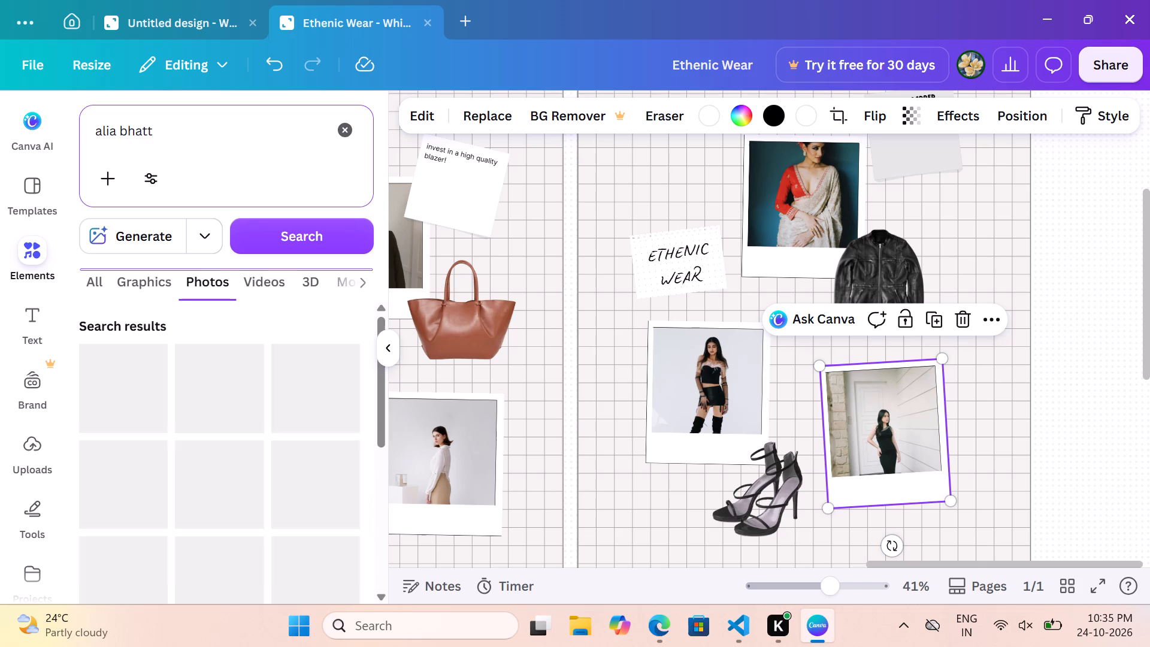
scroll(276, 419, "down", 2)
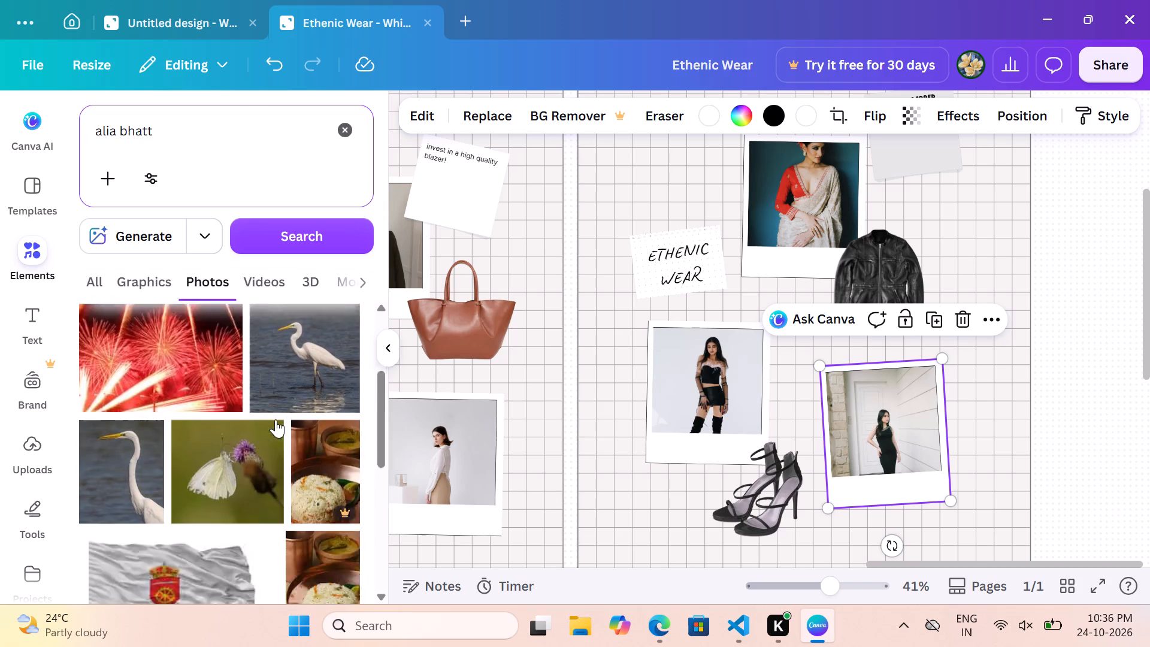
scroll(276, 419, "down", 4)
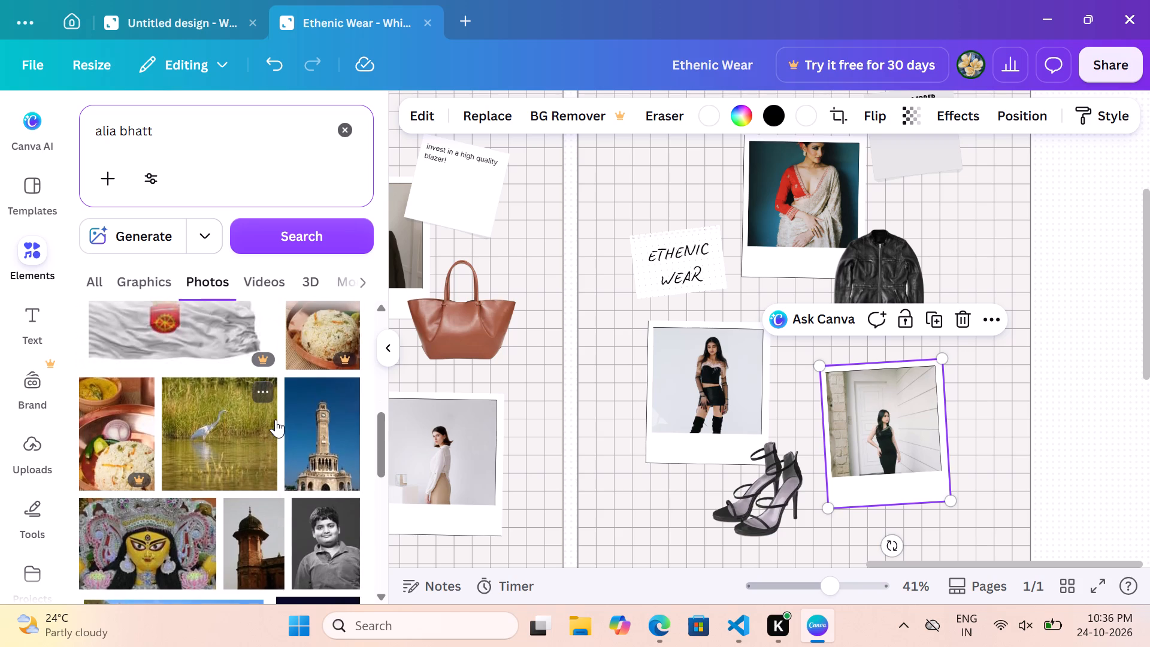
scroll(276, 419, "down", 3)
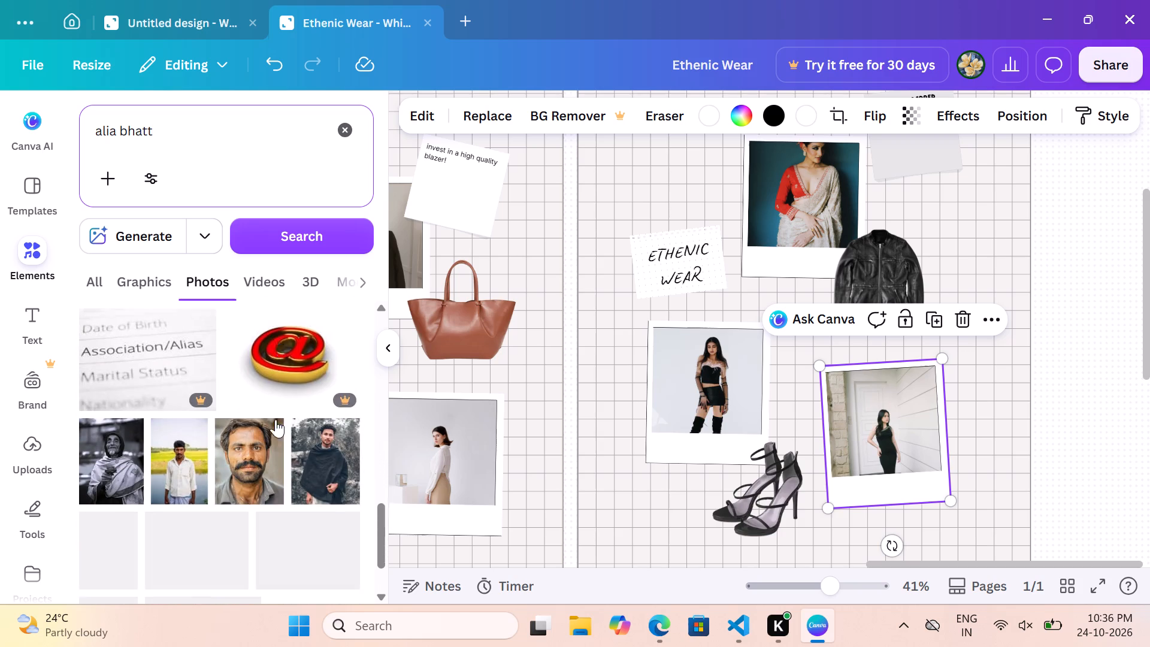
scroll(276, 419, "down", 2)
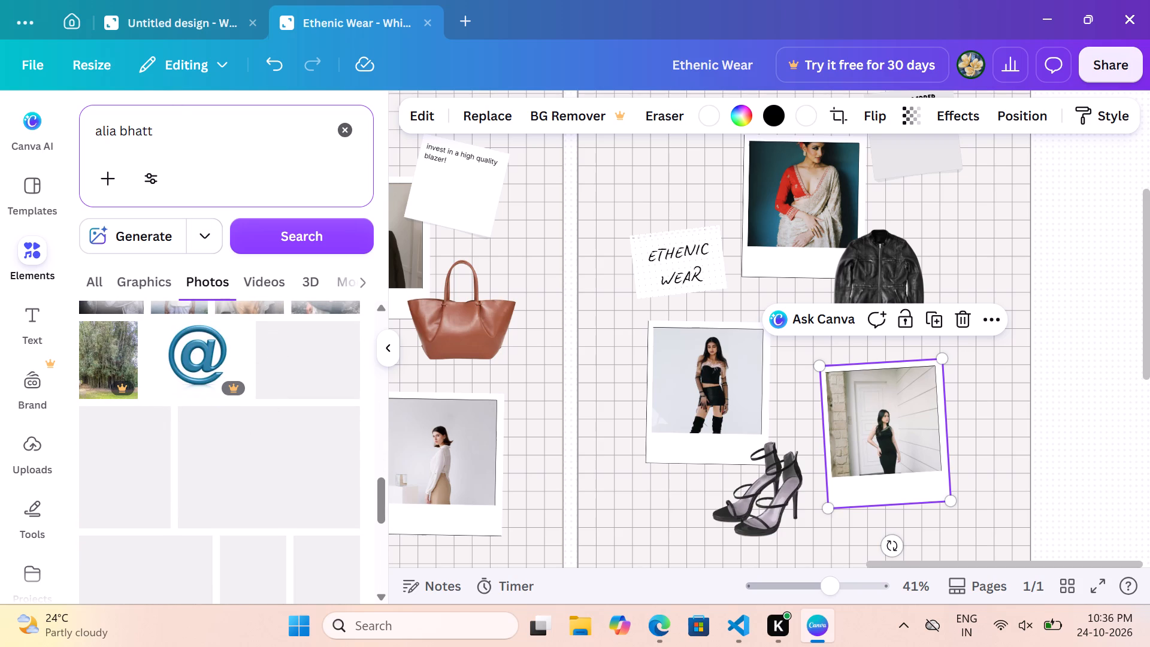
Search the photos for "suits for women" and browse for a suitable ethnic wear picture.
left_click(164, 122)
key("BackSpace")
key("BackSpace")
key("BackSpace")
key("BackSpace")
key("BackSpace")
key("BackSpace")
key("BackSpace")
key("BackSpace")
key("BackSpace")
key("BackSpace")
key("BackSpace")
key("BackSpace")
key("BackSpace")
key("BackSpace")
key("BackSpace")
key("BackSpace")
key("BackSpace")
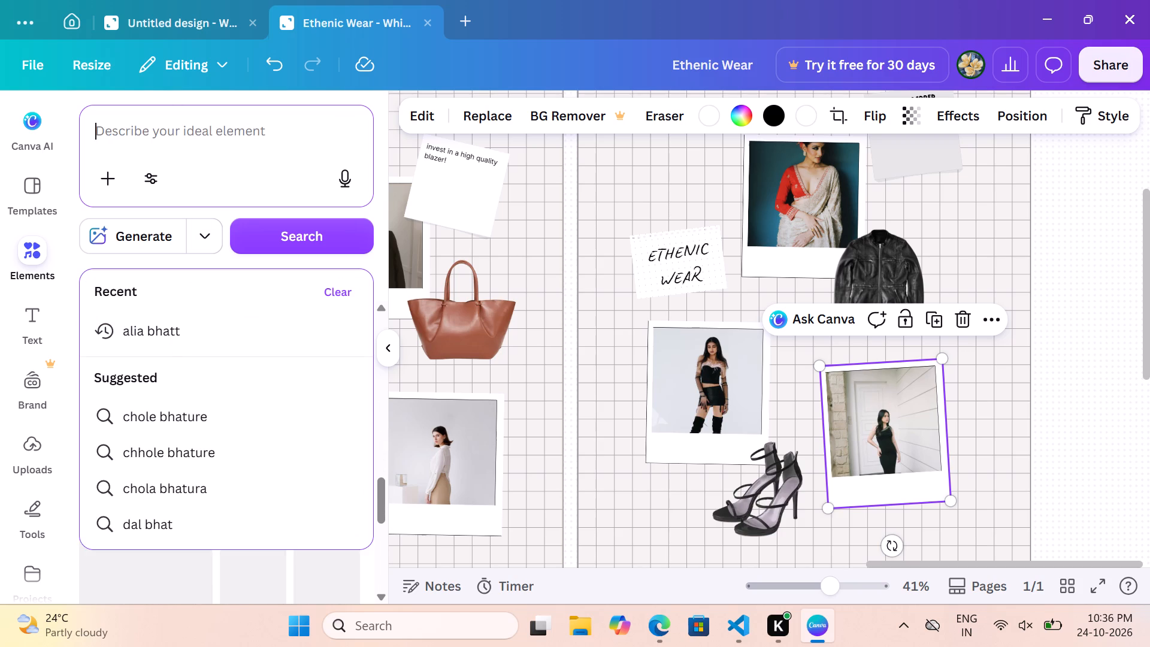
key("BackSpace")
type("suits for women")
key("Return")
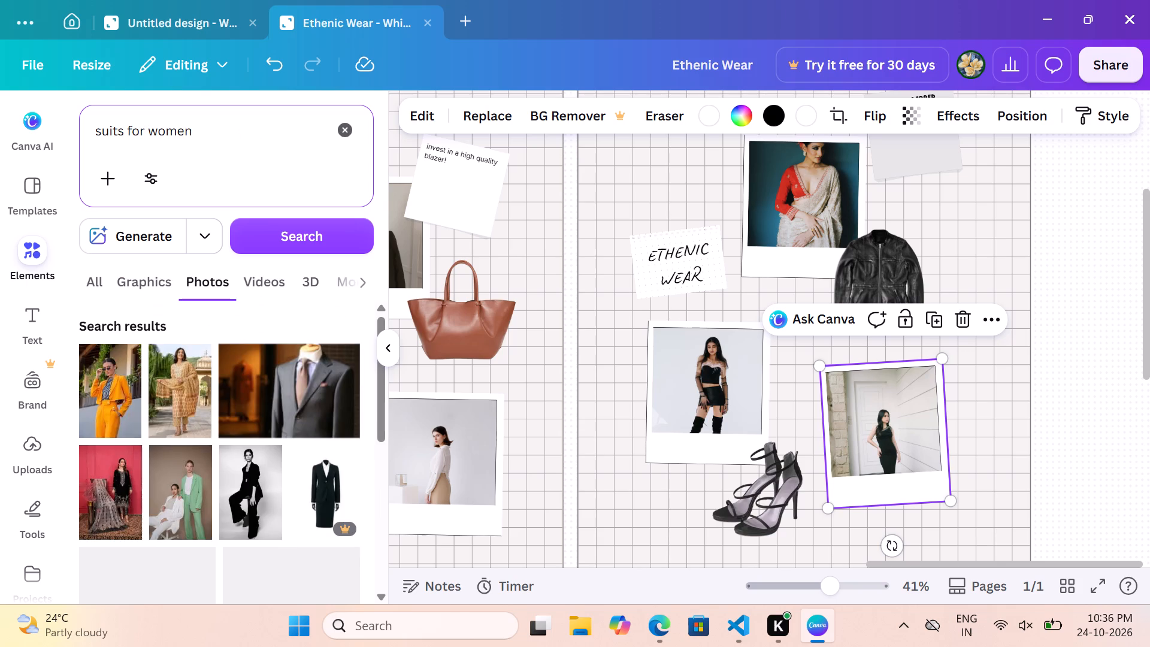
scroll(208, 470, "down", 3)
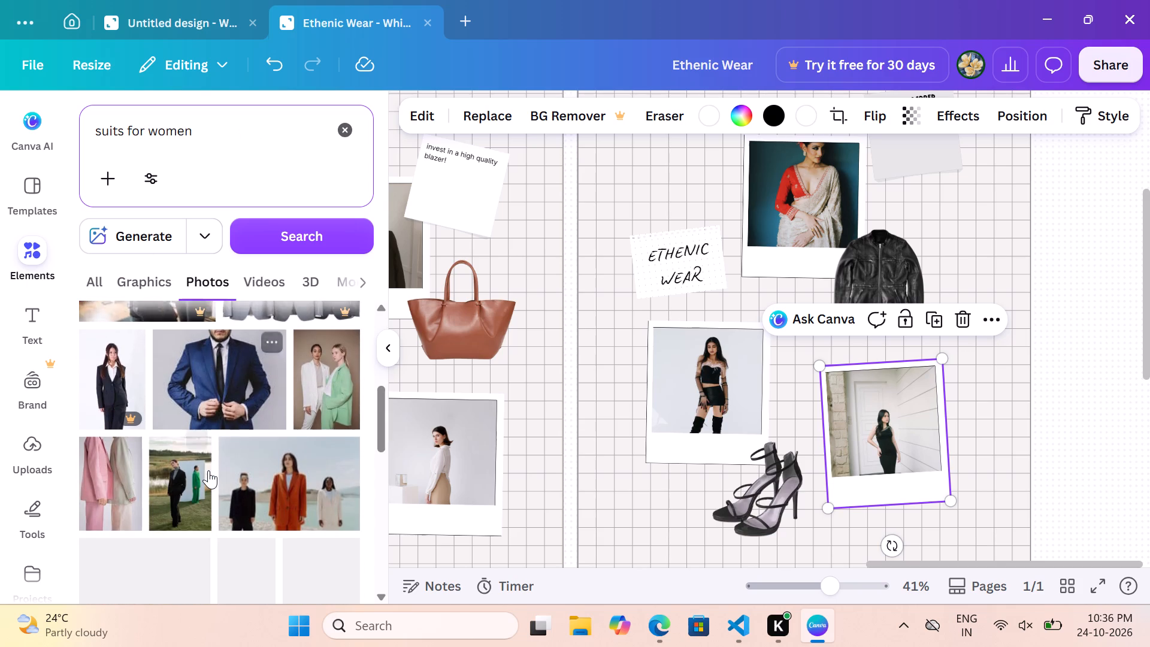
scroll(208, 470, "down", 3)
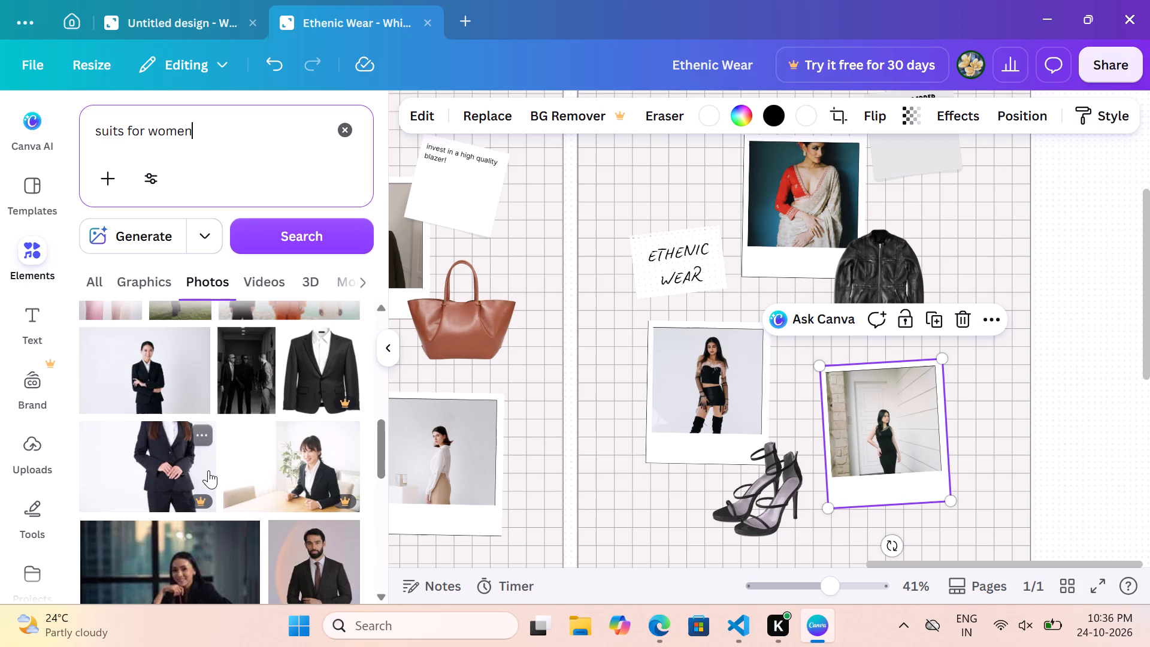
scroll(261, 465, "down", 4)
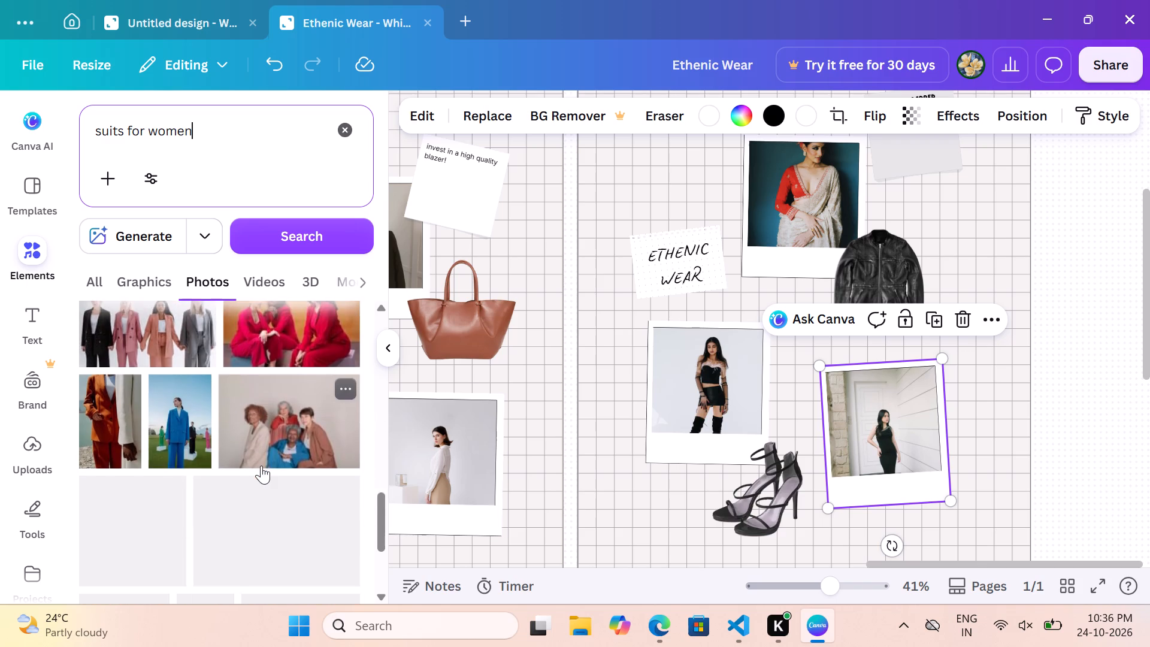
scroll(261, 465, "down", 4)
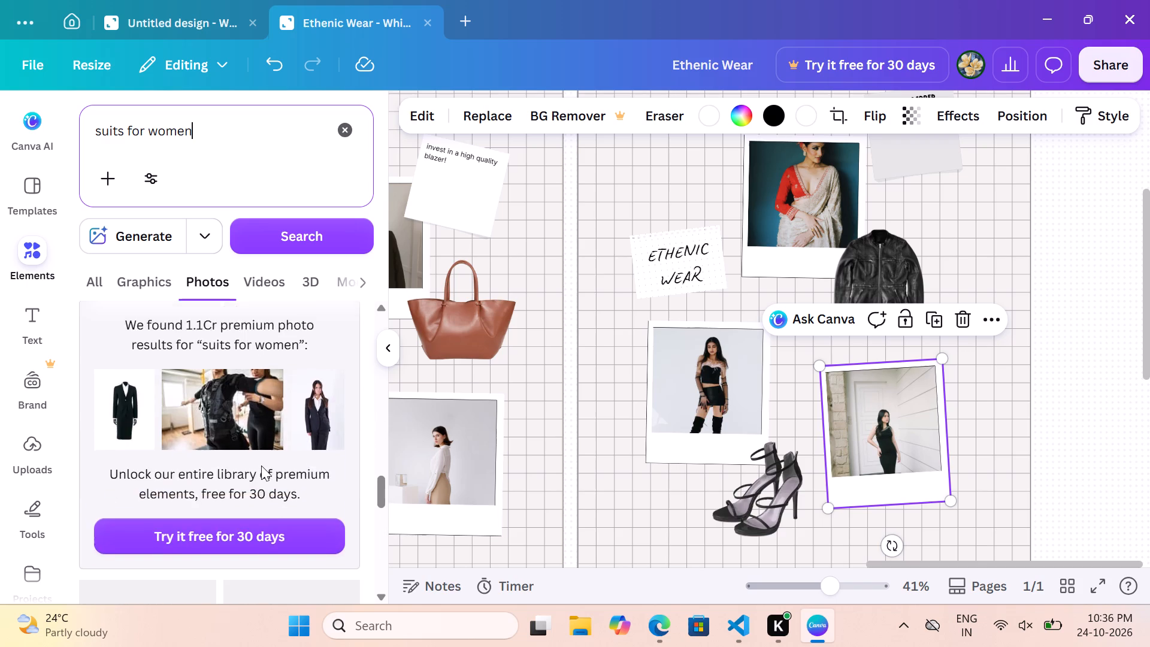
scroll(261, 465, "down", 5)
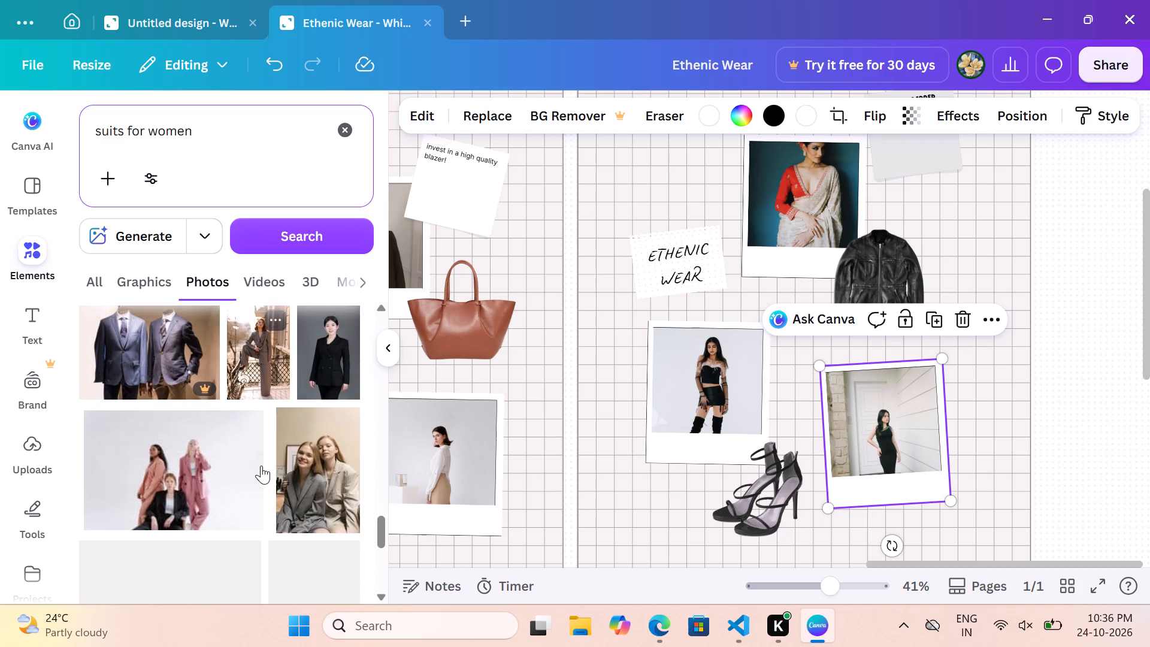
scroll(261, 465, "down", 3)
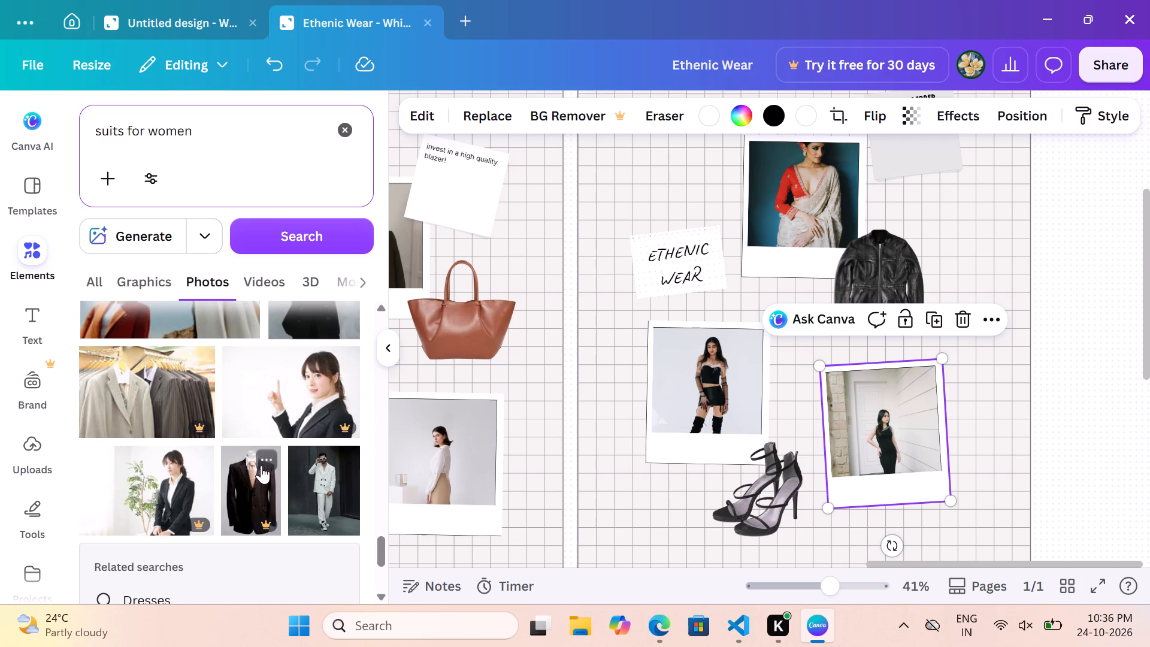
Refine the photo search to "suits for women indian" and replace the black-dress polaroid picture with the woman in a teal embroidered suit.
left_click(205, 138)
key("space")
type("in")
type("dian")
key("Return")
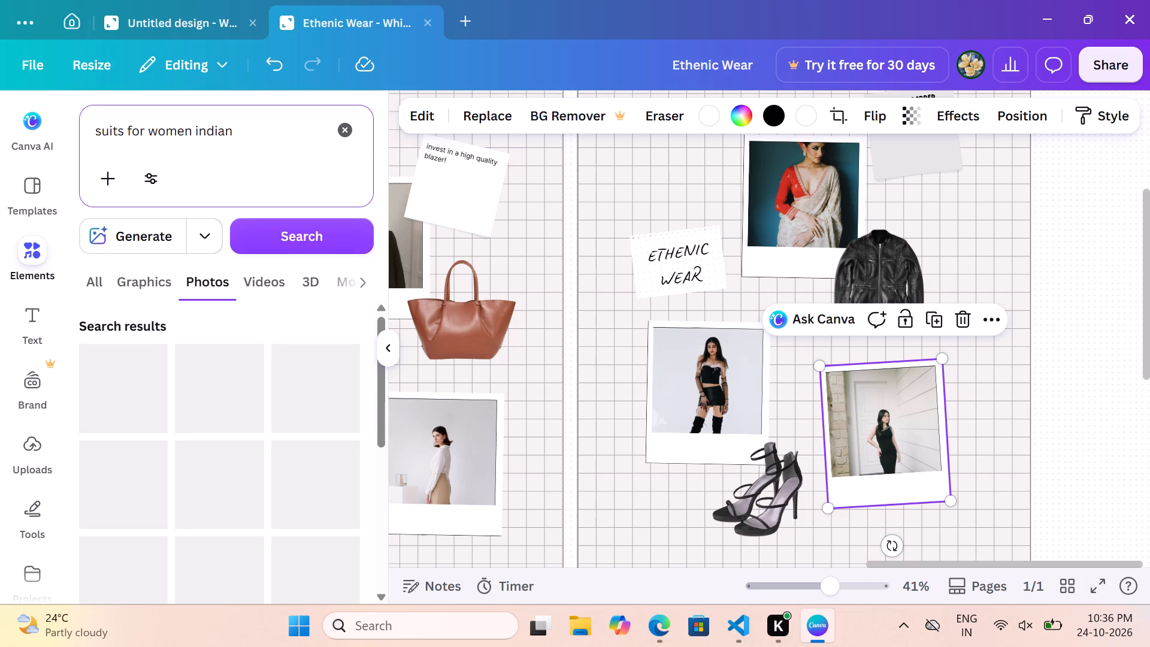
left_click(114, 414)
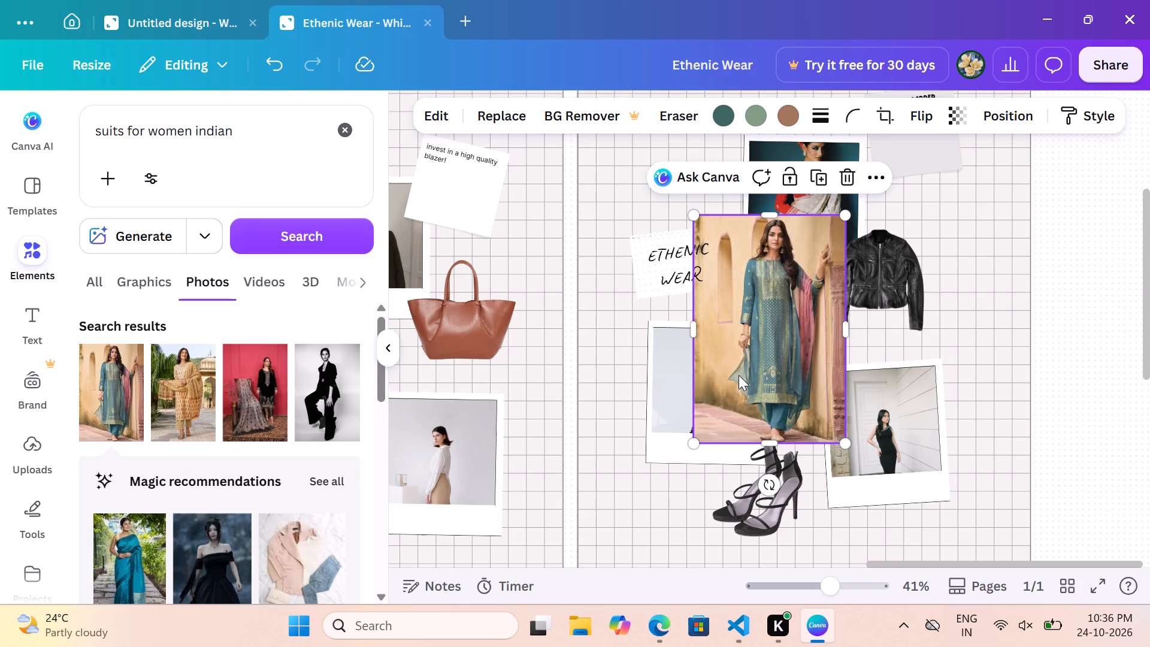
left_click_drag(739, 375, 865, 455)
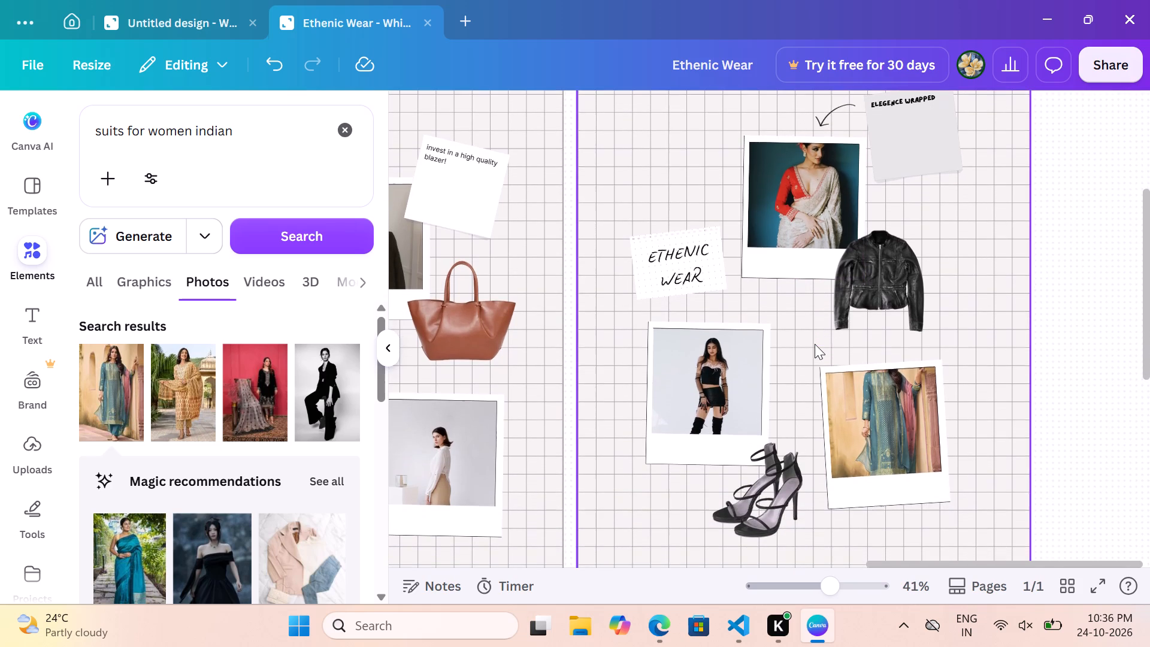
Search the photos for "shiny heels" and browse for a picture that suits the Ethenic Wear section.
left_click(248, 143)
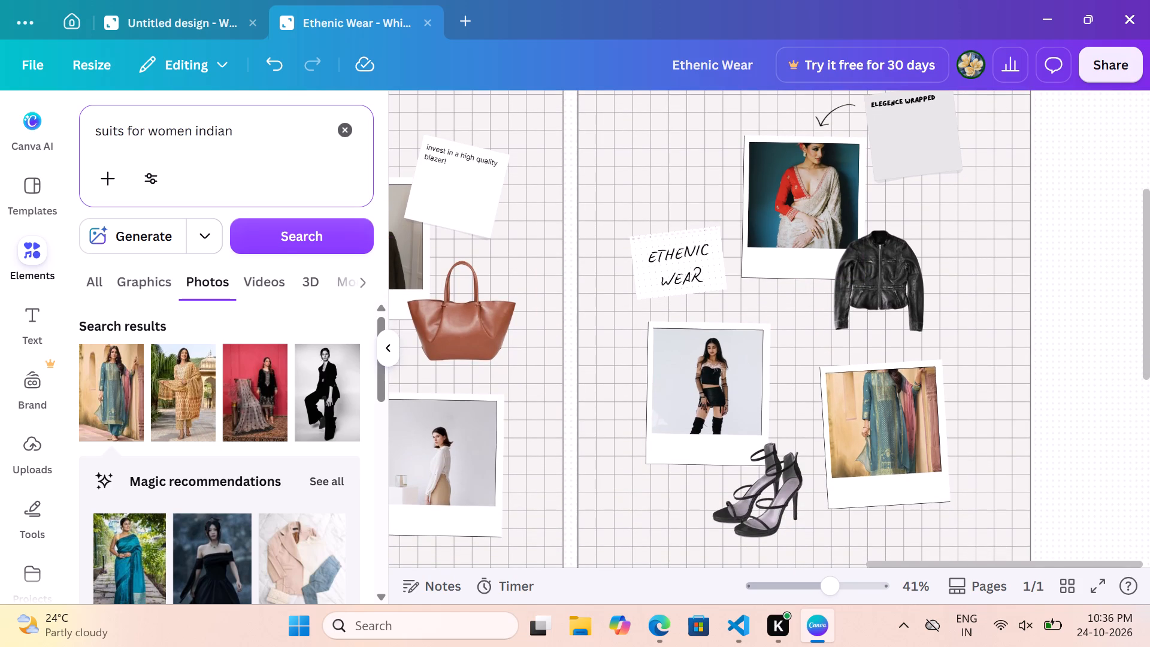
left_click(241, 127)
key("BackSpace")
key("BackSpace")
key("BackSpace")
key("BackSpace")
key("BackSpace")
key("BackSpace")
key("BackSpace")
key("BackSpace")
key("BackSpace")
key("BackSpace")
key("BackSpace")
key("BackSpace")
key("BackSpace")
key("BackSpace")
key("BackSpace")
key("BackSpace")
key("BackSpace")
key("BackSpace")
key("BackSpace")
key("BackSpace")
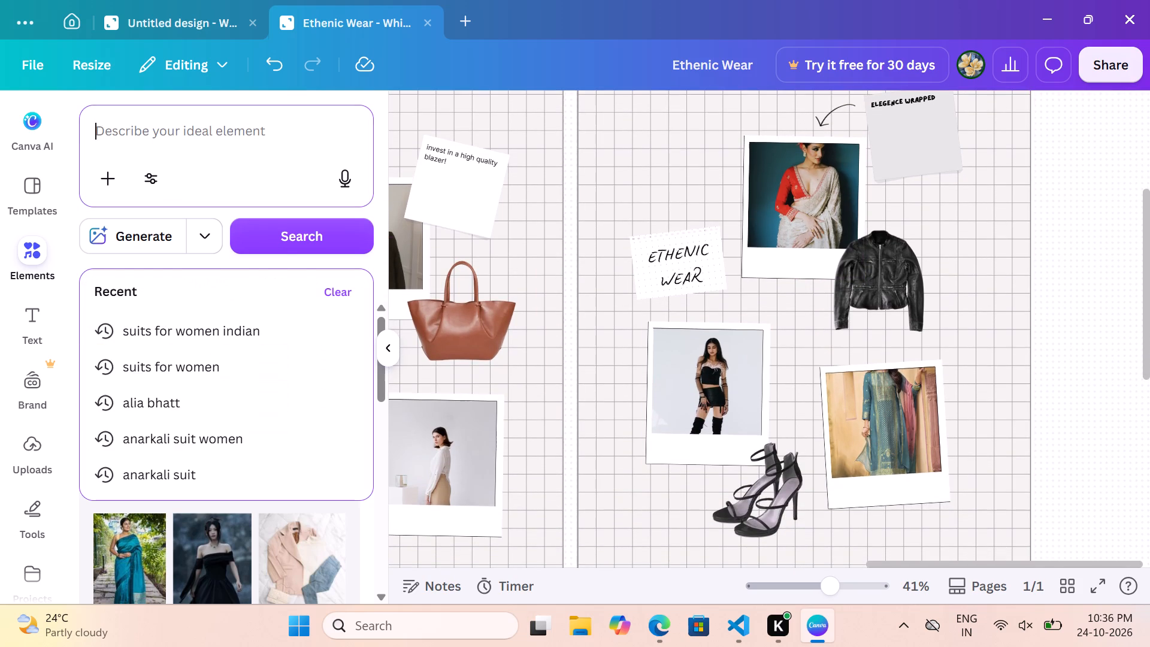
type("shiny heels")
key("Return")
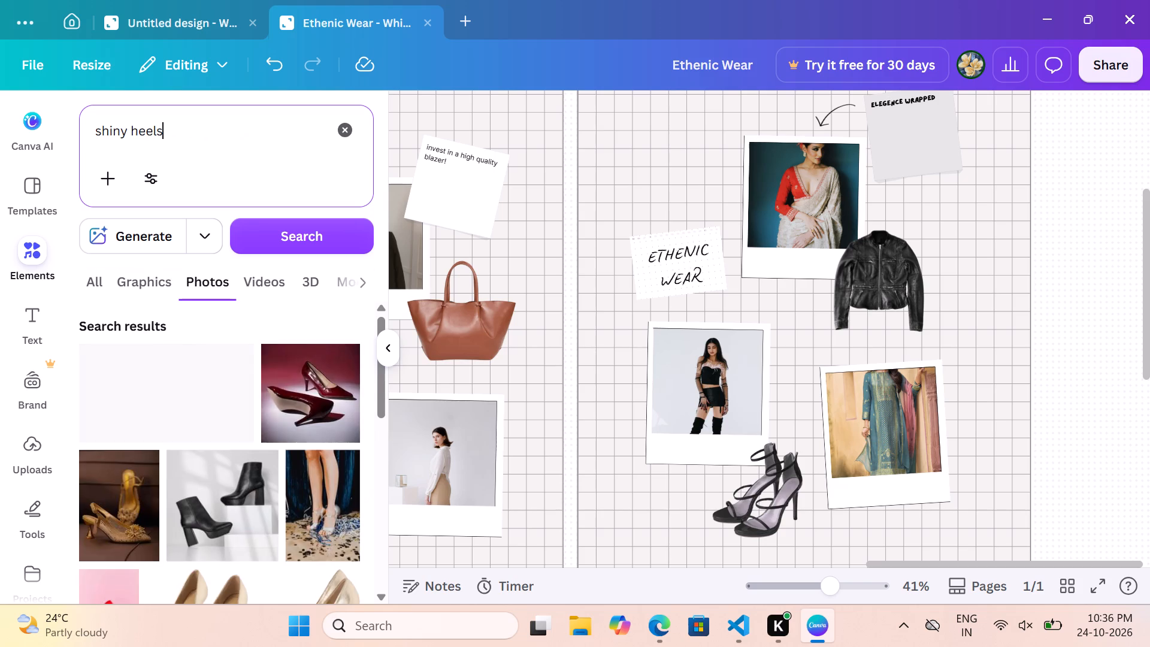
scroll(267, 447, "down", 5)
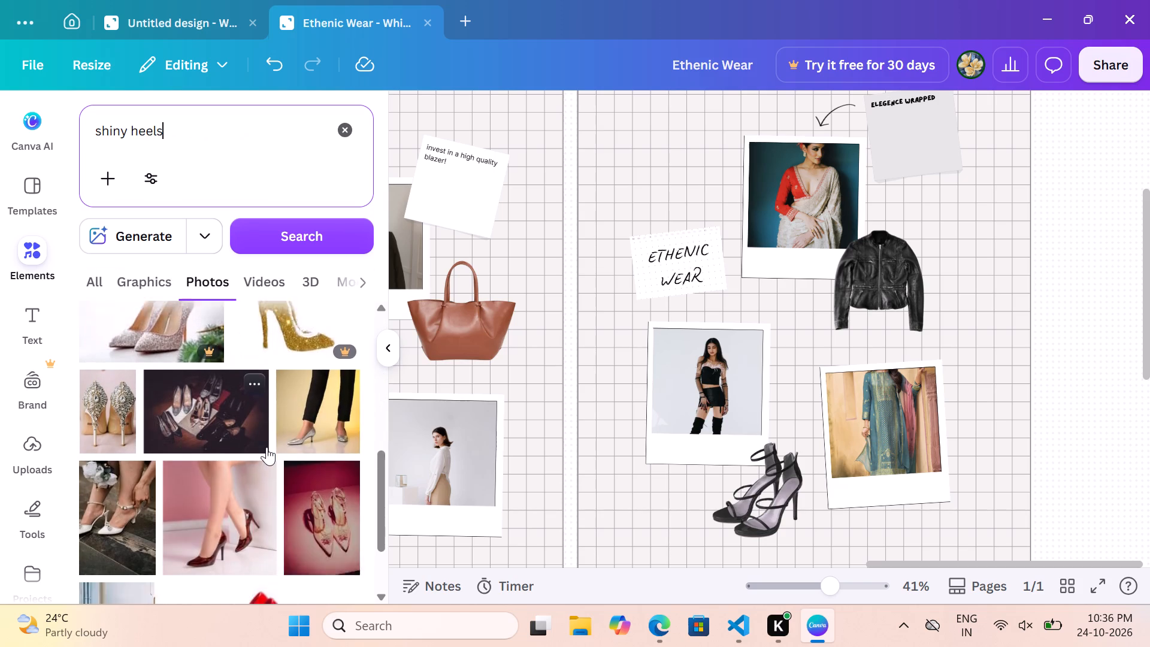
scroll(267, 447, "down", 2)
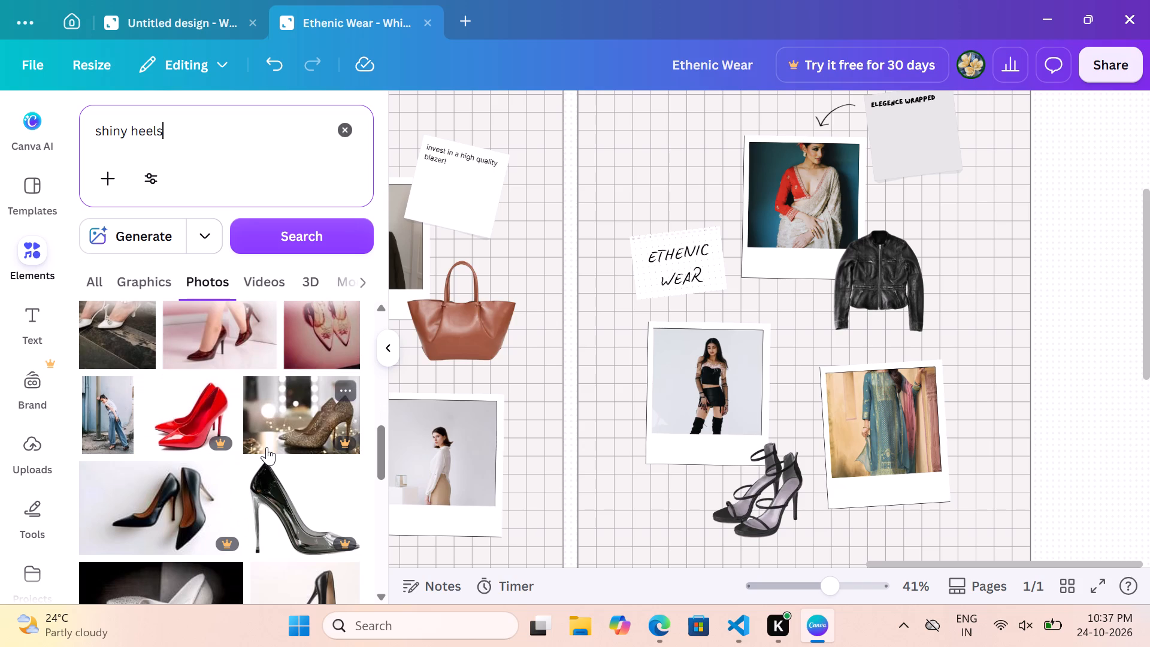
scroll(267, 447, "down", 3)
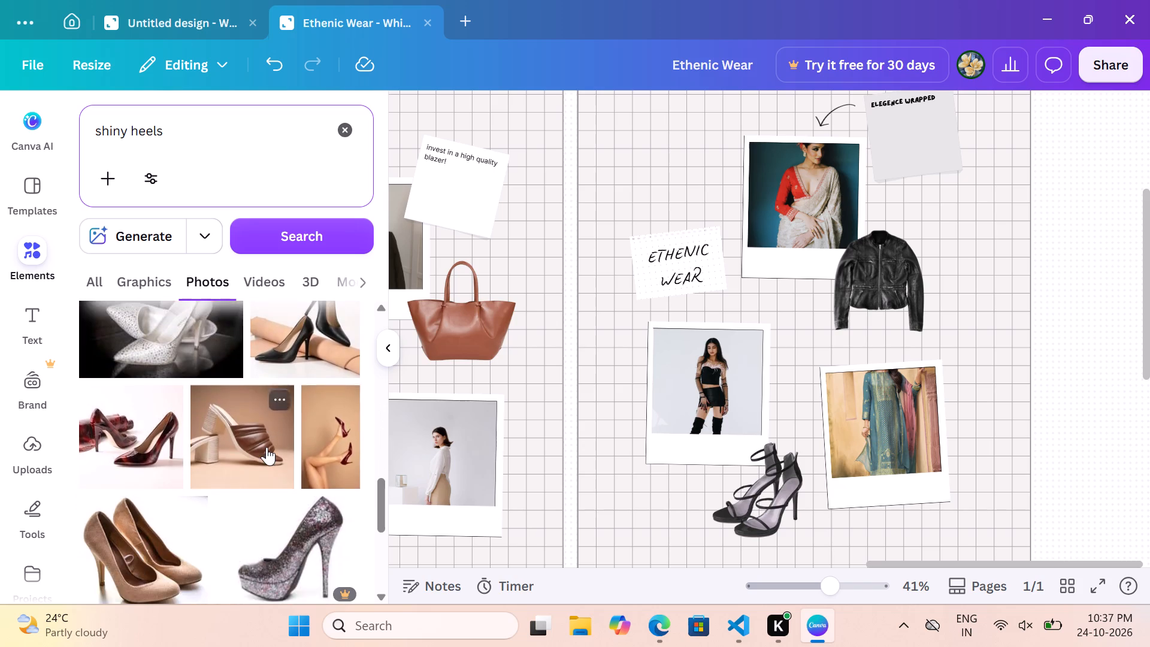
scroll(267, 447, "down", 3)
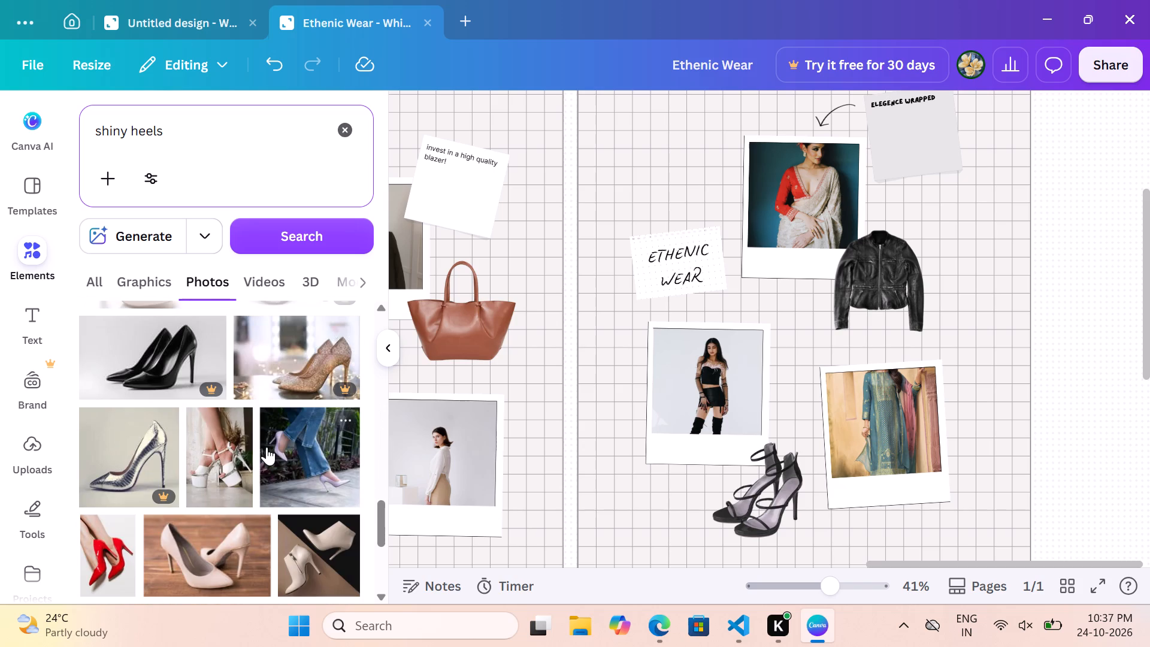
scroll(267, 447, "down", 1)
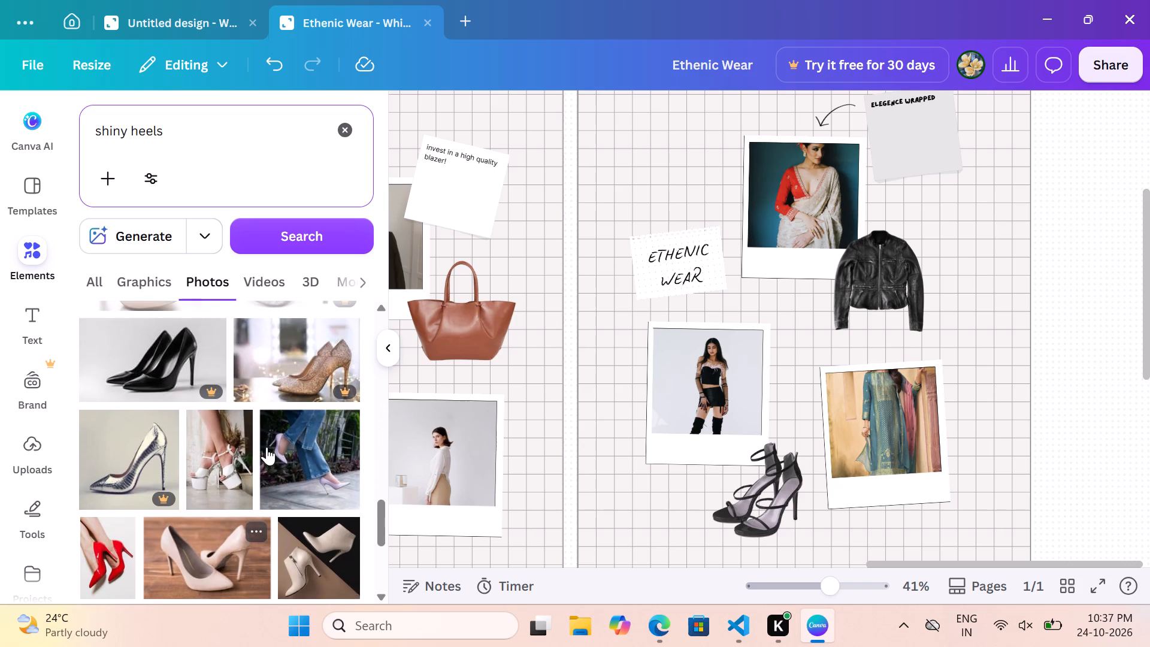
scroll(267, 447, "down", 2)
scroll(267, 447, "up", 1)
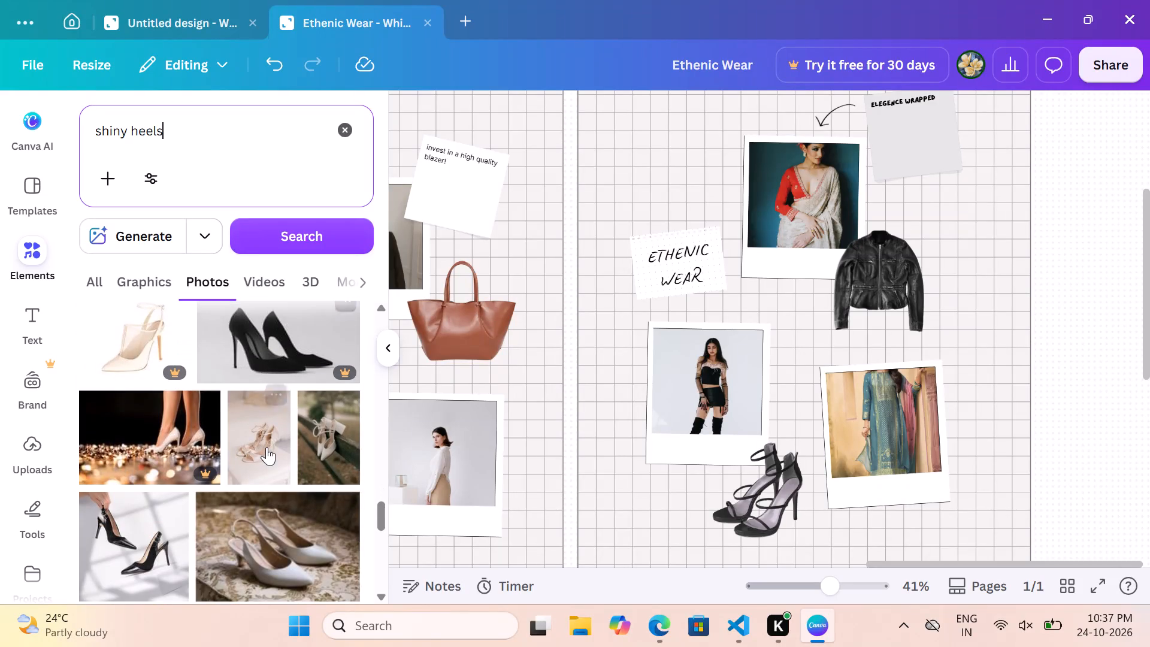
scroll(267, 447, "down", 2)
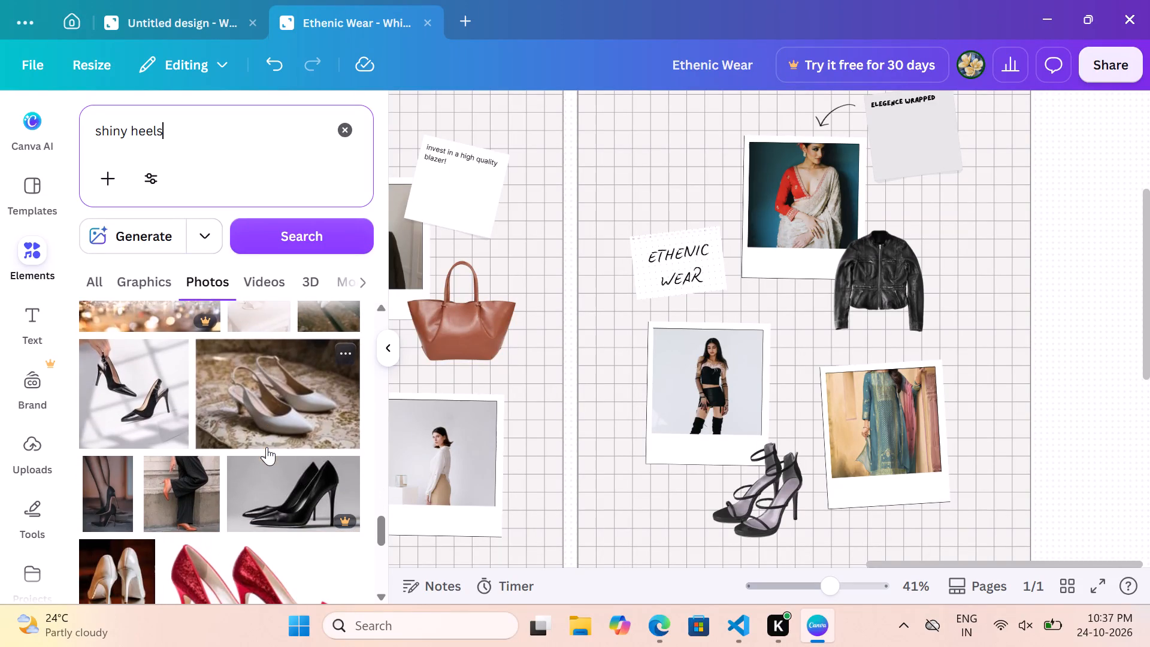
scroll(267, 447, "down", 3)
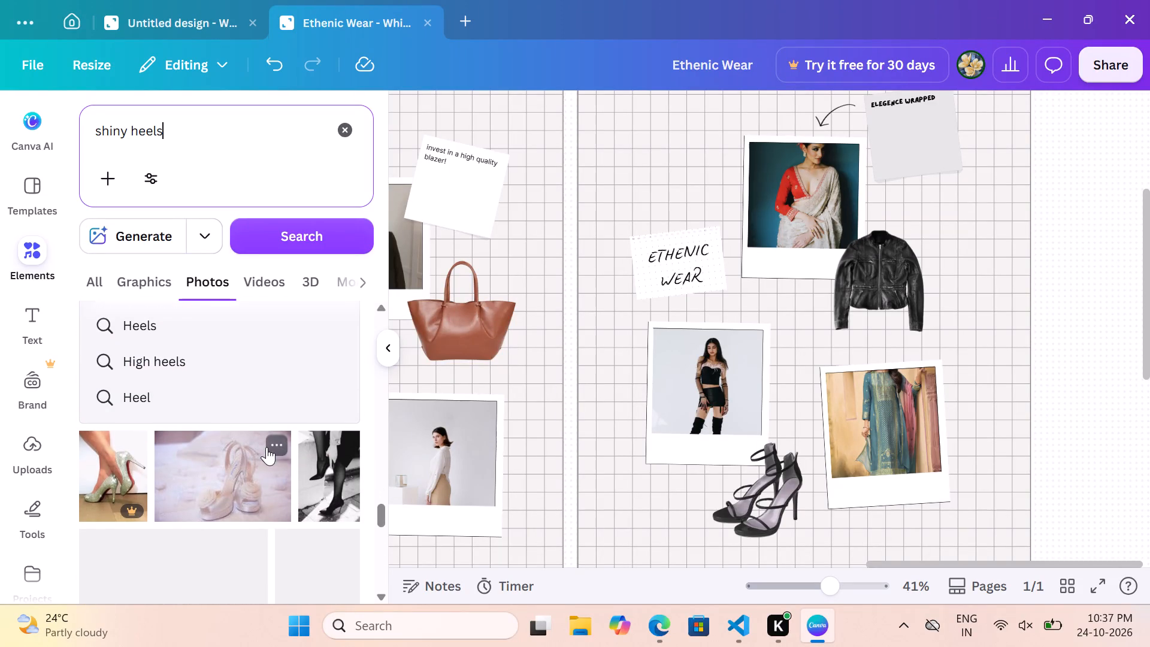
scroll(267, 447, "down", 2)
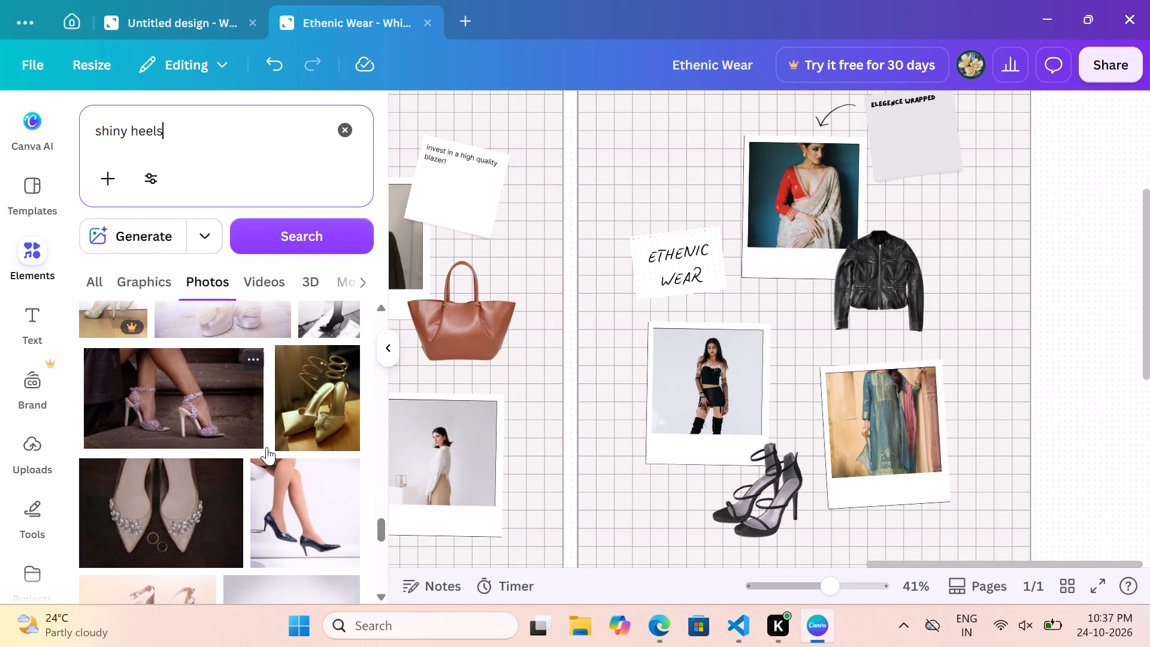
scroll(267, 447, "down", 2)
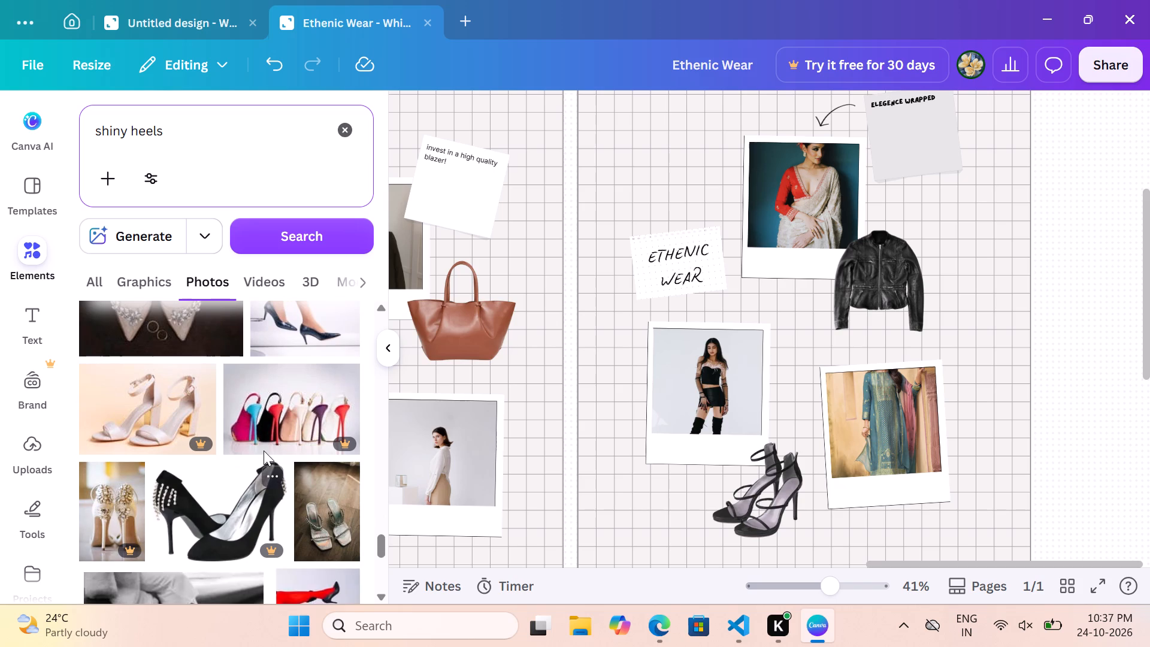
scroll(264, 451, "down", 2)
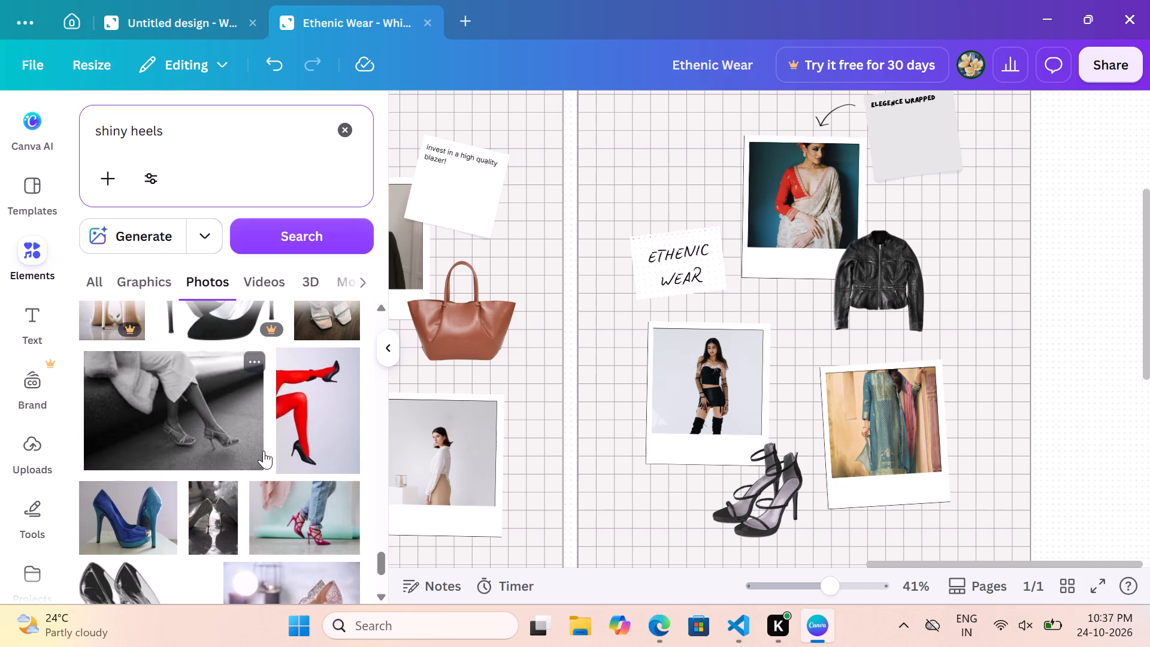
scroll(264, 451, "down", 3)
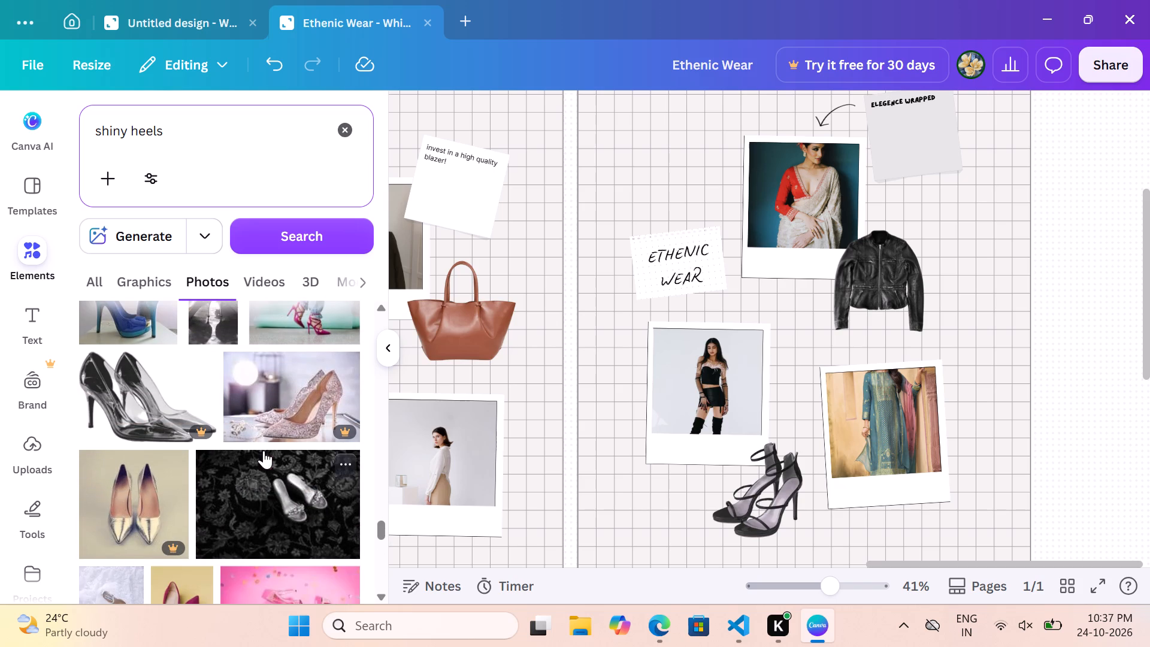
scroll(299, 431, "down", 3)
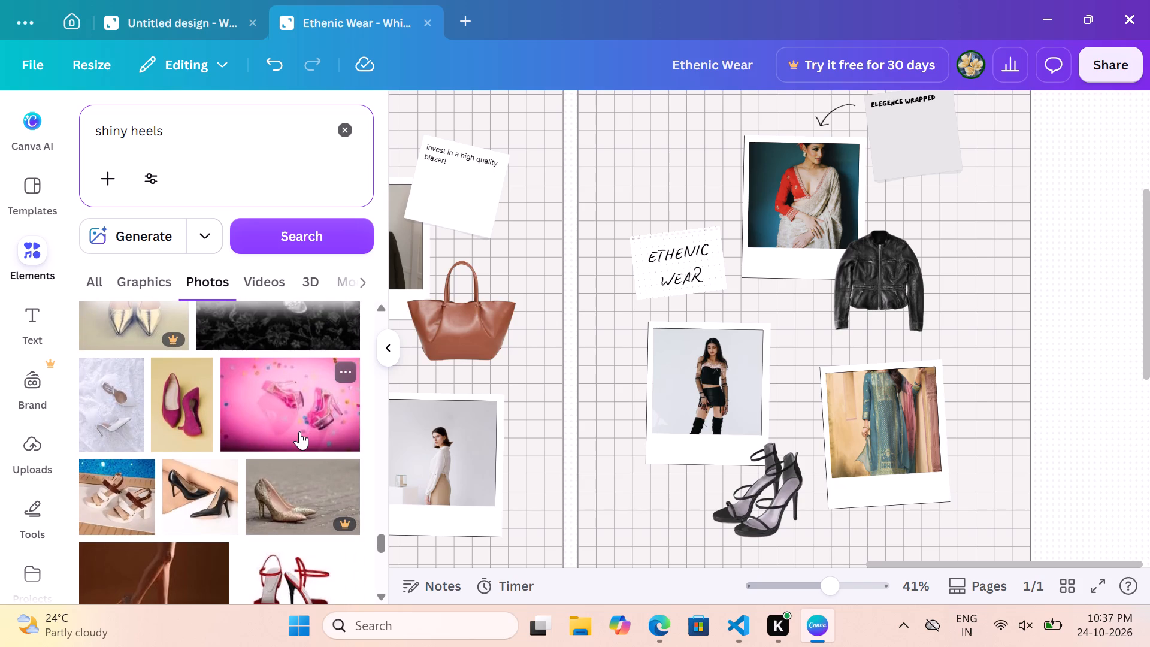
scroll(299, 431, "down", 4)
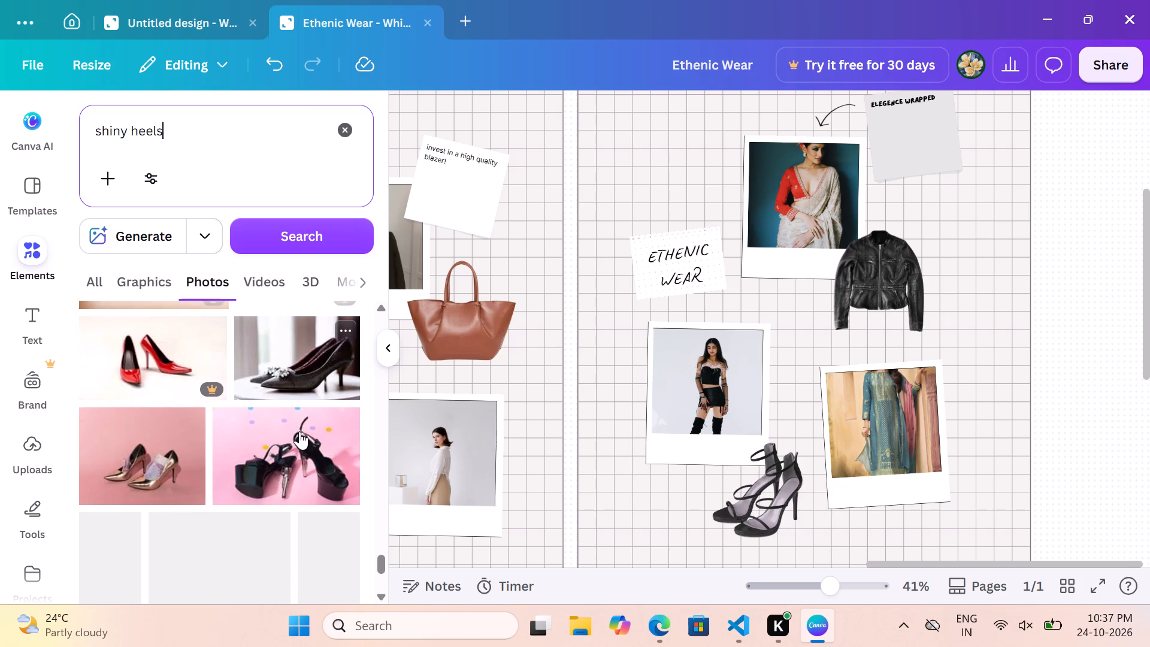
scroll(299, 431, "down", 1)
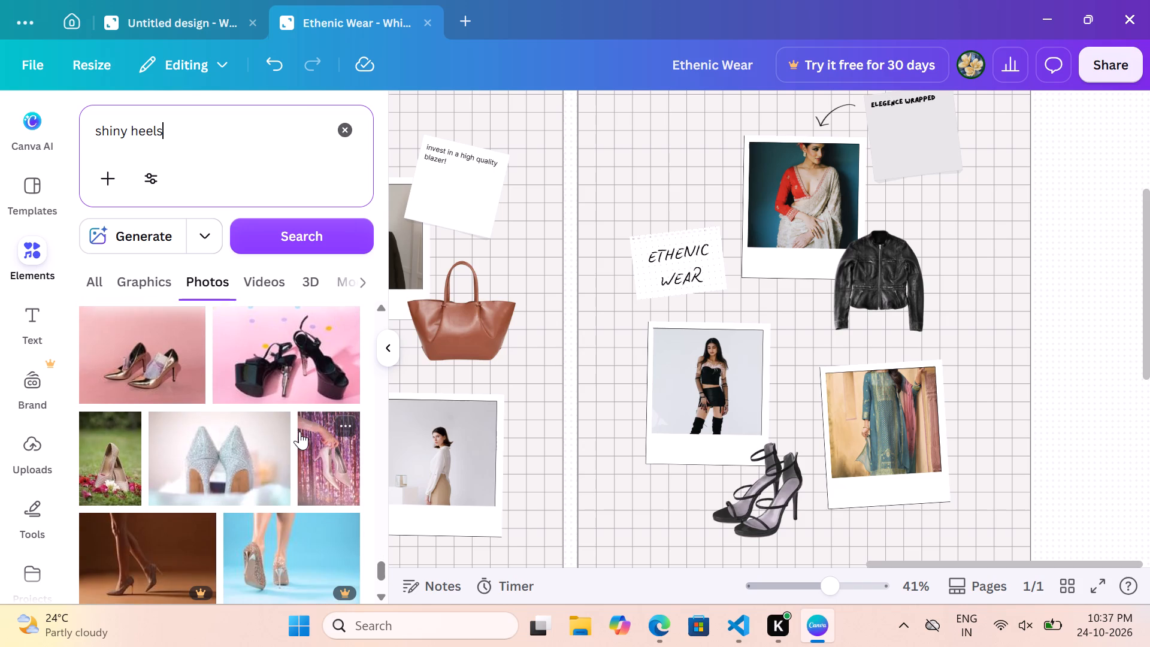
Put the photo of pink heels held against a shimmering purple curtain into the polaroid below the Ethenic Wear label, replacing the black-outfit picture.
left_click(334, 448)
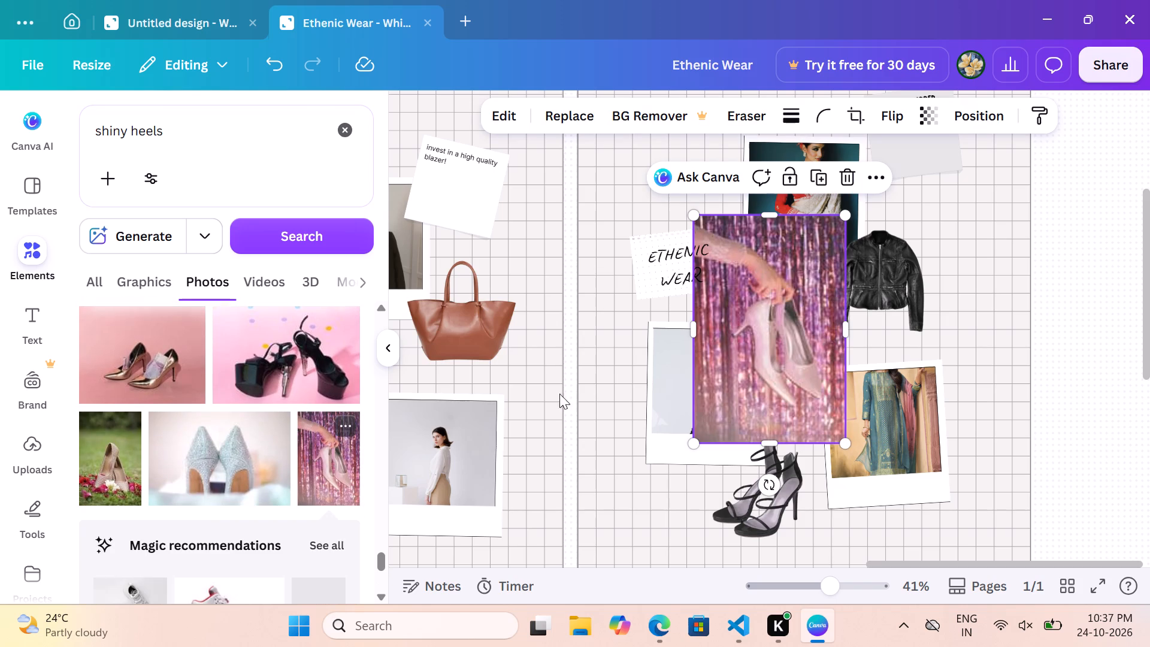
left_click_drag(779, 358, 772, 499)
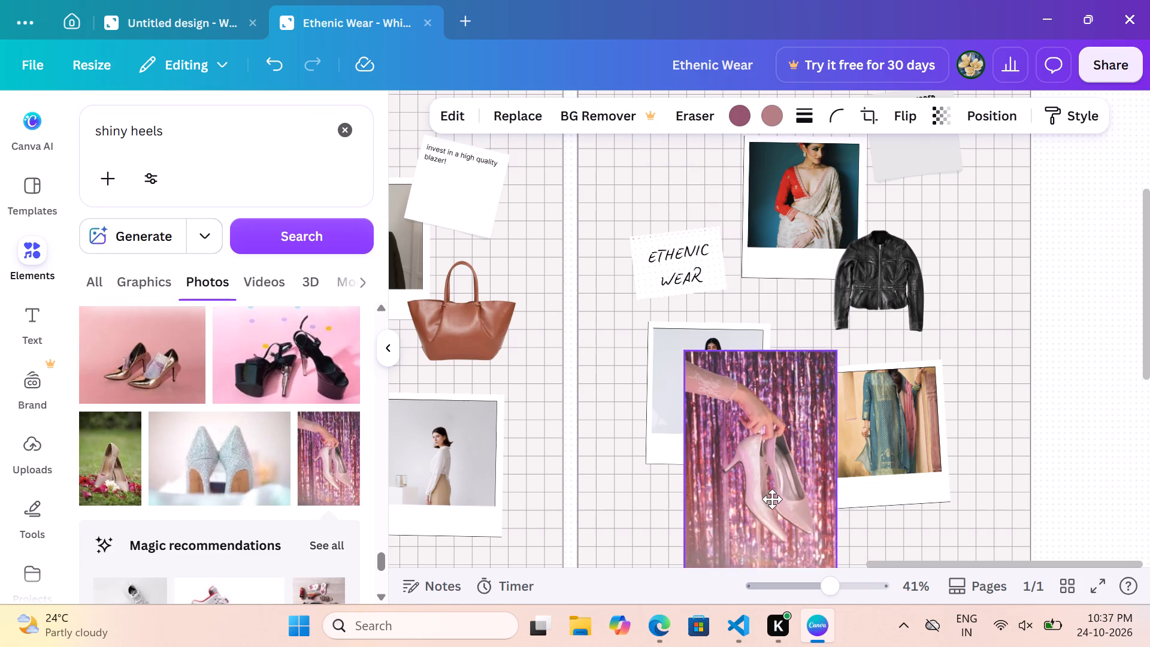
left_click_drag(772, 499, 715, 280)
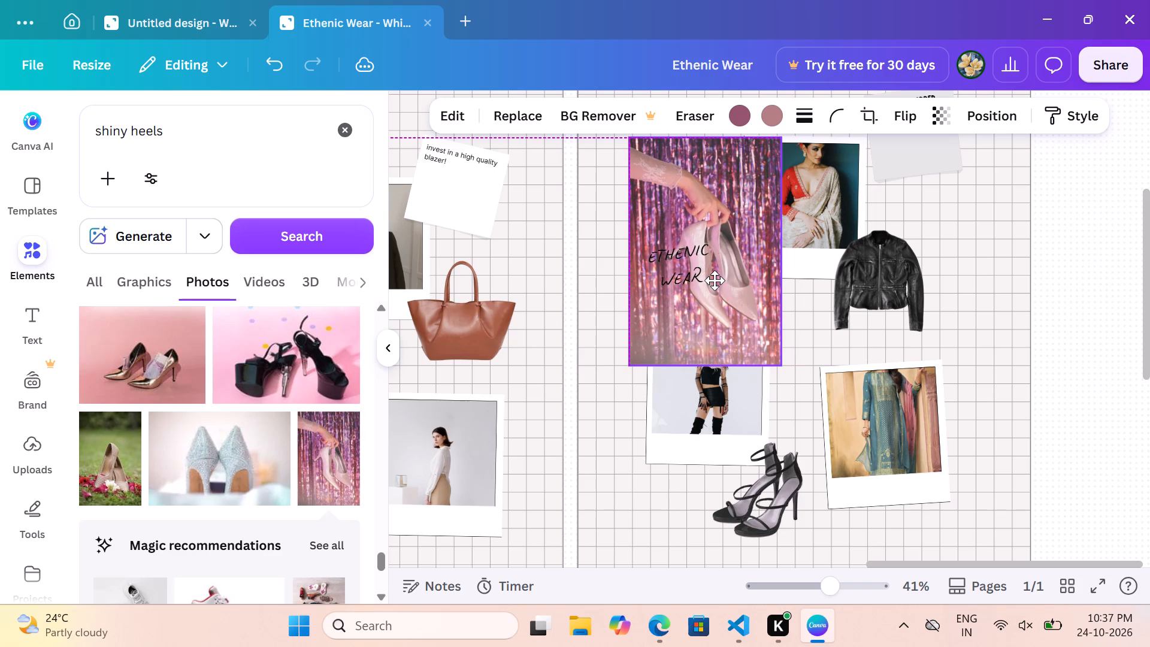
left_click_drag(715, 280, 710, 422)
Delete the black strappy heels cutout below the pink heels polaroid in the Ethenic Wear section.
scroll(213, 500, "down", 1)
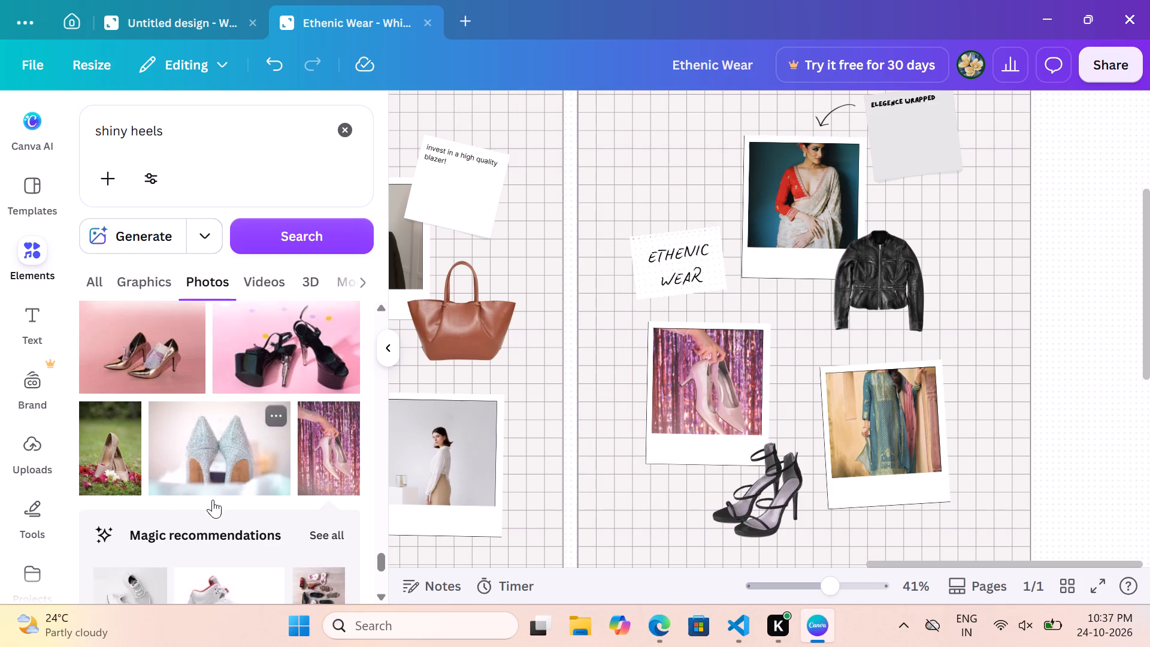
scroll(213, 500, "down", 3)
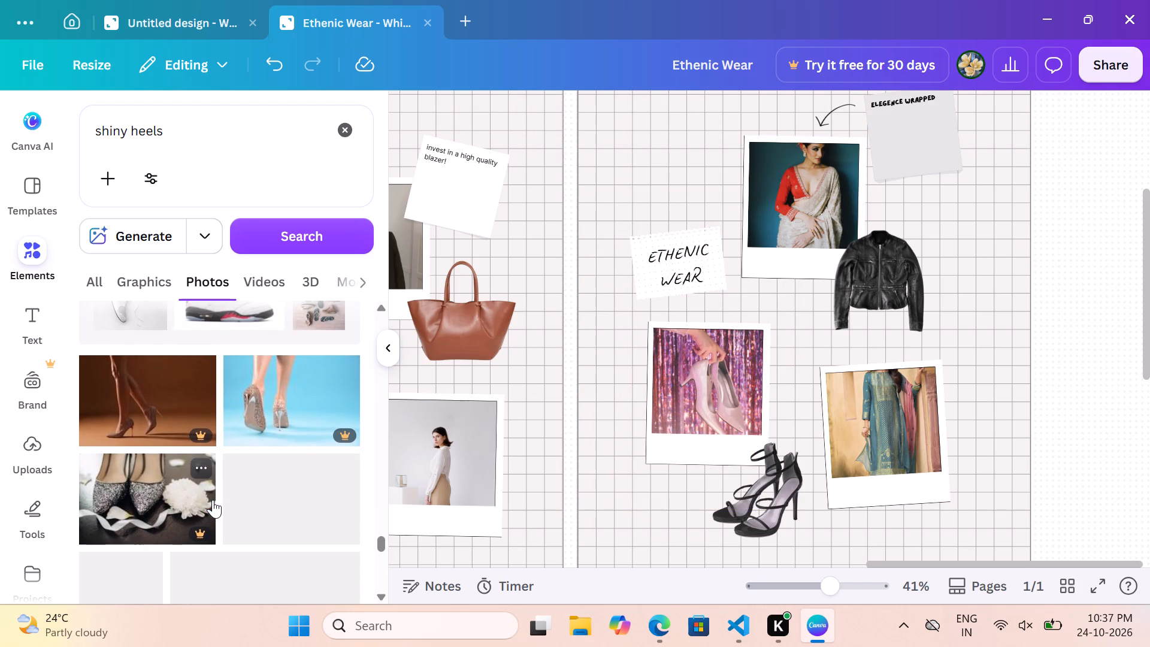
scroll(213, 500, "down", 1)
left_click(745, 493)
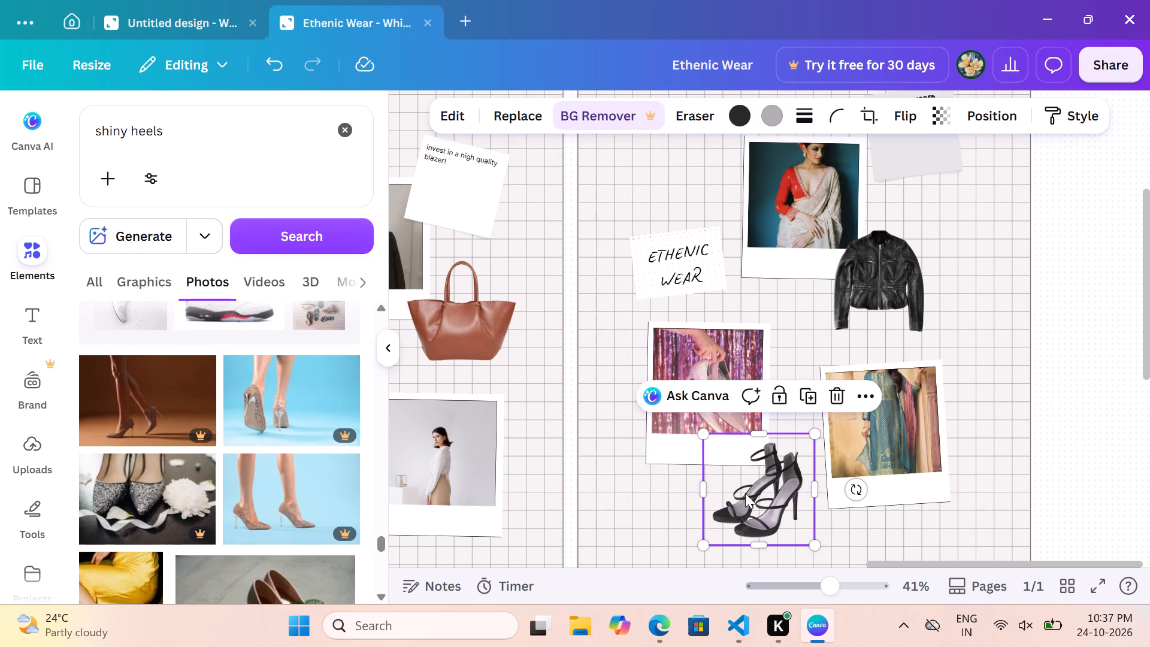
left_click(834, 400)
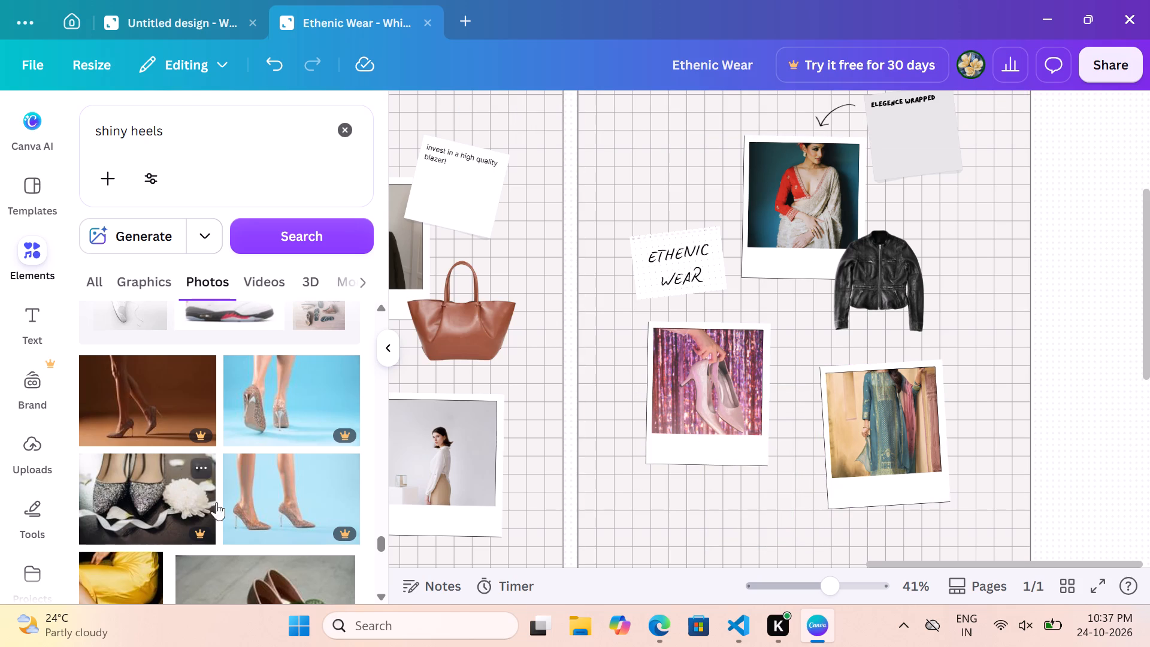
Search the photos for "shiny bags" and browse for a bag picture that suits the Ethenic Wear section.
scroll(216, 502, "down", 3)
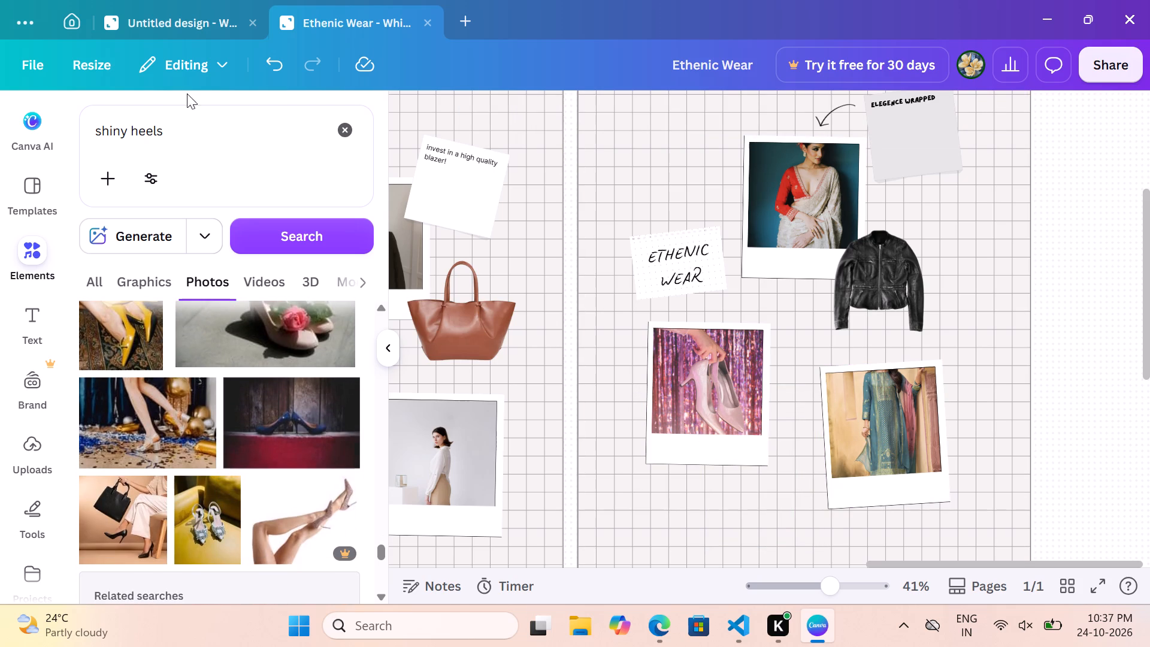
left_click(176, 122)
key("BackSpace")
key("BackSpace")
key("BackSpace")
key("BackSpace")
key("BackSpace")
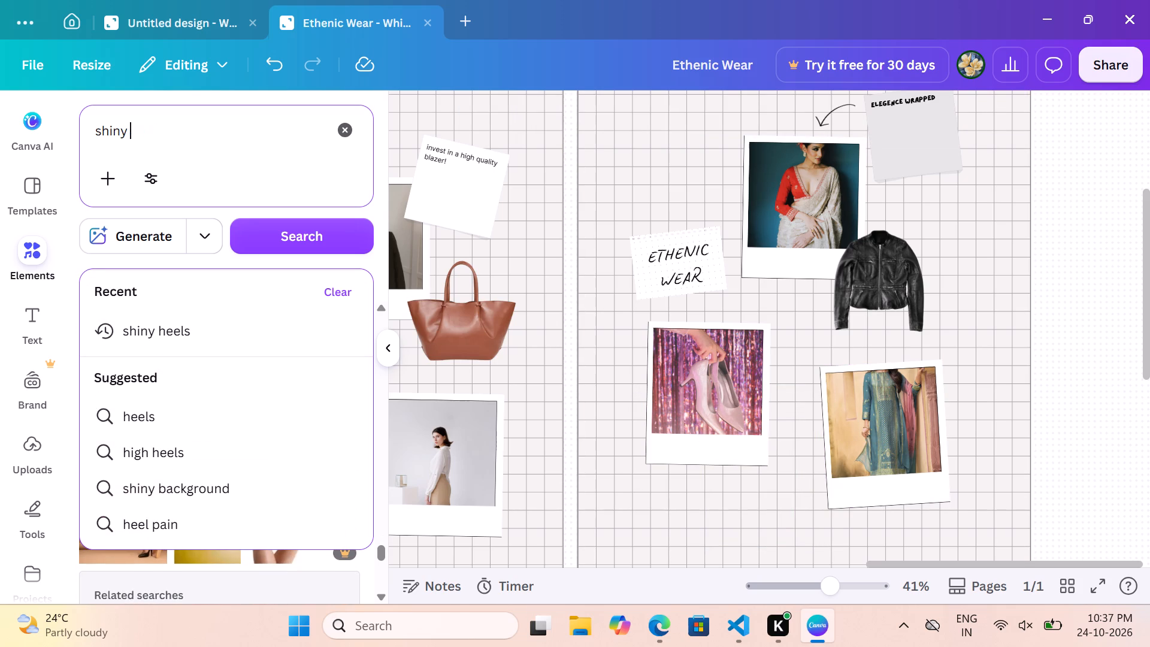
type("bags")
key("Return")
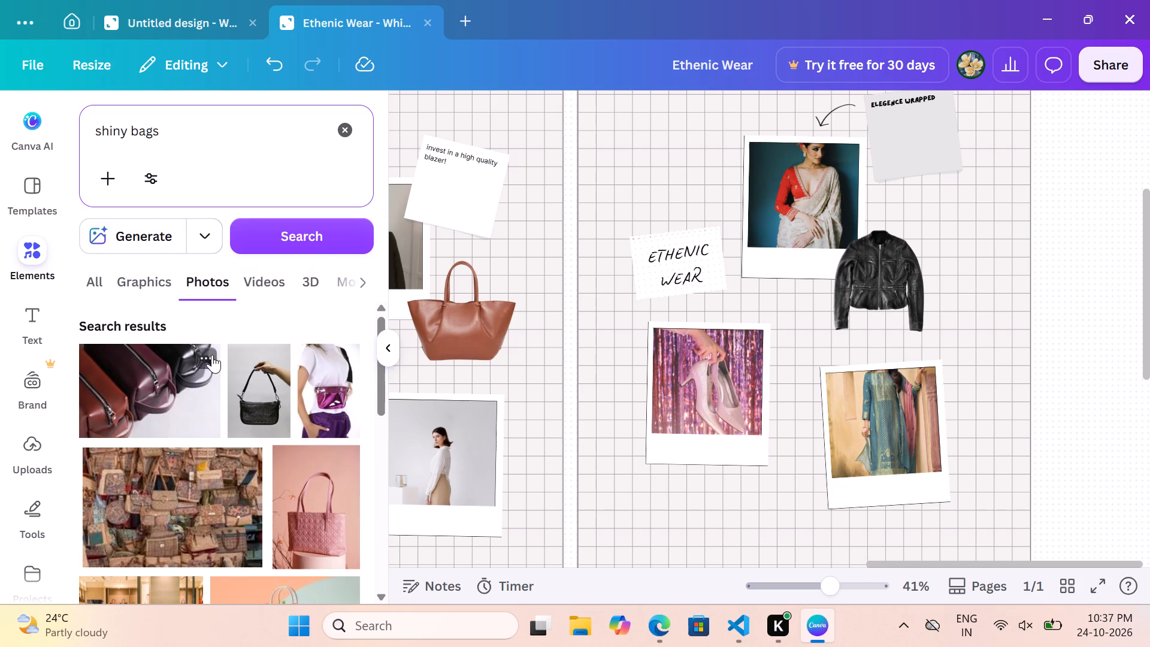
scroll(227, 386, "down", 4)
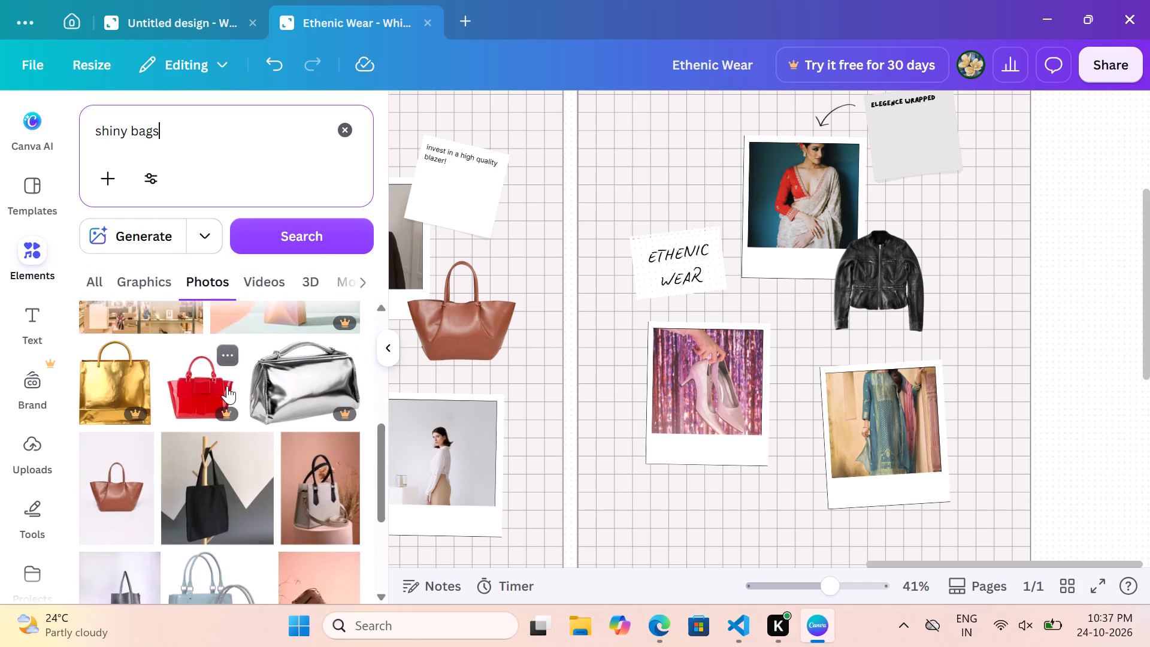
scroll(227, 386, "down", 4)
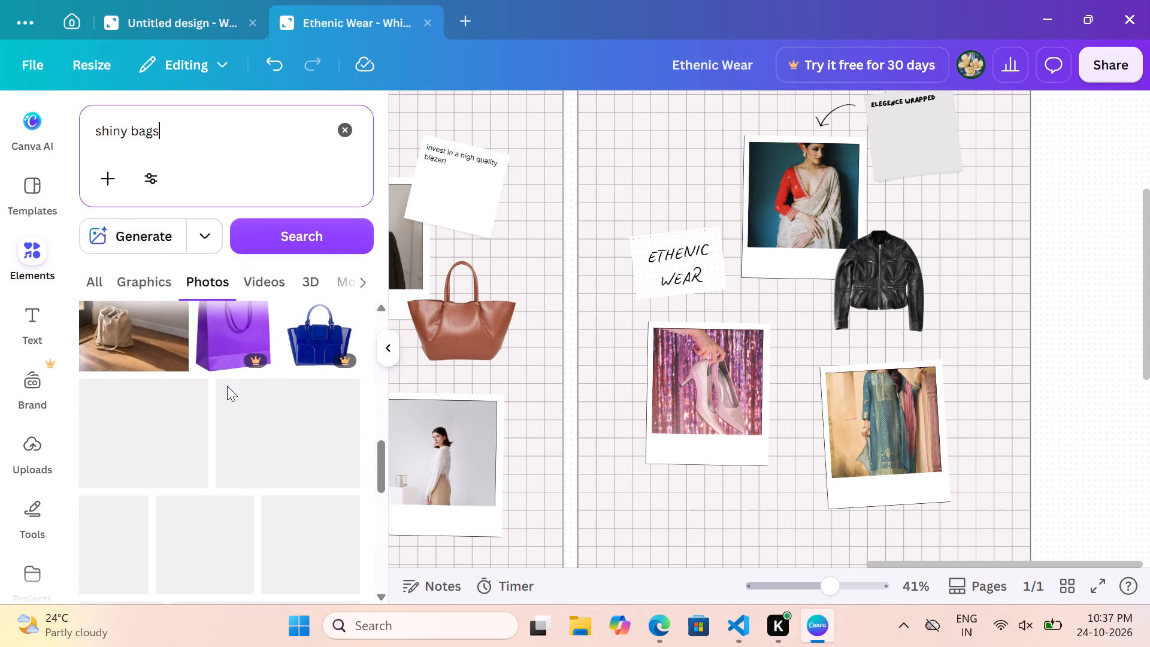
scroll(227, 386, "down", 8)
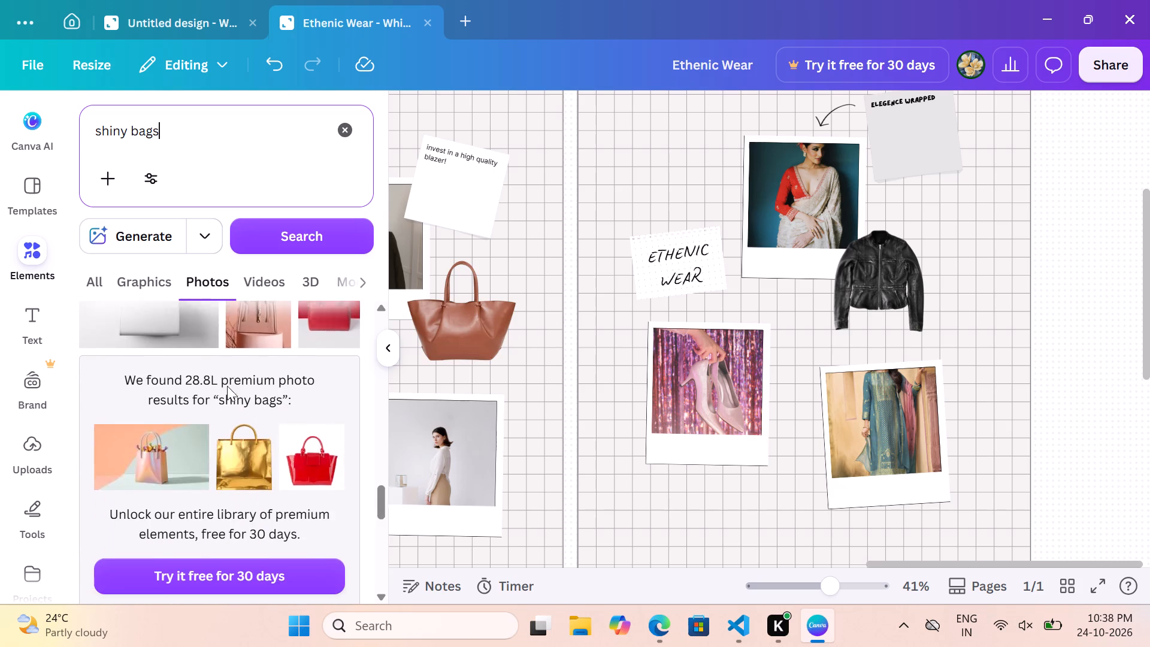
scroll(227, 386, "down", 2)
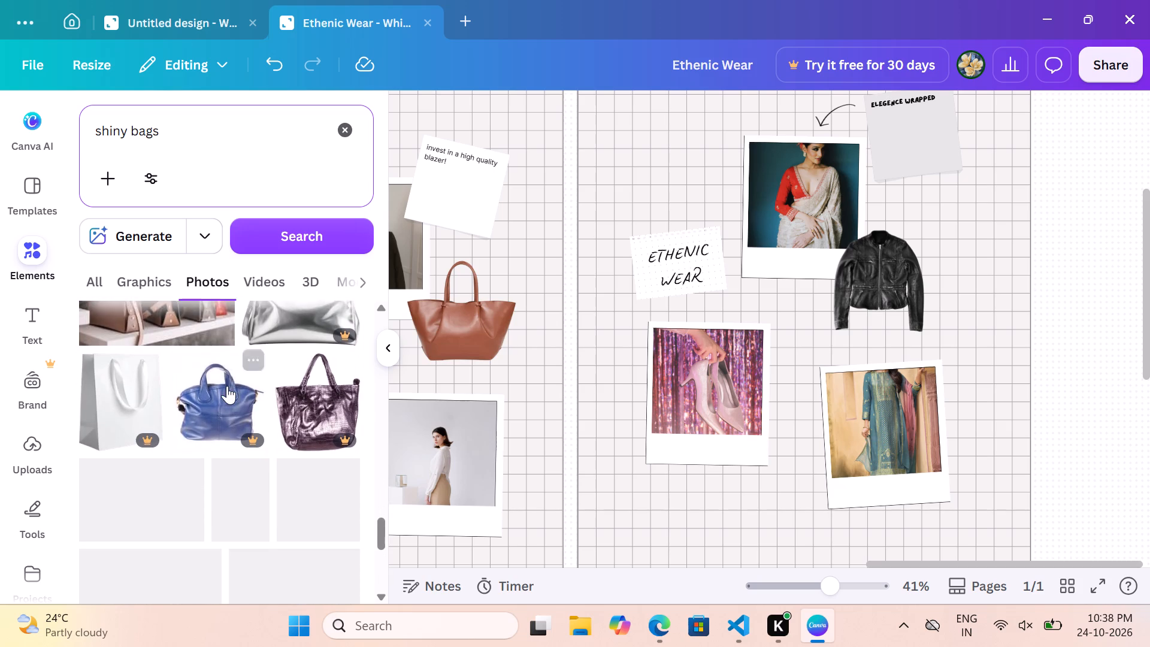
scroll(227, 386, "down", 1)
scroll(227, 386, "up", 1)
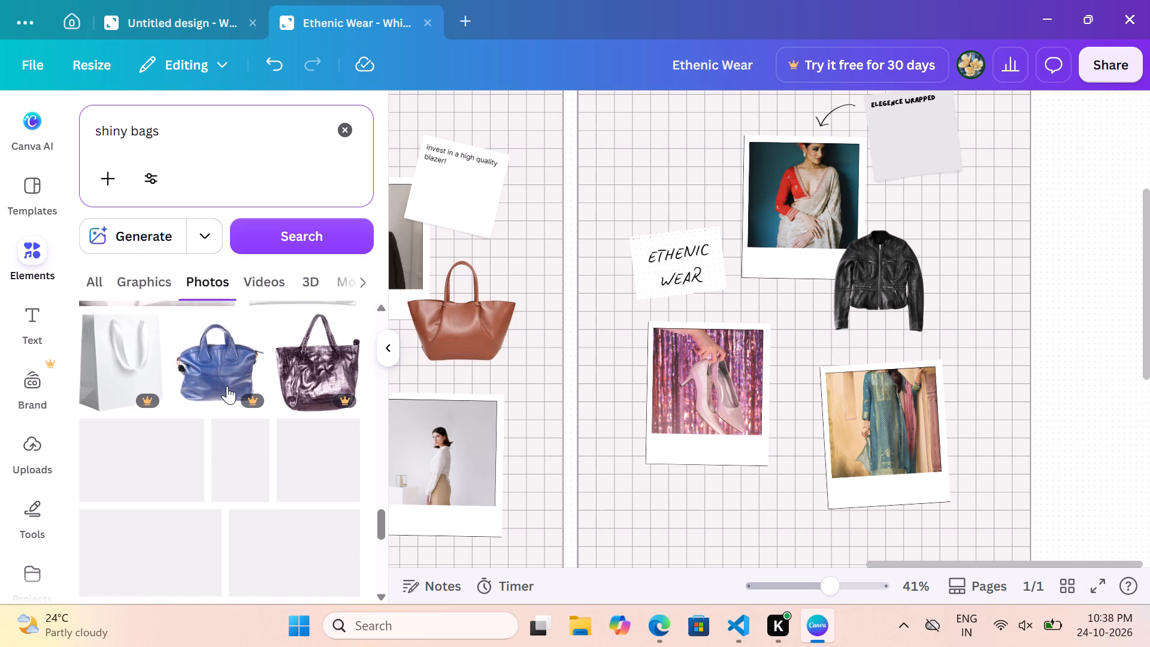
scroll(227, 386, "up", 1)
scroll(227, 386, "down", 1)
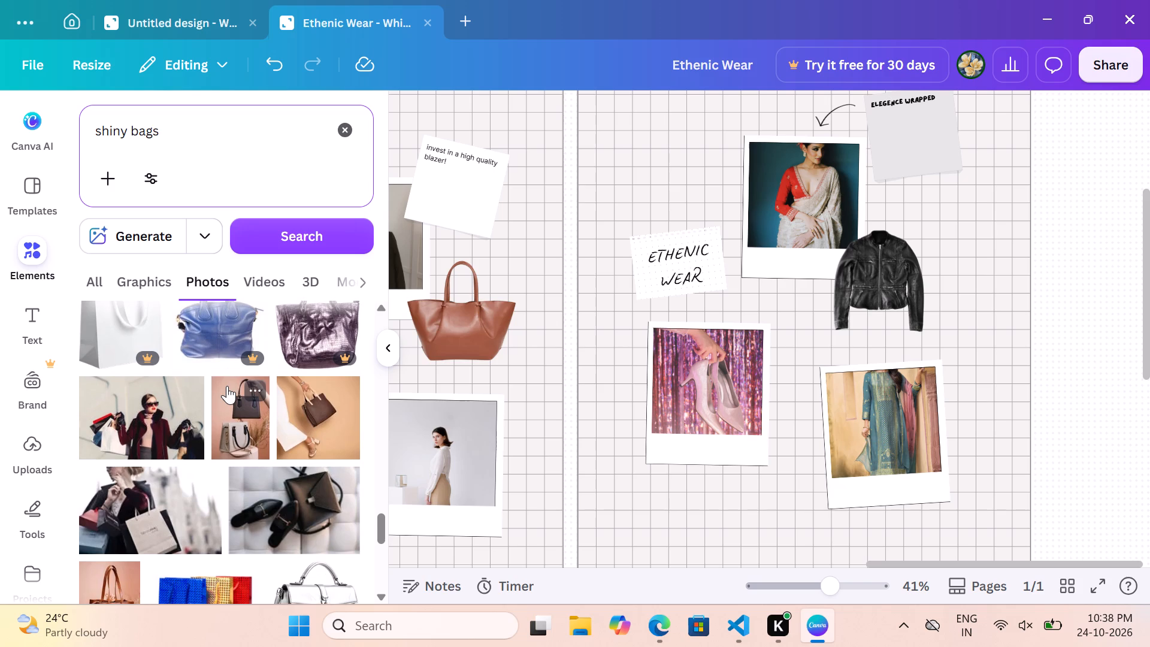
scroll(227, 386, "down", 1)
Look through the frame, chart and 3D results for "shiny bags" for a suitable bag element.
left_click(362, 275)
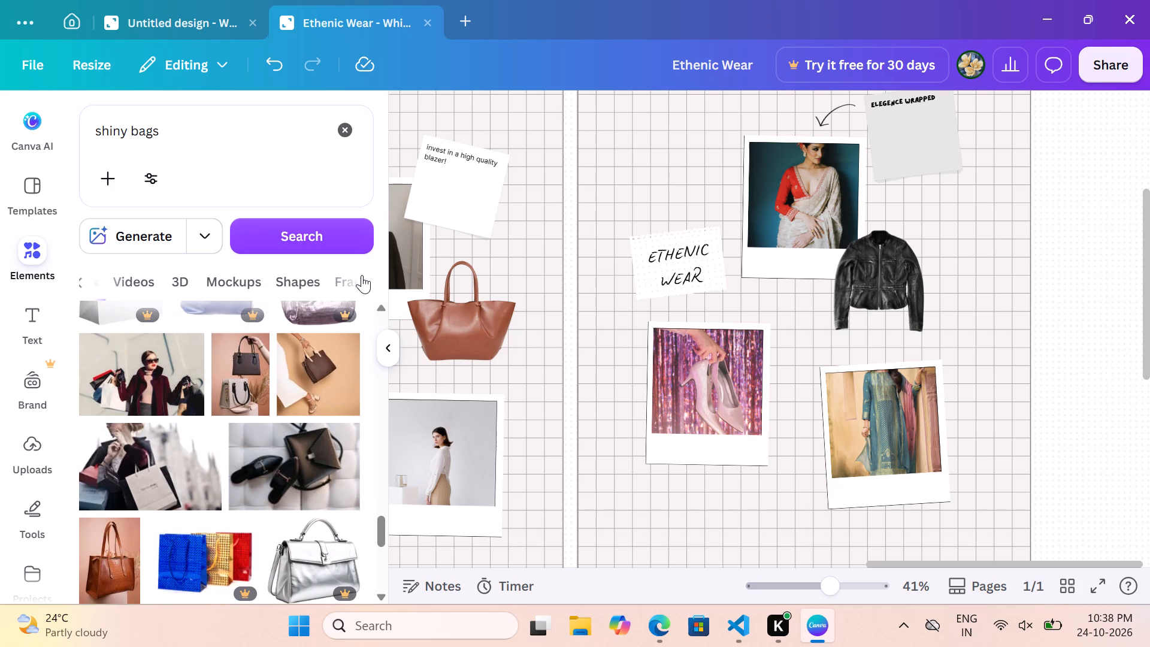
left_click(299, 279)
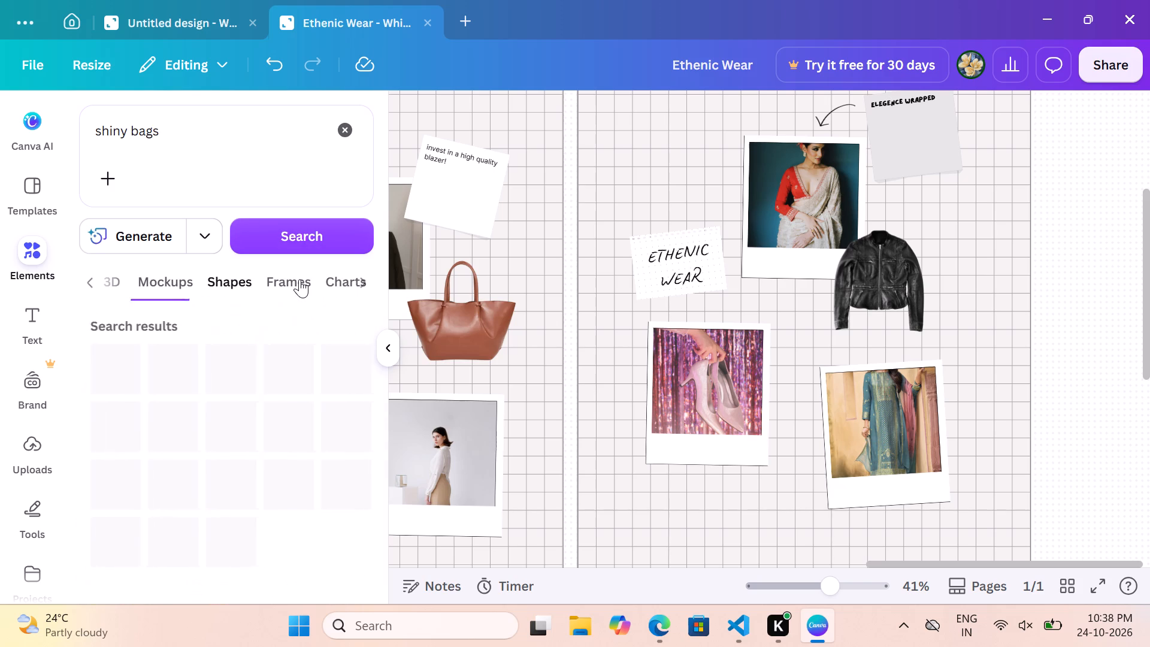
left_click(304, 280)
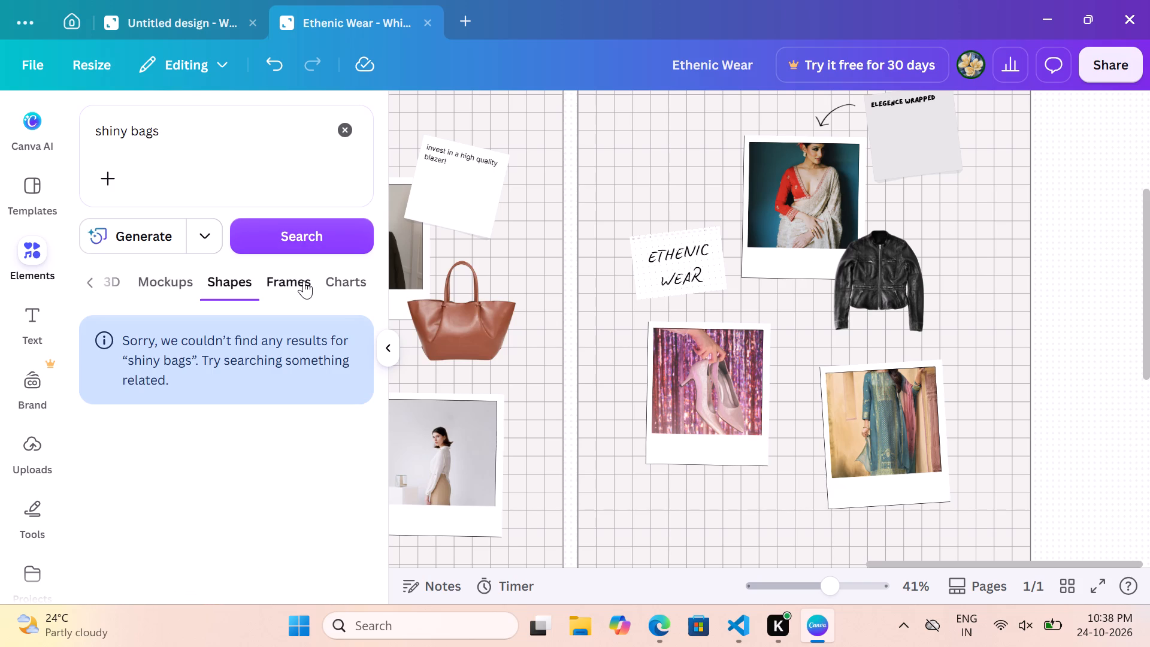
left_click(337, 276)
left_click(165, 281)
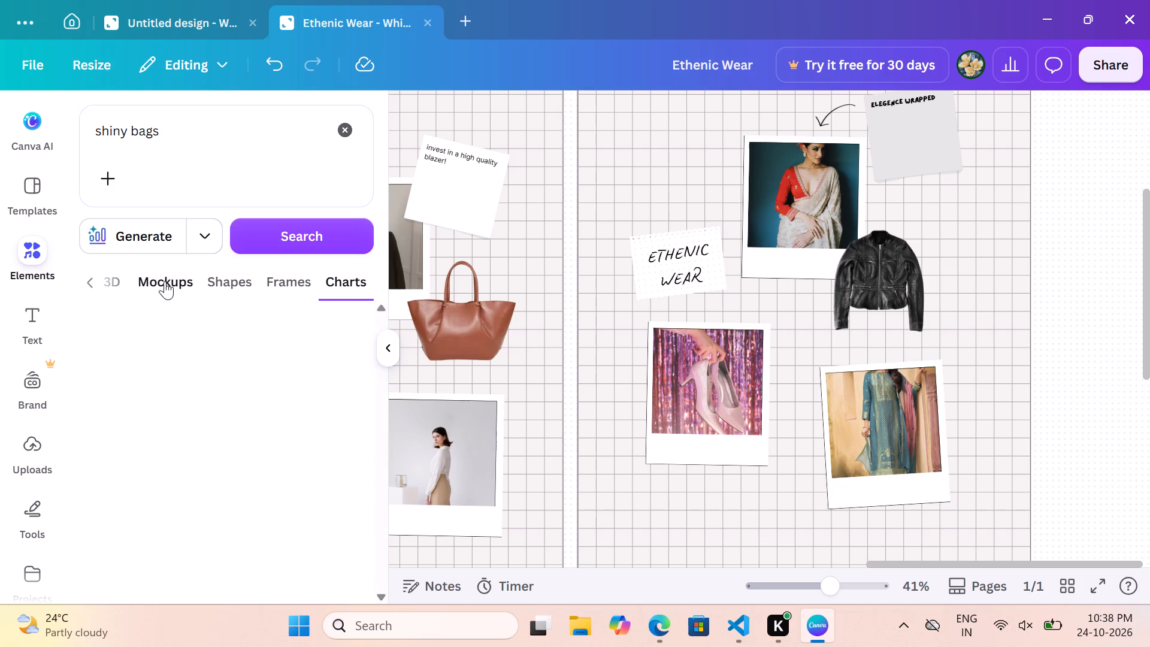
left_click(172, 281)
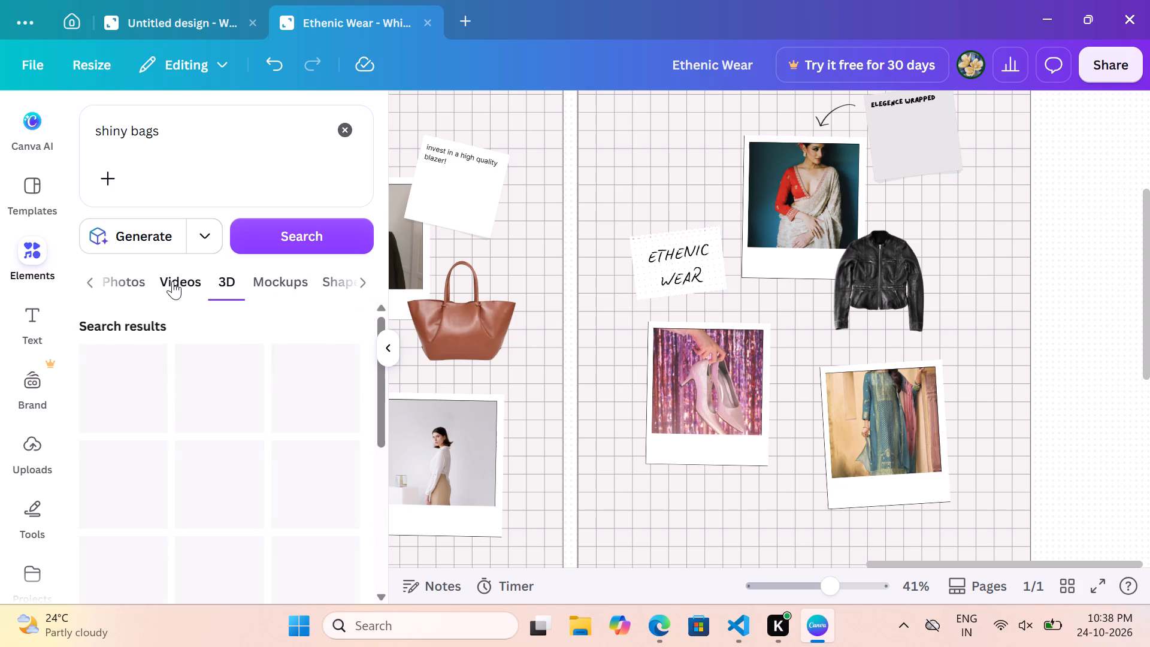
scroll(221, 437, "down", 1)
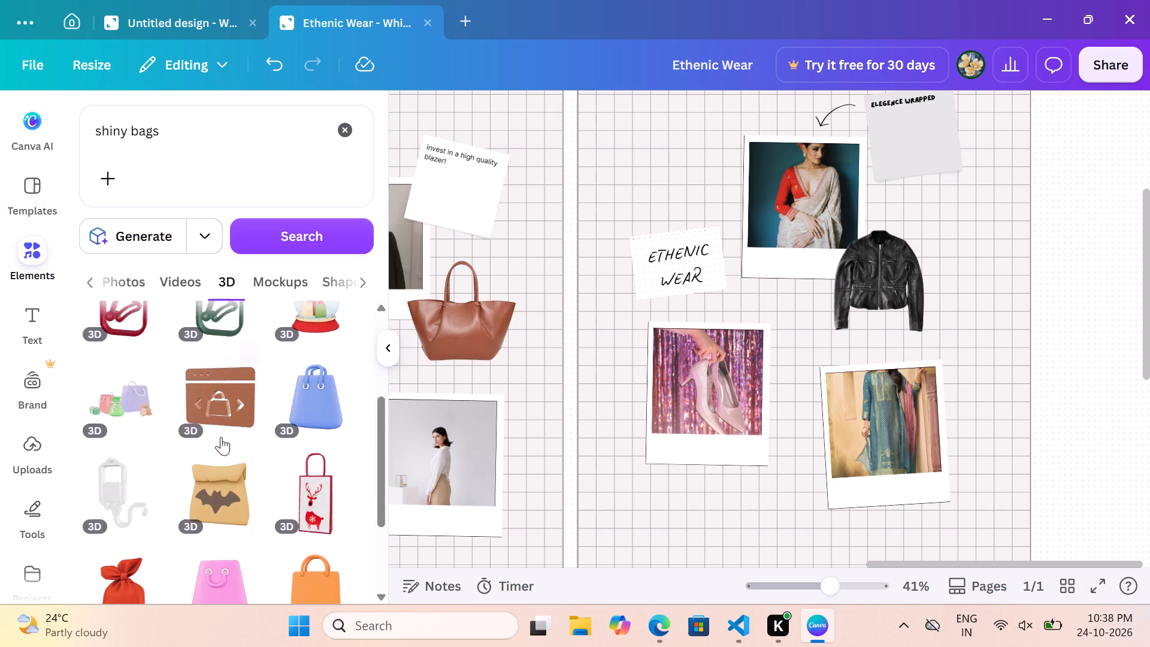
scroll(221, 437, "down", 4)
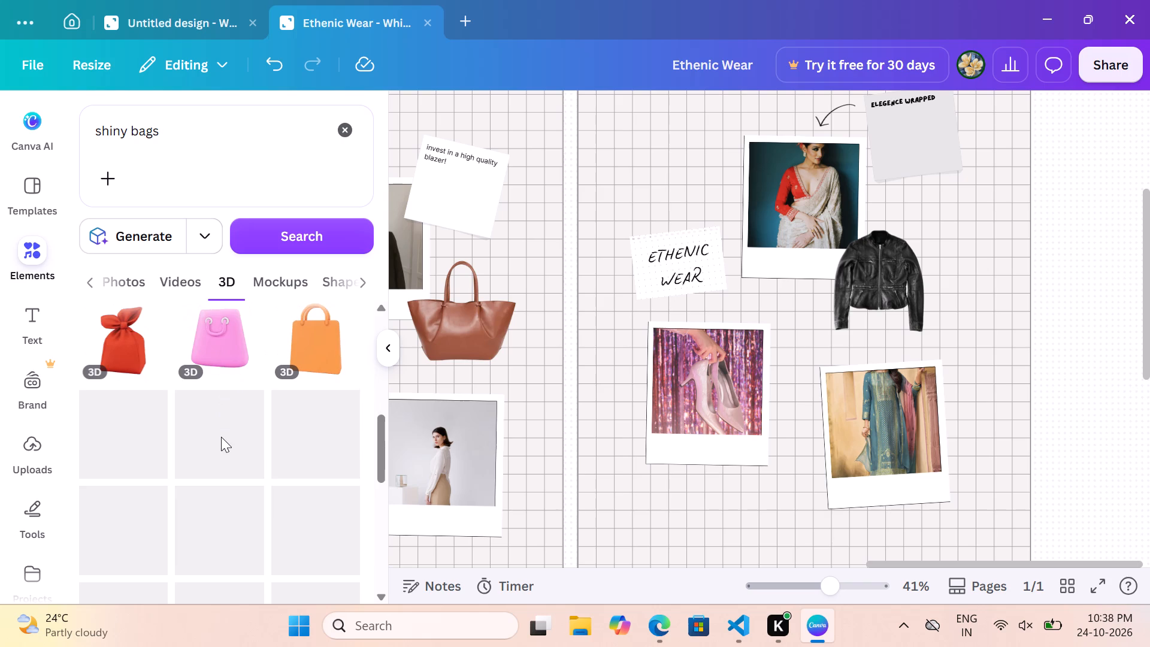
scroll(221, 437, "down", 5)
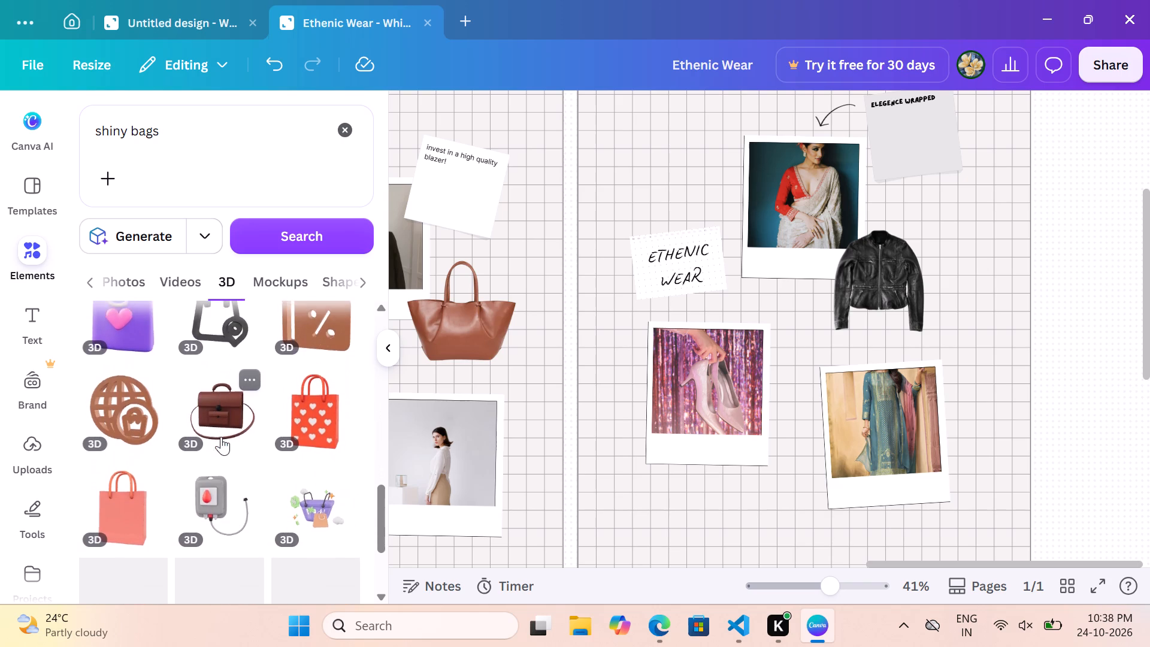
scroll(221, 437, "down", 2)
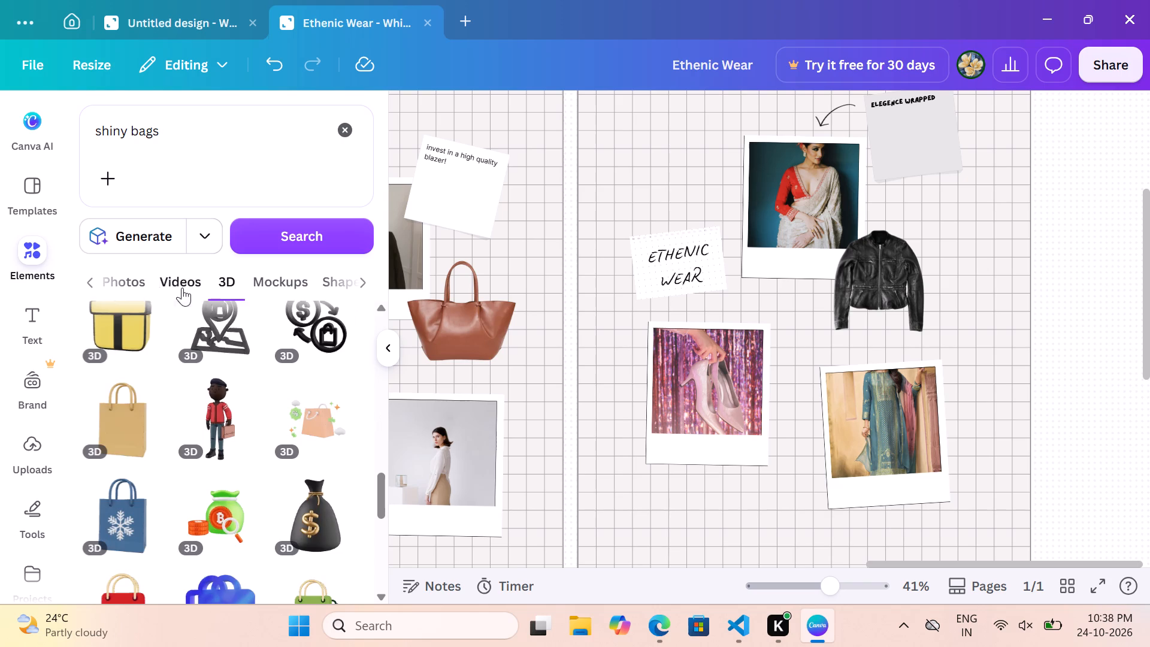
Add the photo of the pink quilted handbag, shrink it, and place it in the gap below the heels and teal suit polaroids.
left_click(132, 274)
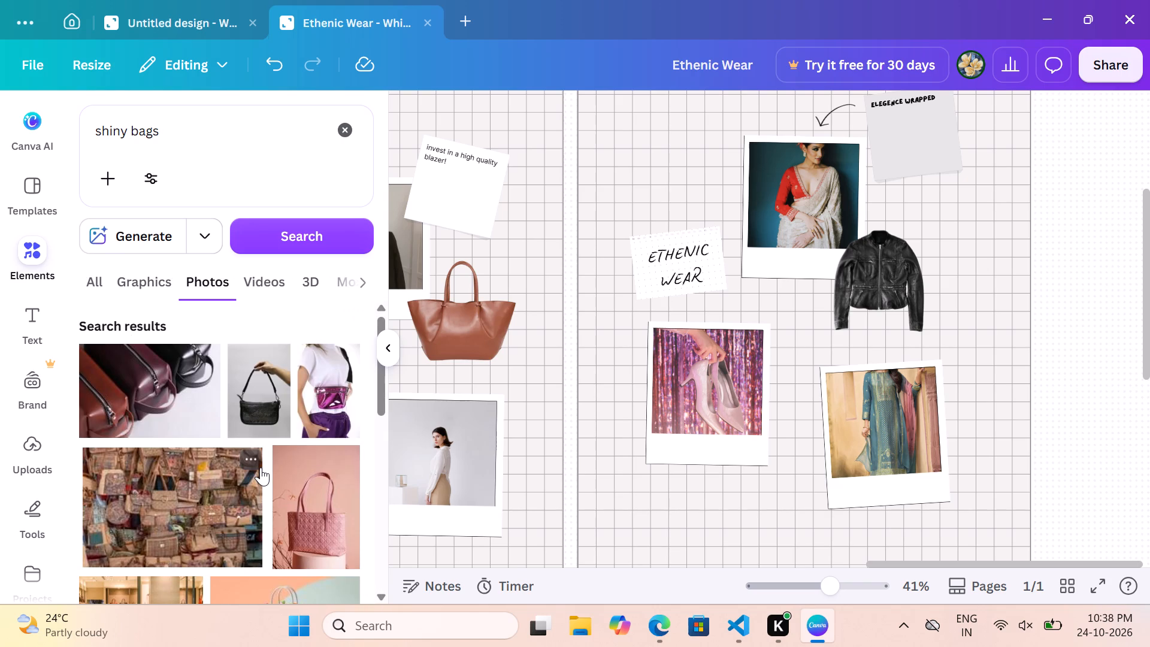
scroll(261, 467, "down", 3)
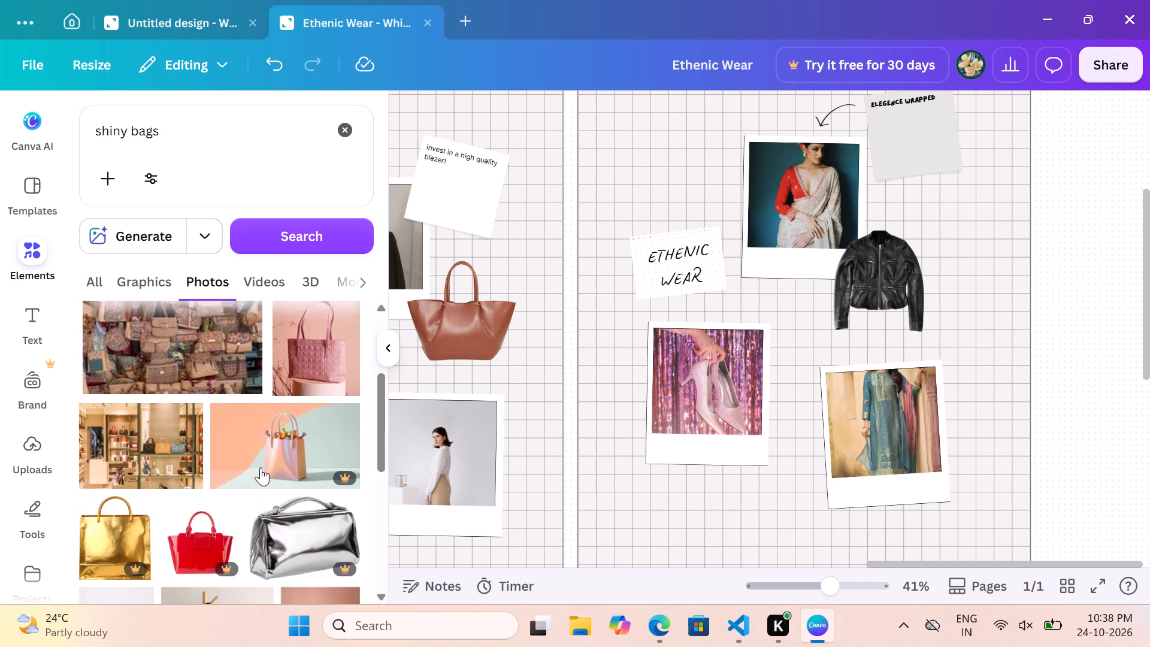
scroll(261, 467, "up", 1)
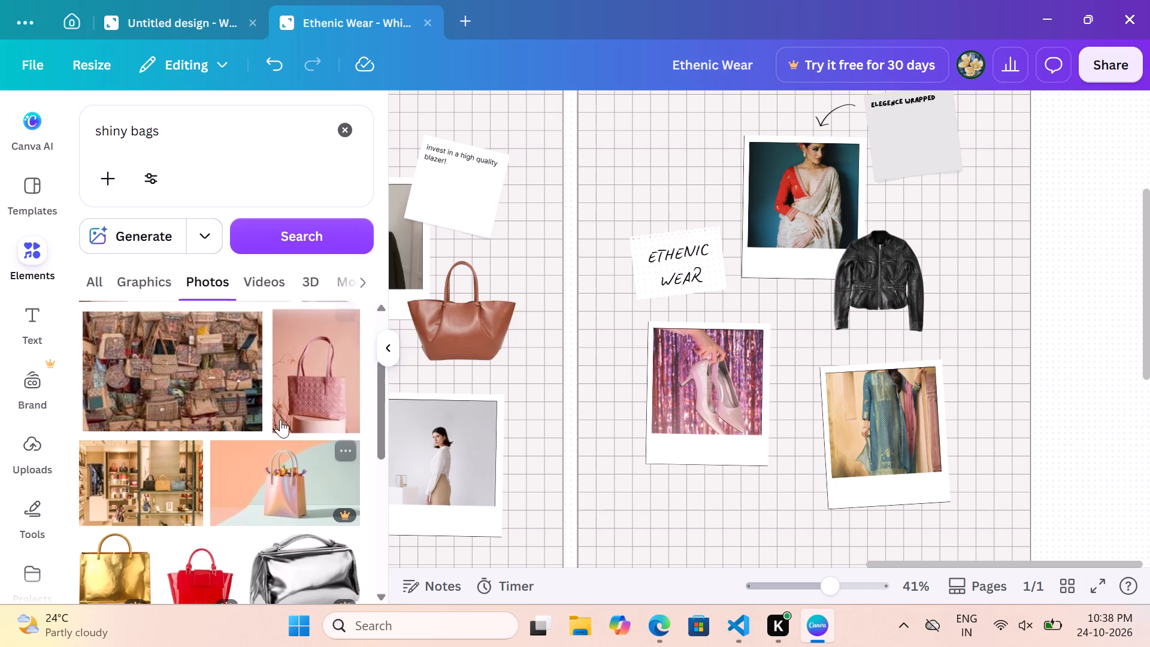
left_click(304, 392)
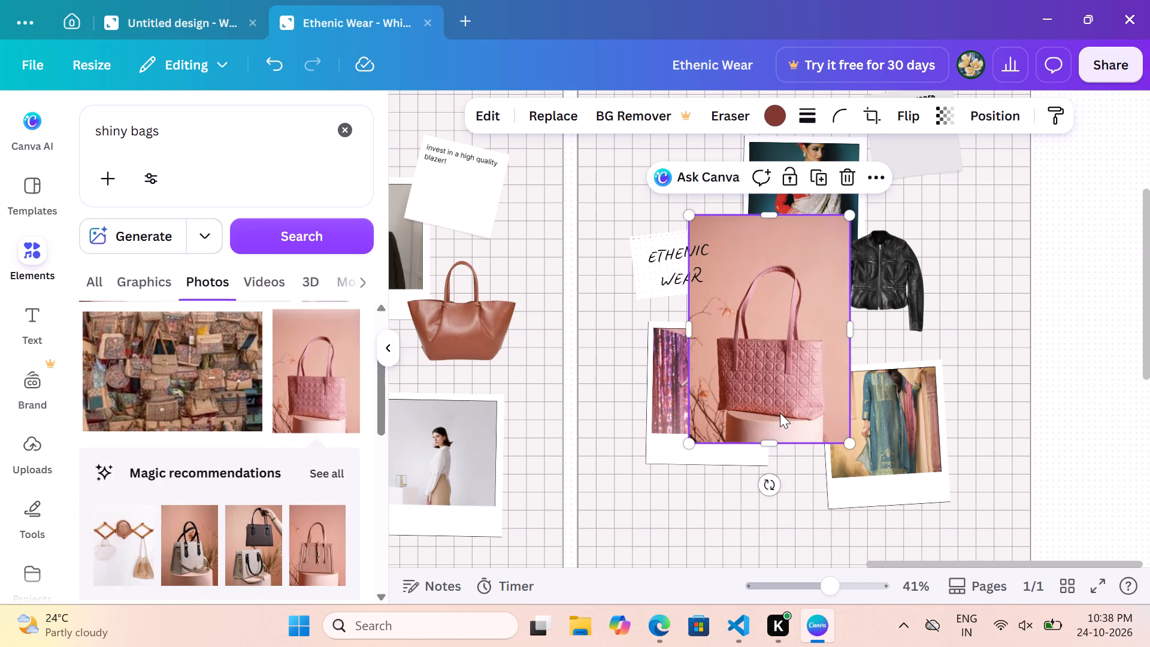
left_click_drag(848, 214, 810, 315)
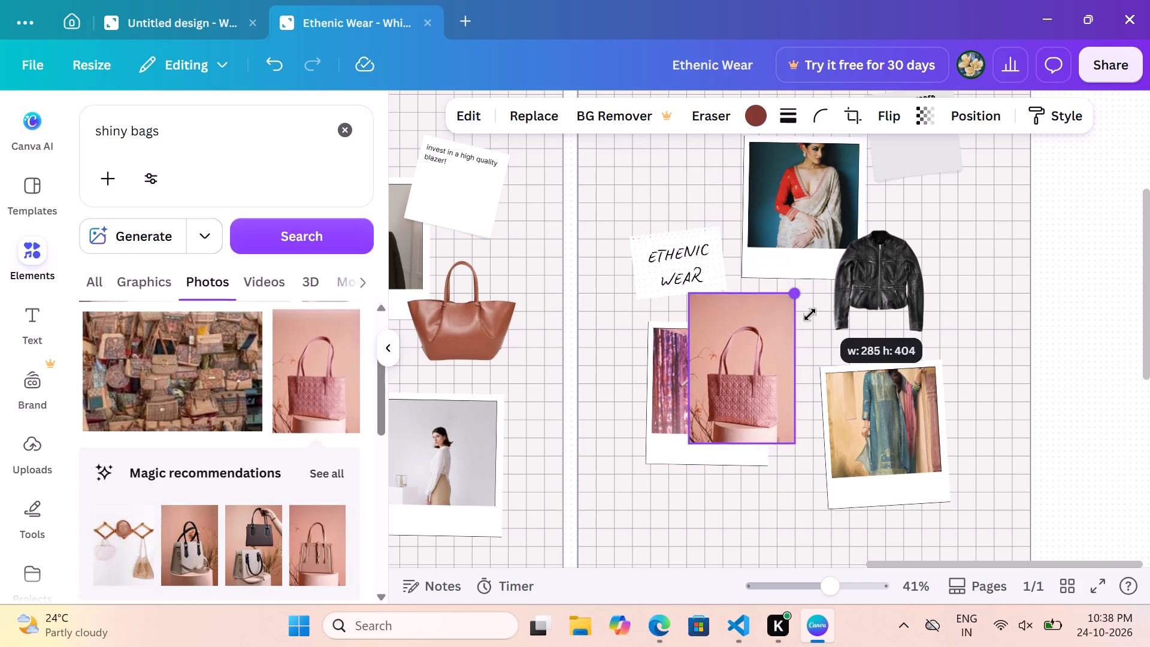
left_click_drag(810, 315, 809, 319)
left_click_drag(752, 359, 799, 509)
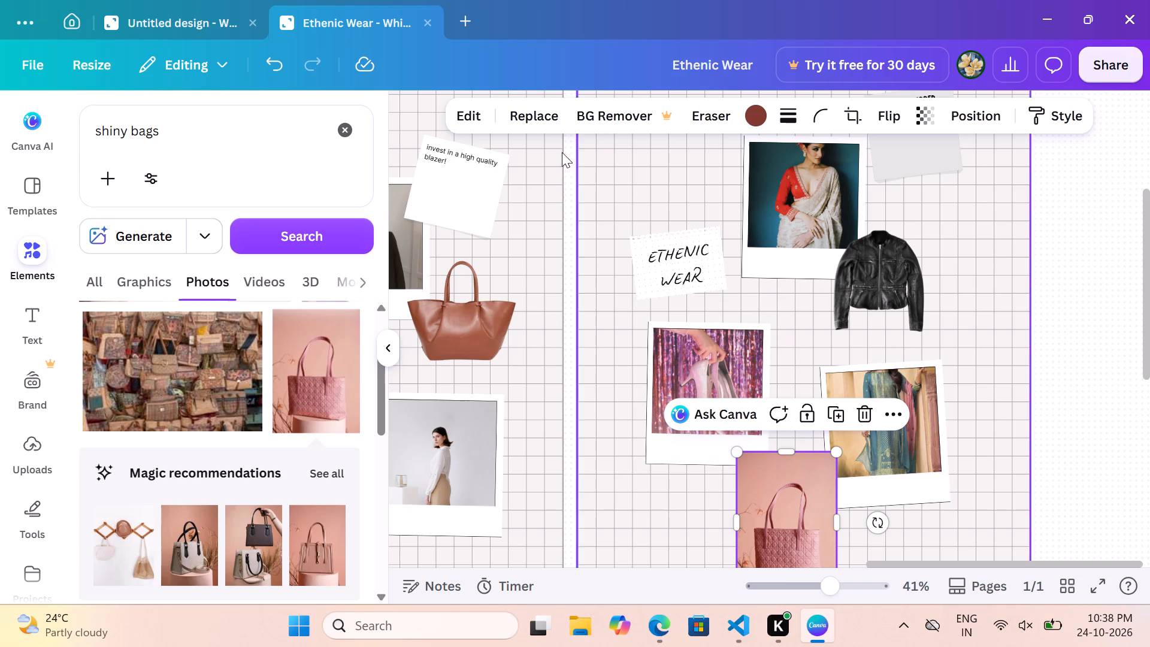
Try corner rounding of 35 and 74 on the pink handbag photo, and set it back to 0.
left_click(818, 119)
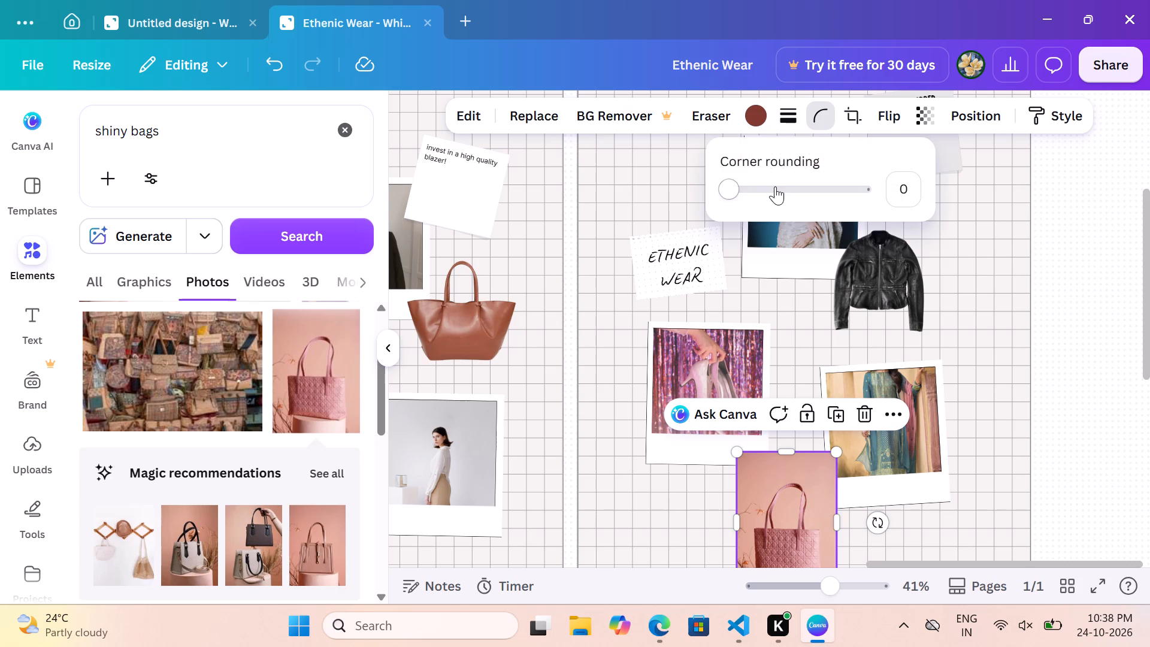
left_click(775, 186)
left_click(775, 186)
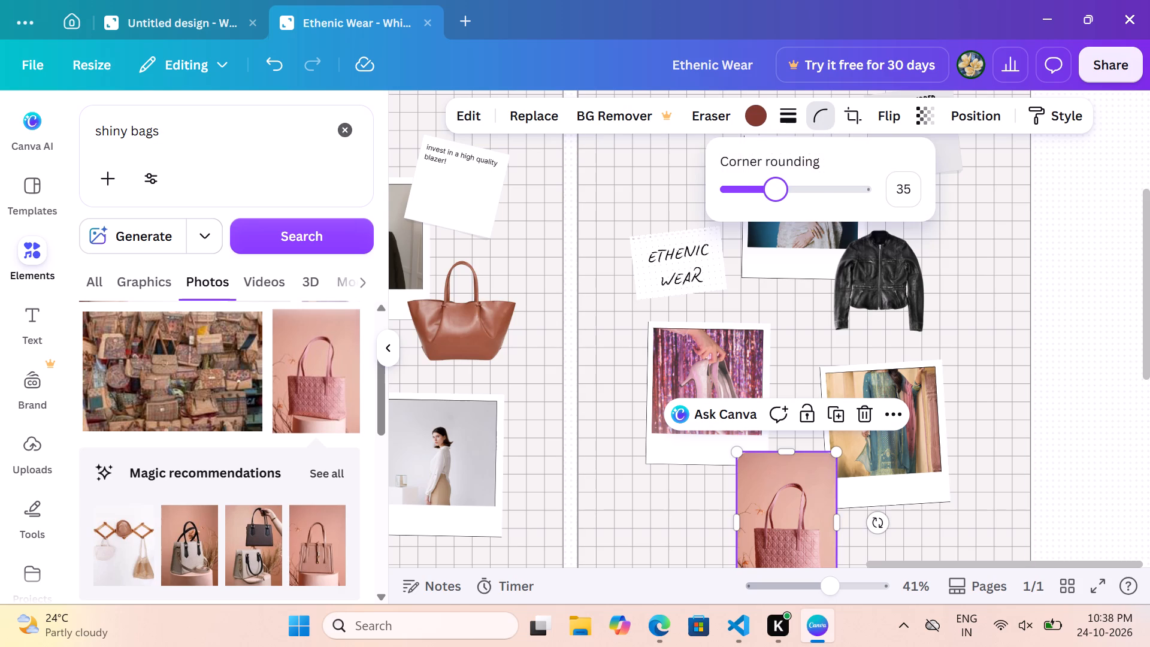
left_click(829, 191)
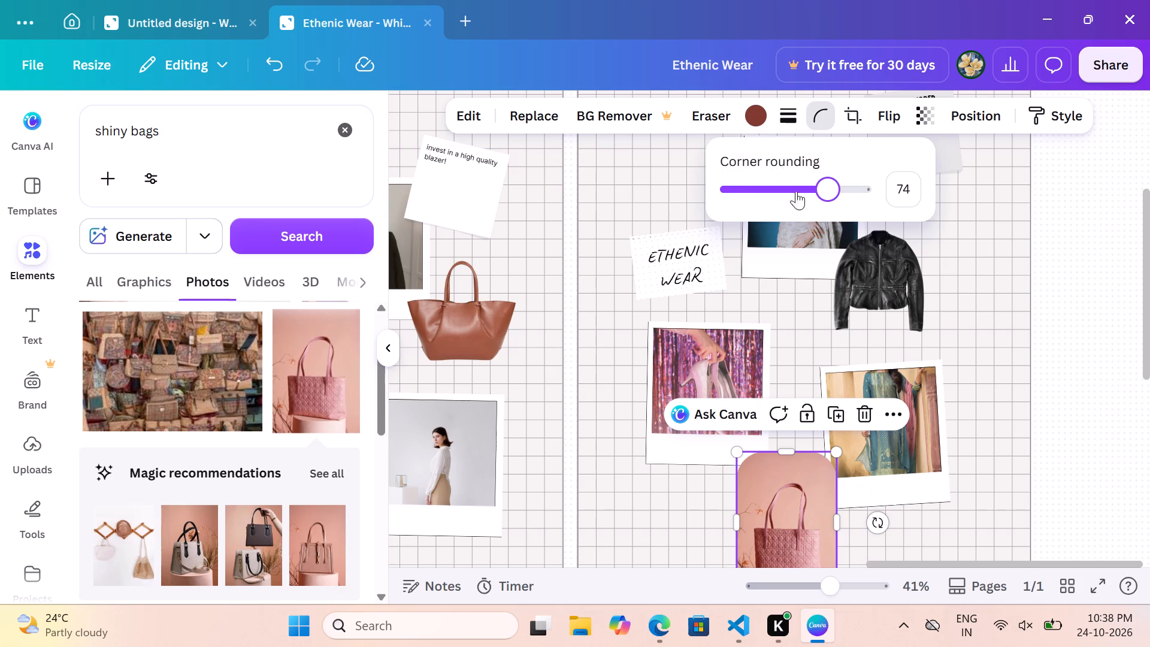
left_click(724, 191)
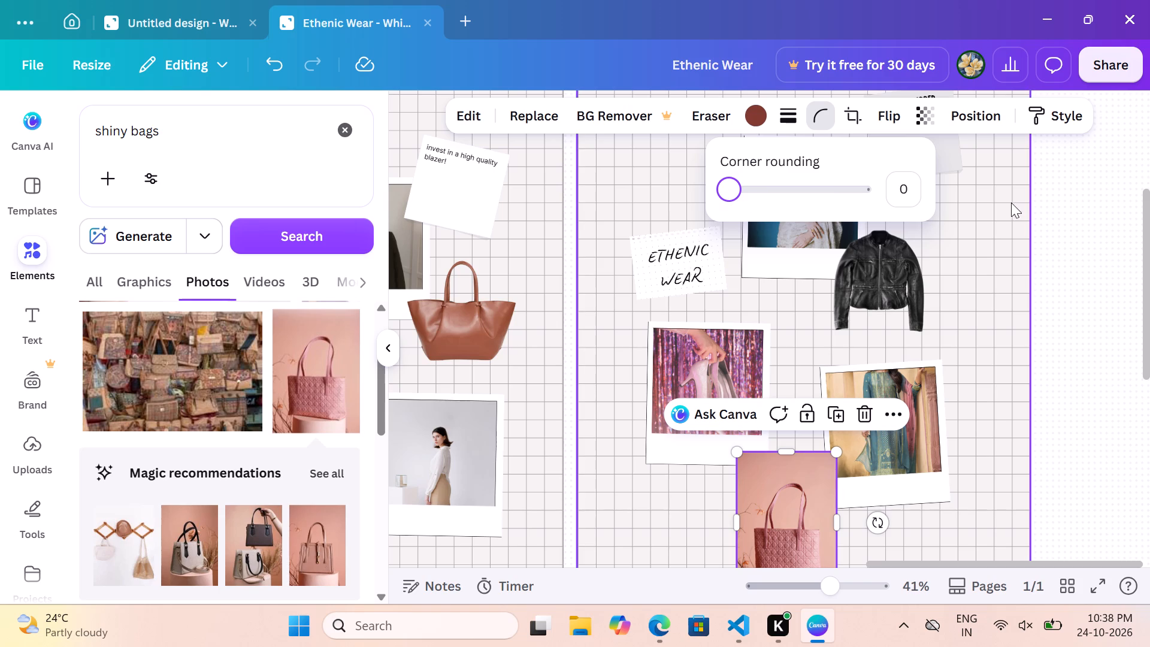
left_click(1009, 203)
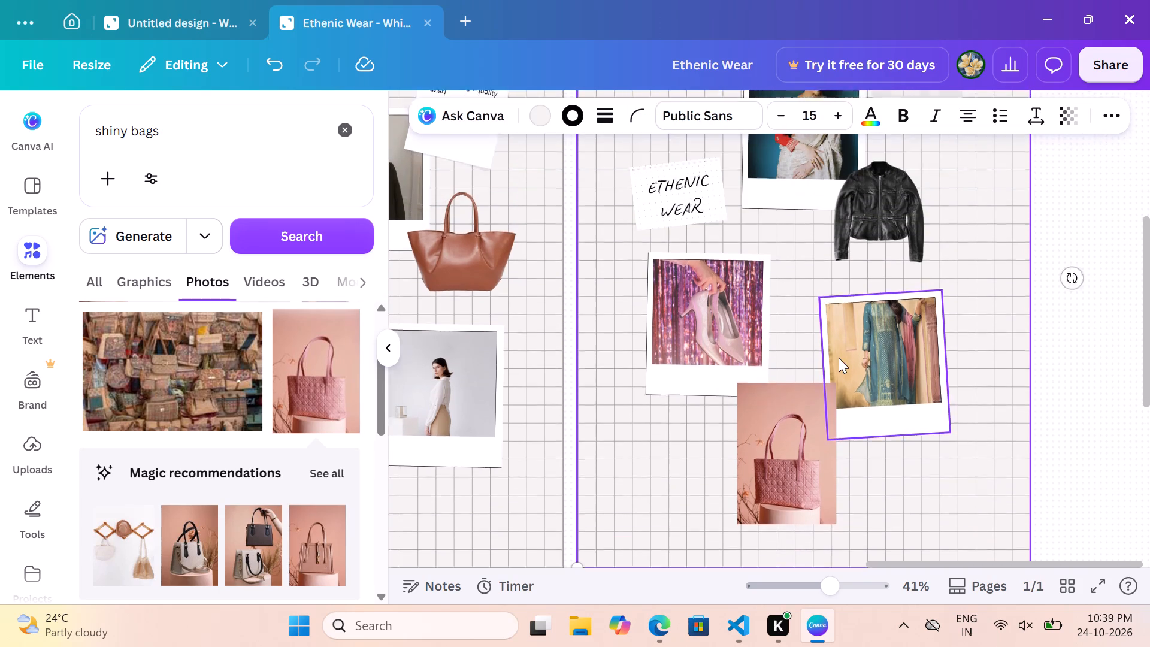
Delete the black leather jacket cutout between the saree and teal suit polaroids.
scroll(839, 358, "up", 1)
left_click(881, 282)
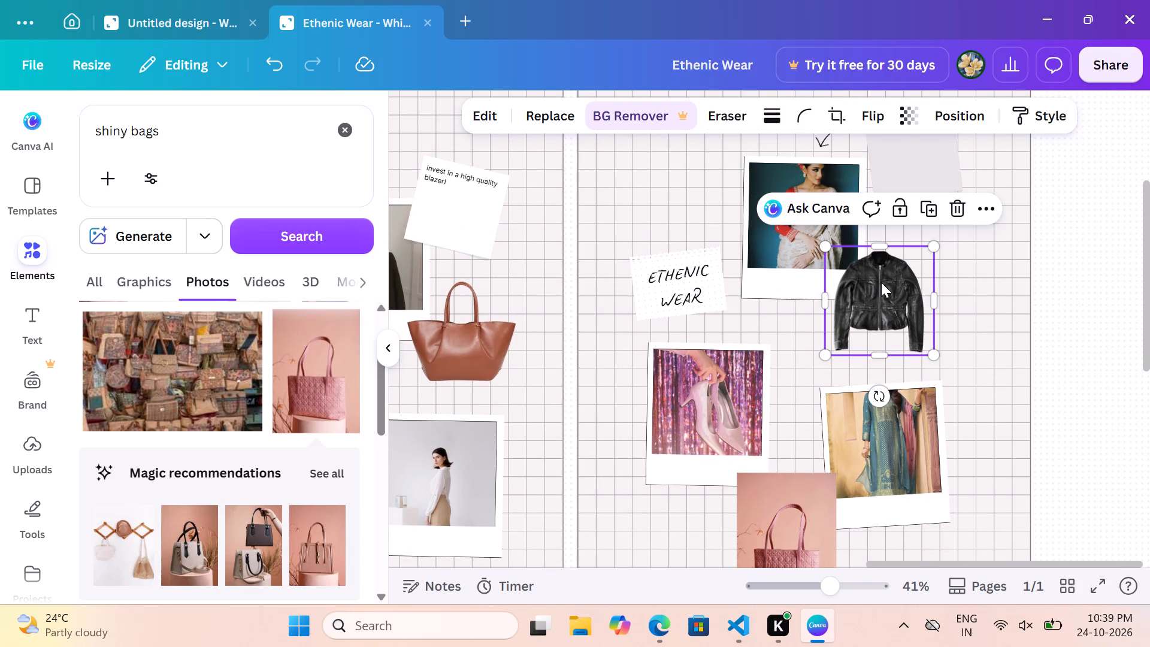
left_click(956, 212)
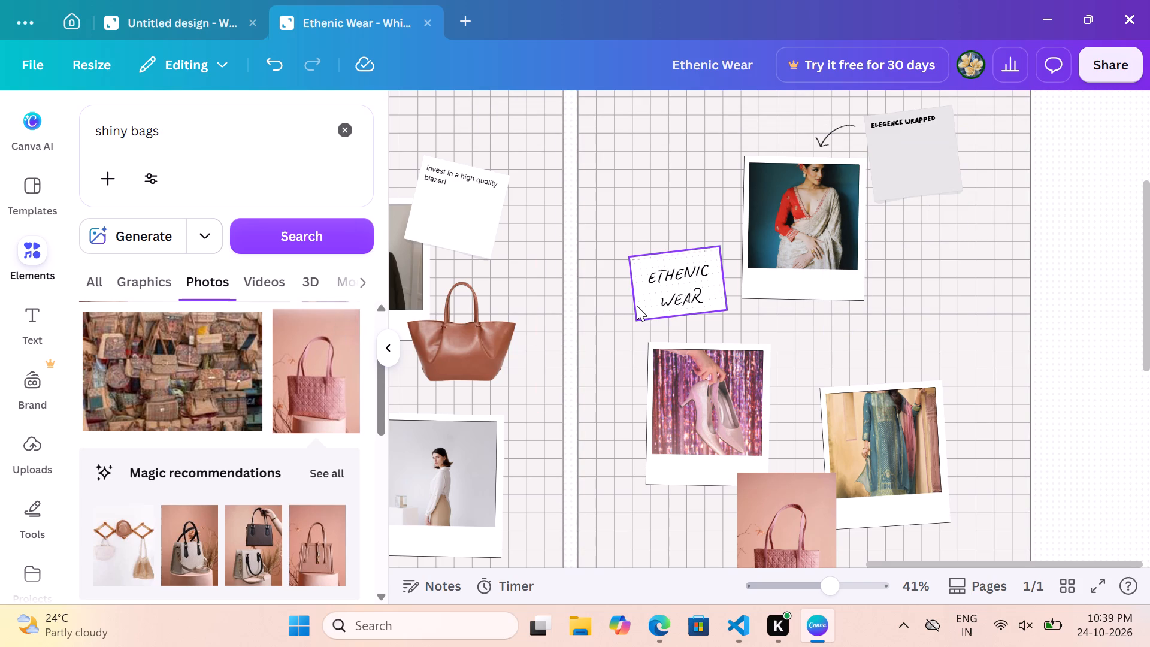
Replace the "shiny bags" search with a photo search for "mogra flower".
left_click(193, 134)
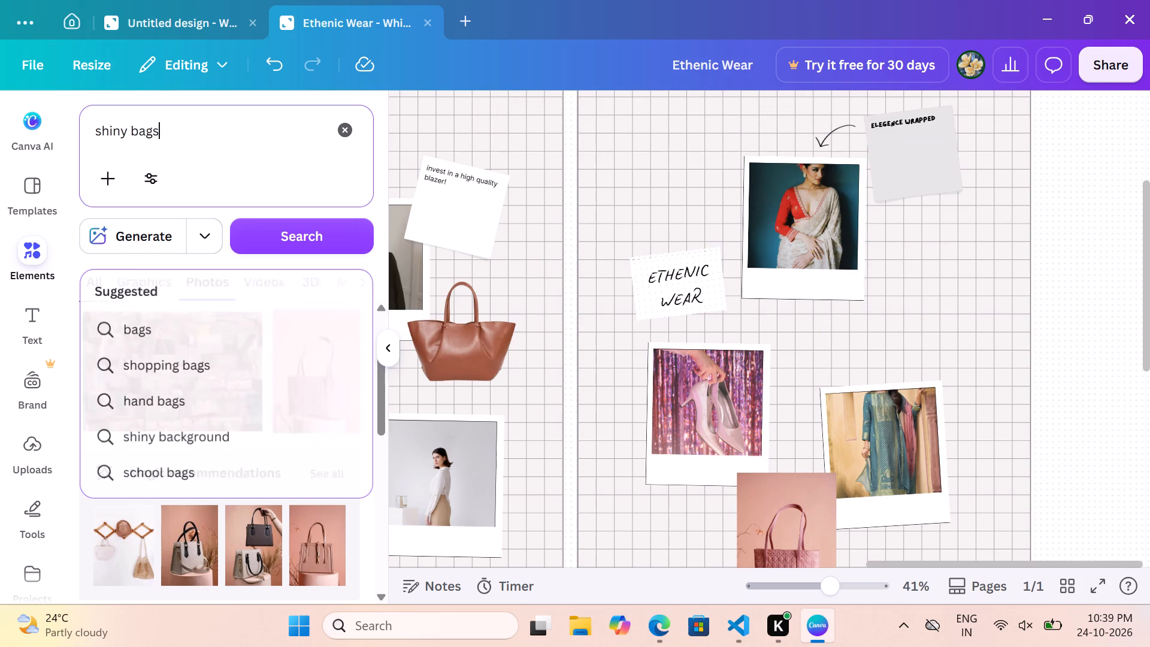
key("BackSpace")
key("BackSpace")
key("BackSpace")
key("BackSpace")
key("BackSpace")
key("BackSpace")
key("BackSpace")
key("BackSpace")
key("BackSpace")
key("BackSpace")
key("BackSpace")
key("BackSpace")
key("BackSpace")
key("BackSpace")
key("BackSpace")
key("BackSpace")
key("BackSpace")
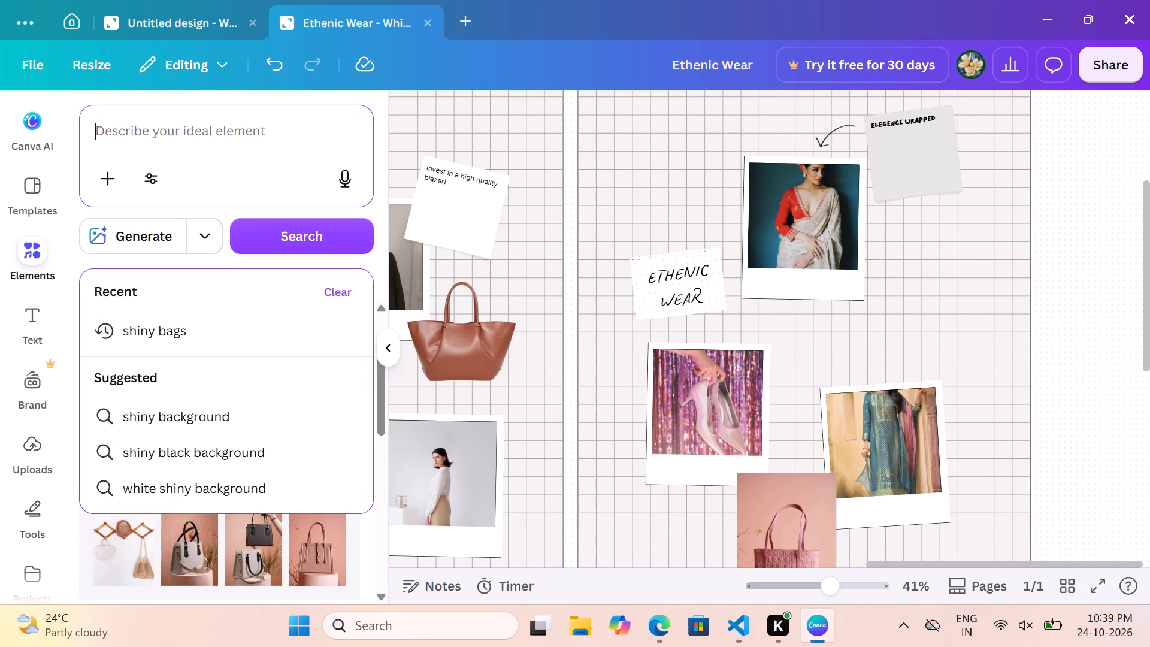
key("BackSpace")
key("BackSpace")
key("BackSpace")
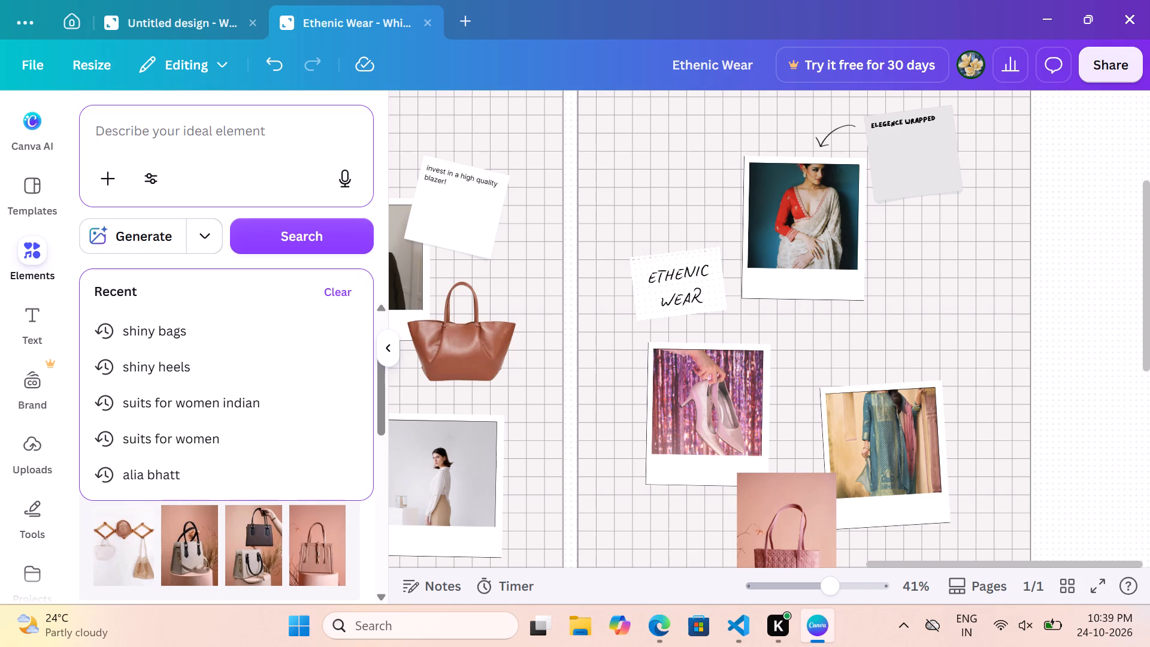
type("mogra")
key("space")
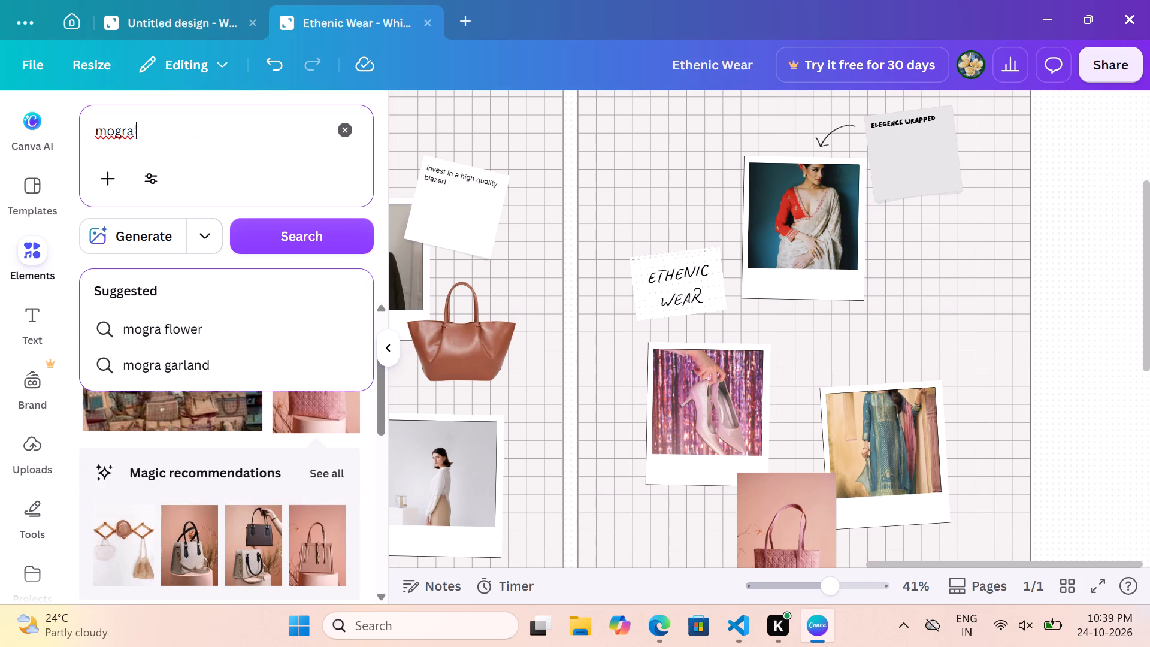
key("Down")
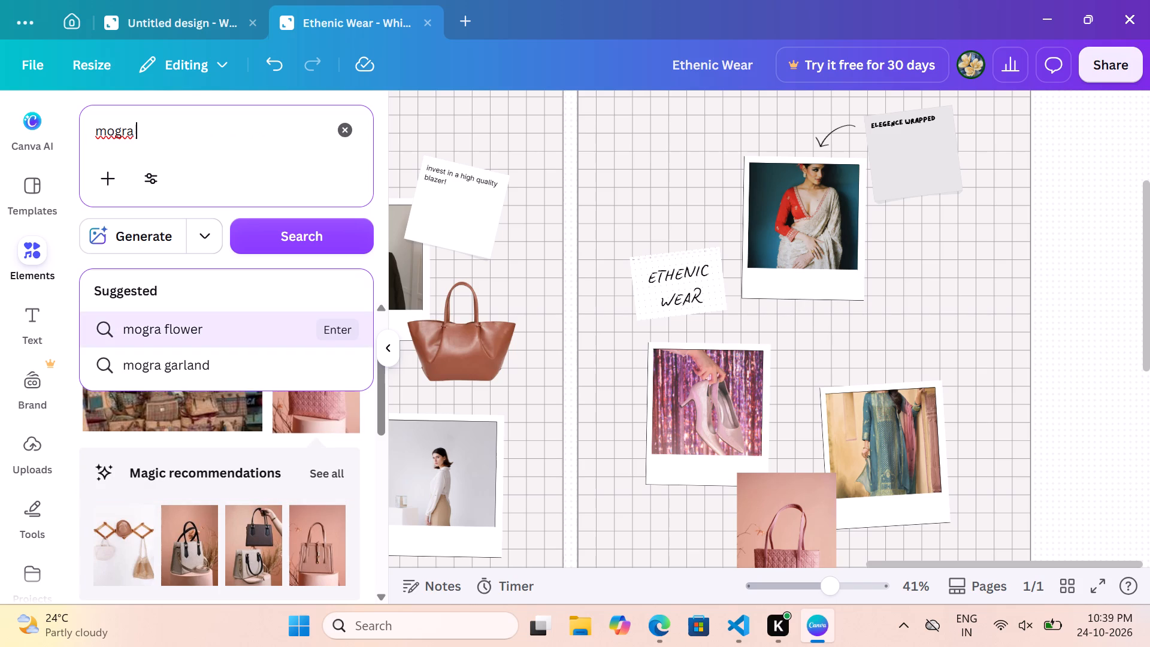
key("Return")
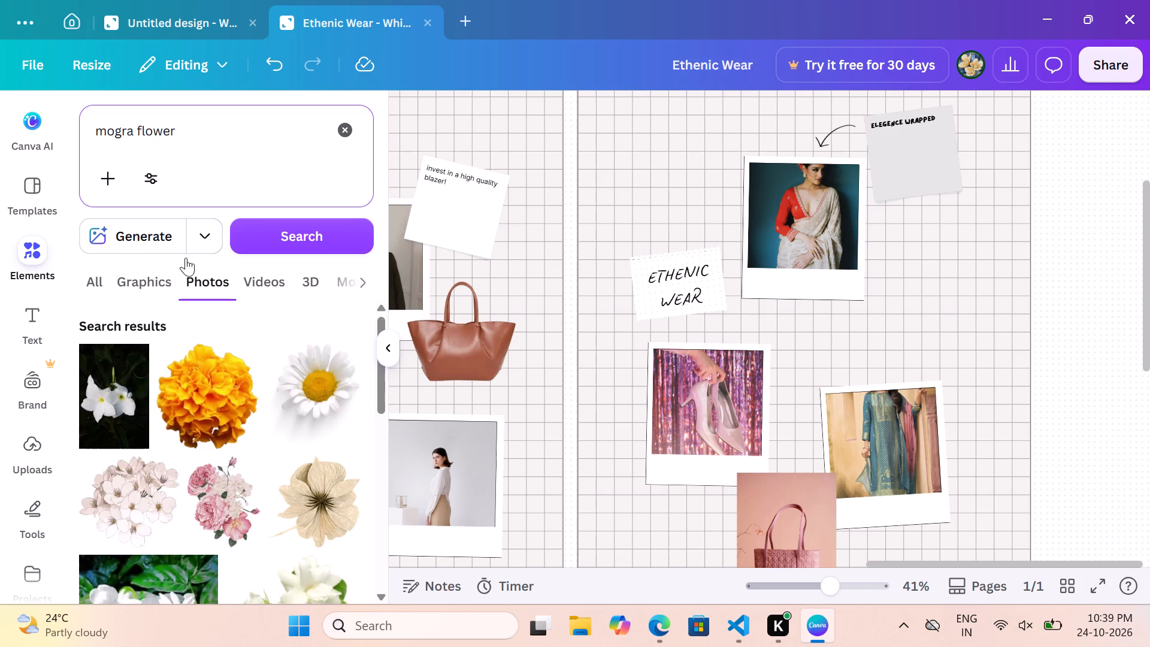
Add the pink five-petal flower cutout, shrink it to about half size, and place it between the saree and teal suit polaroids.
scroll(262, 414, "down", 5)
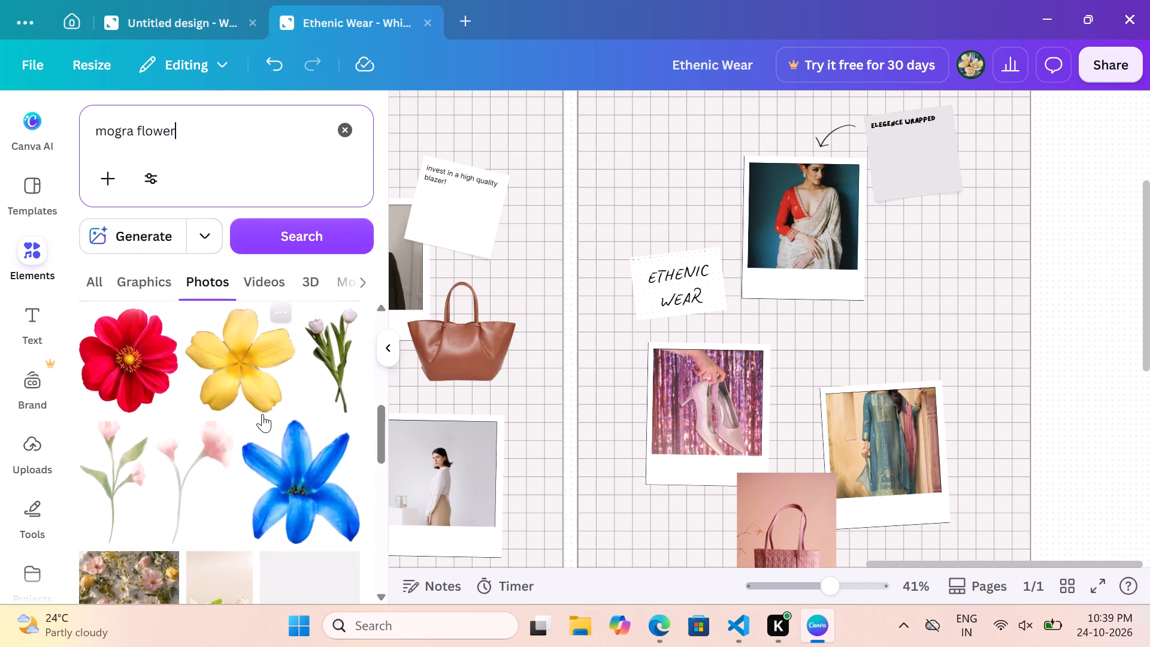
scroll(262, 414, "down", 5)
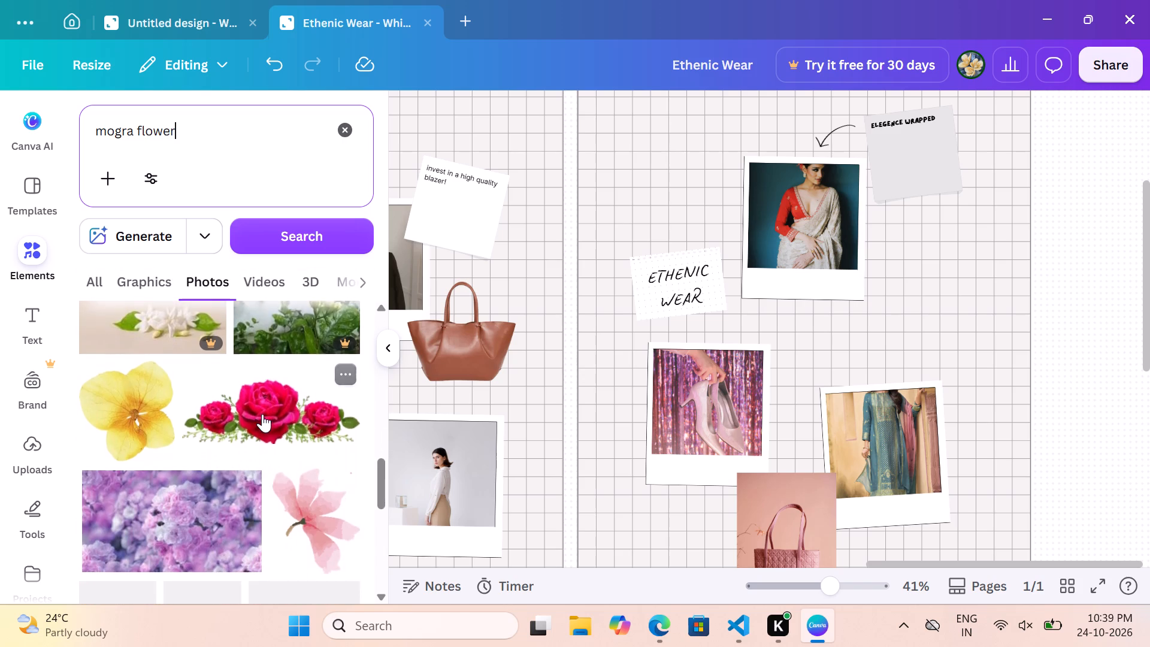
scroll(262, 414, "down", 1)
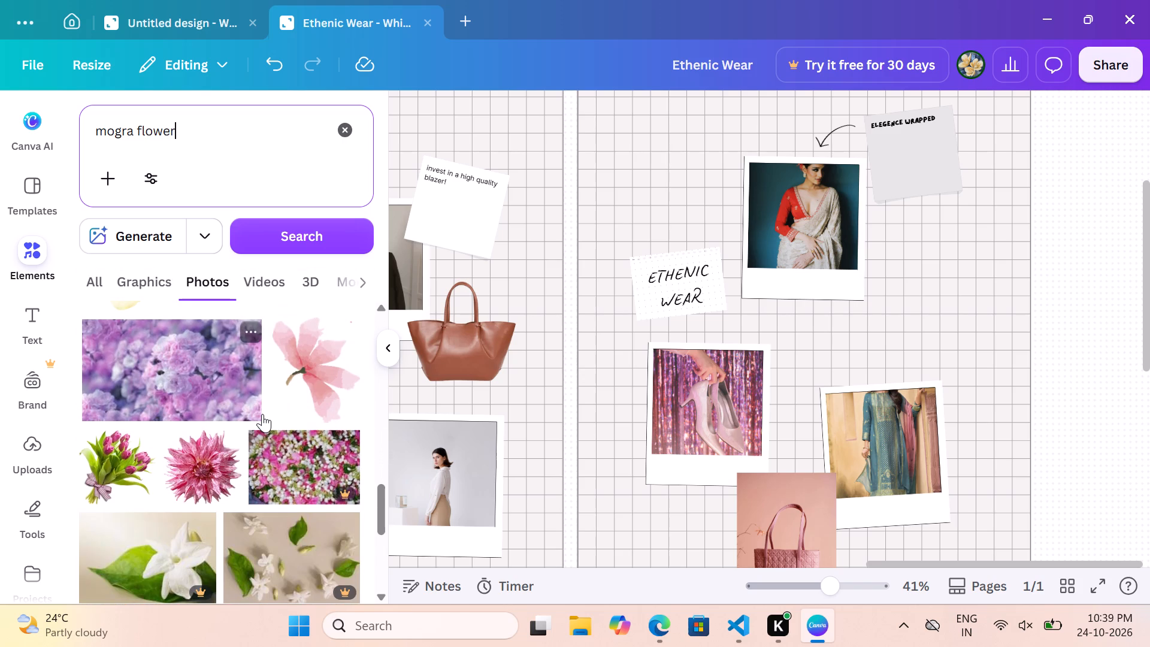
left_click(313, 378)
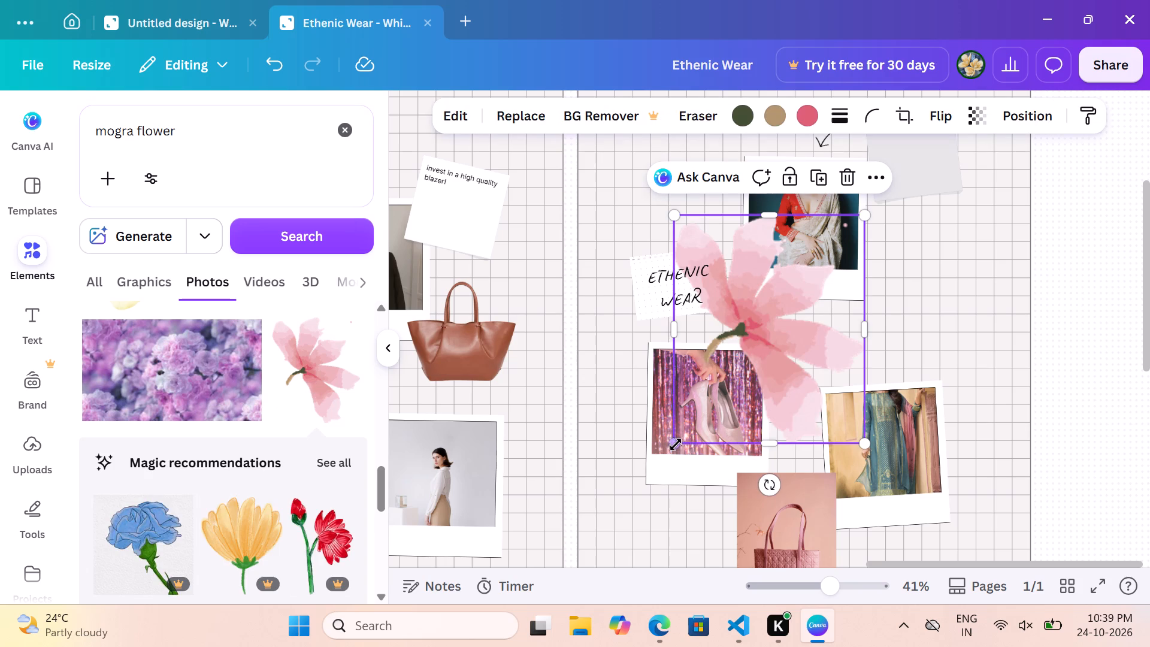
left_click_drag(673, 443, 818, 382)
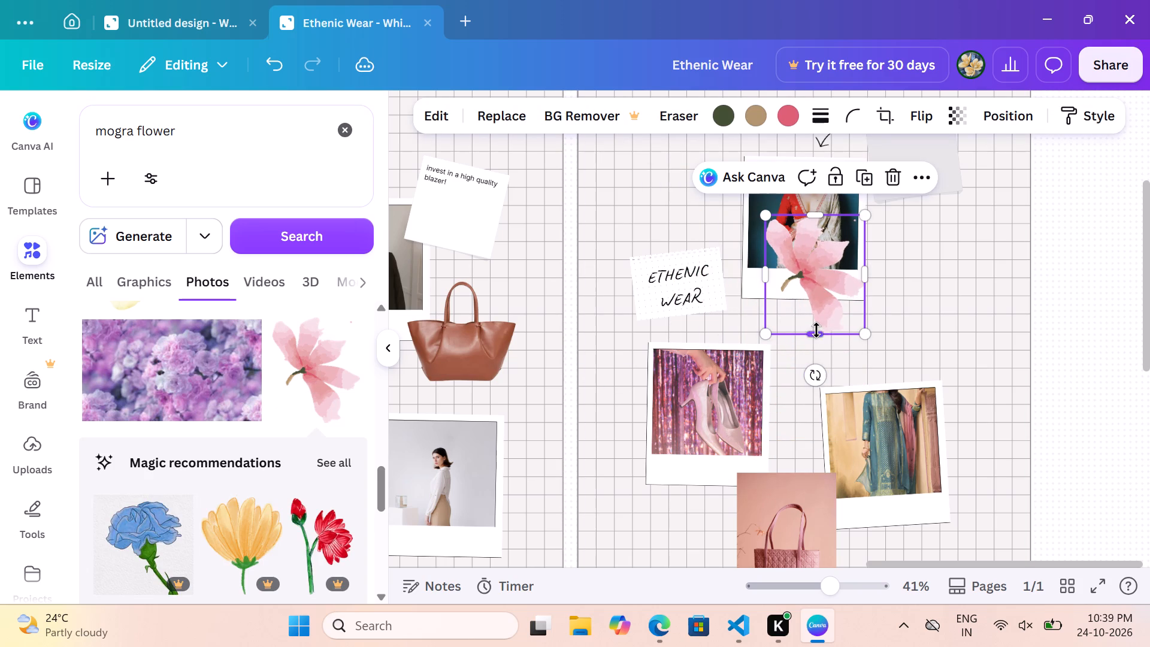
left_click_drag(811, 311, 888, 345)
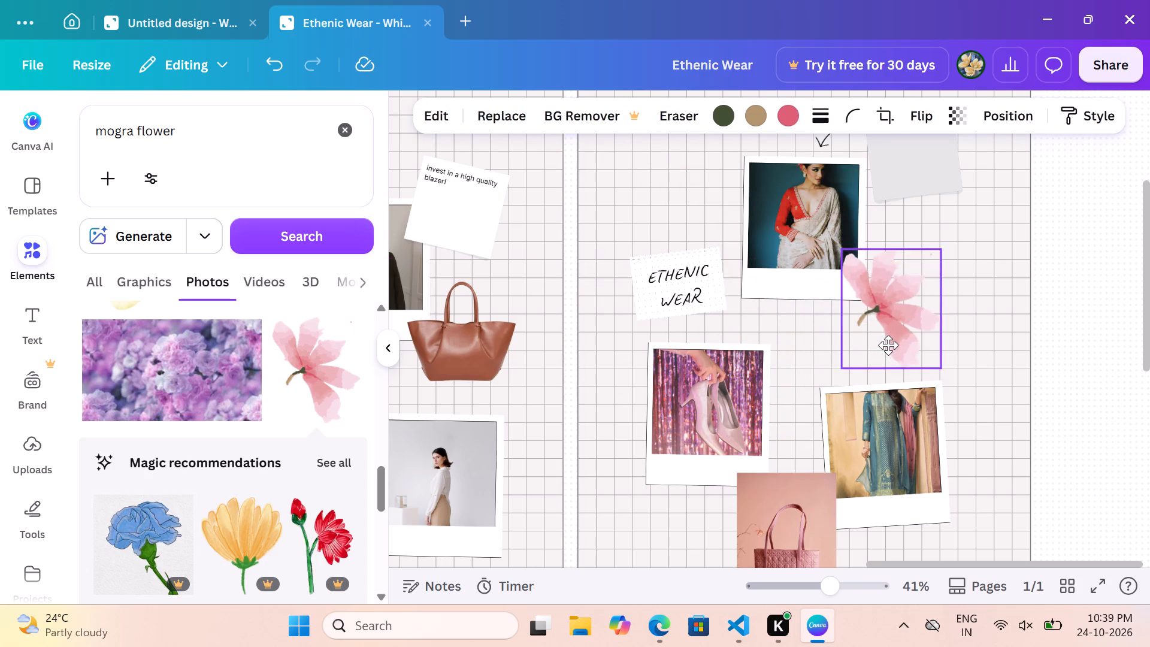
left_click_drag(888, 345, 893, 349)
left_click(1009, 284)
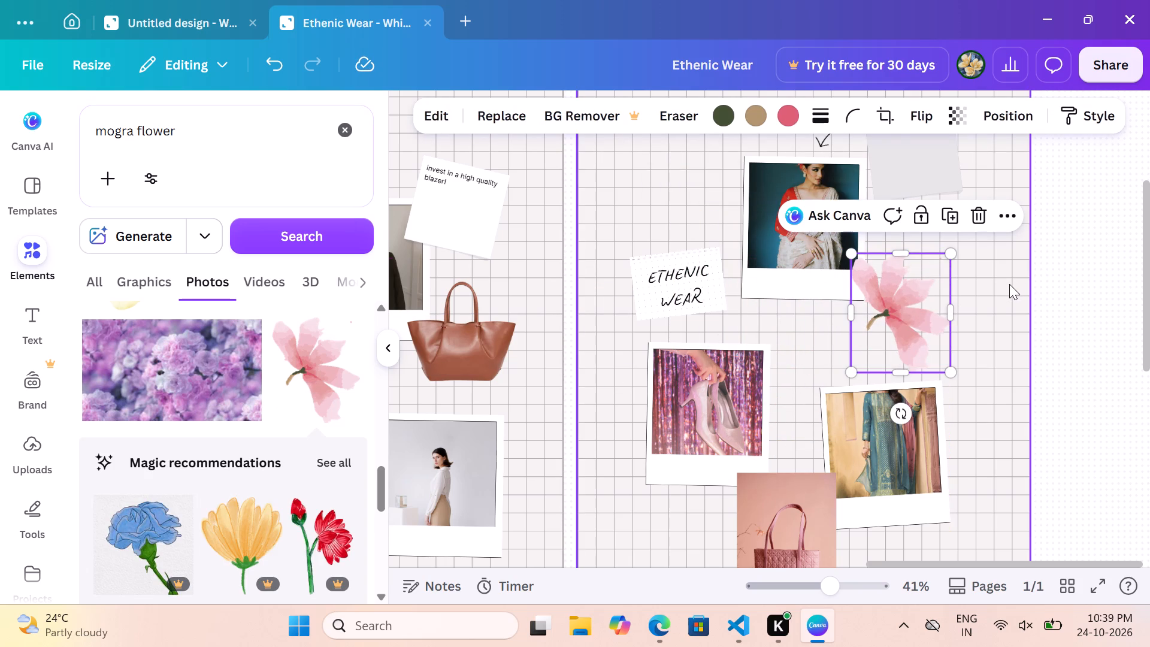
Look over the layout of the Ethenic Wear and Work sections of the board.
scroll(970, 304, "down", 1)
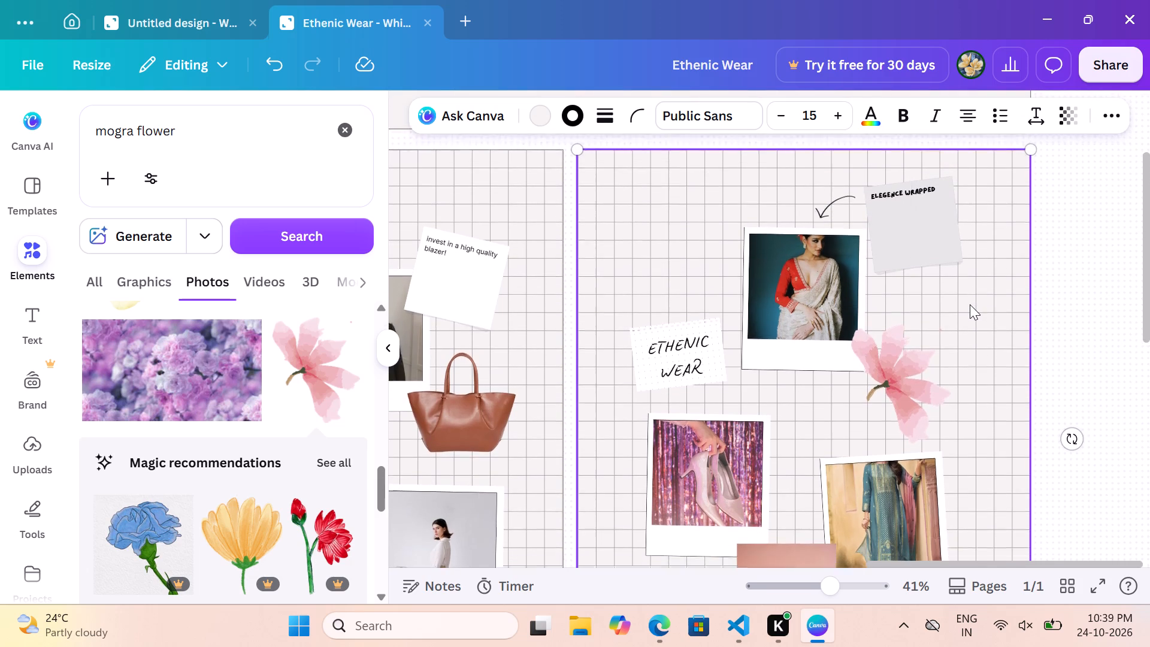
scroll(970, 304, "down", 1)
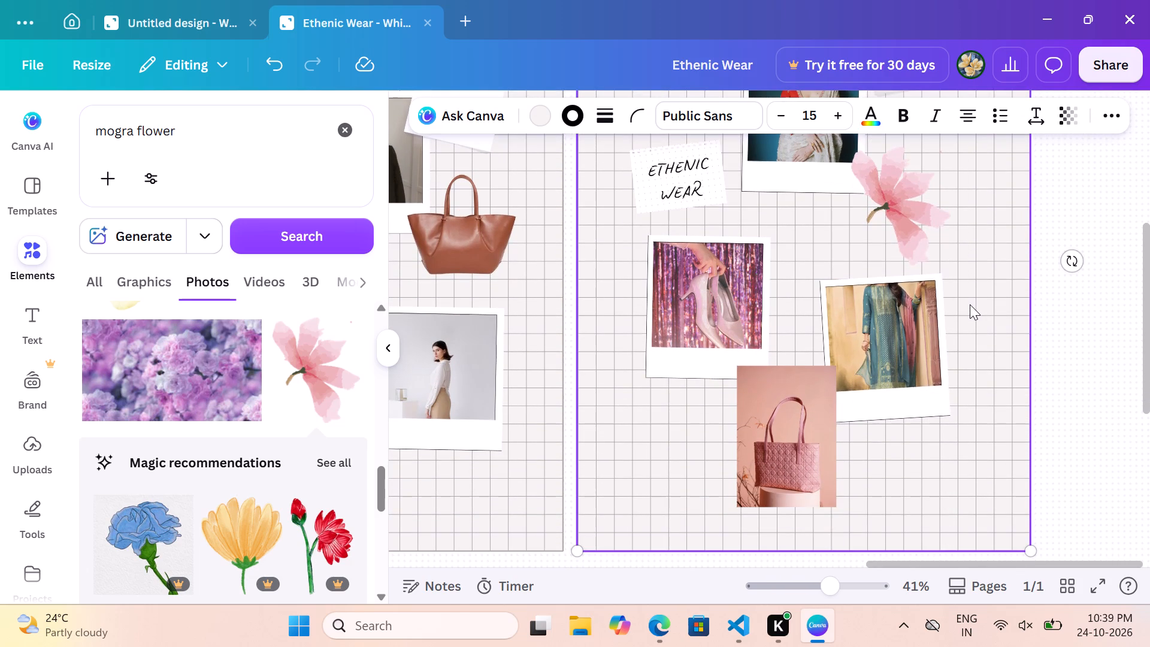
scroll(970, 304, "up", 1)
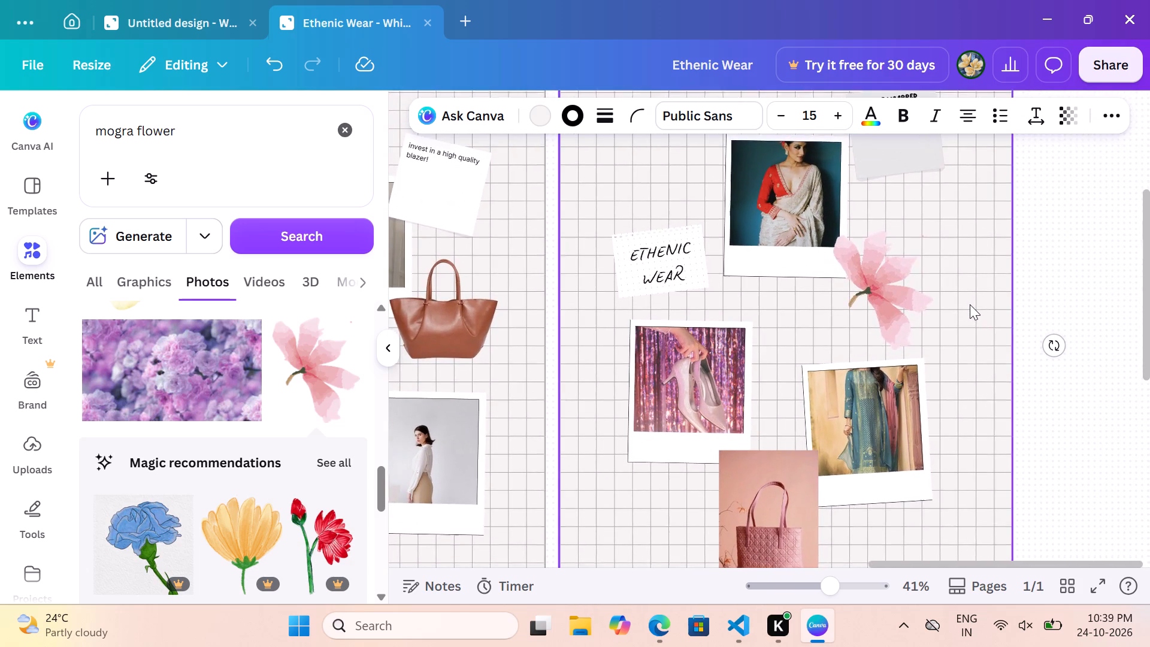
scroll(970, 304, "up", 1)
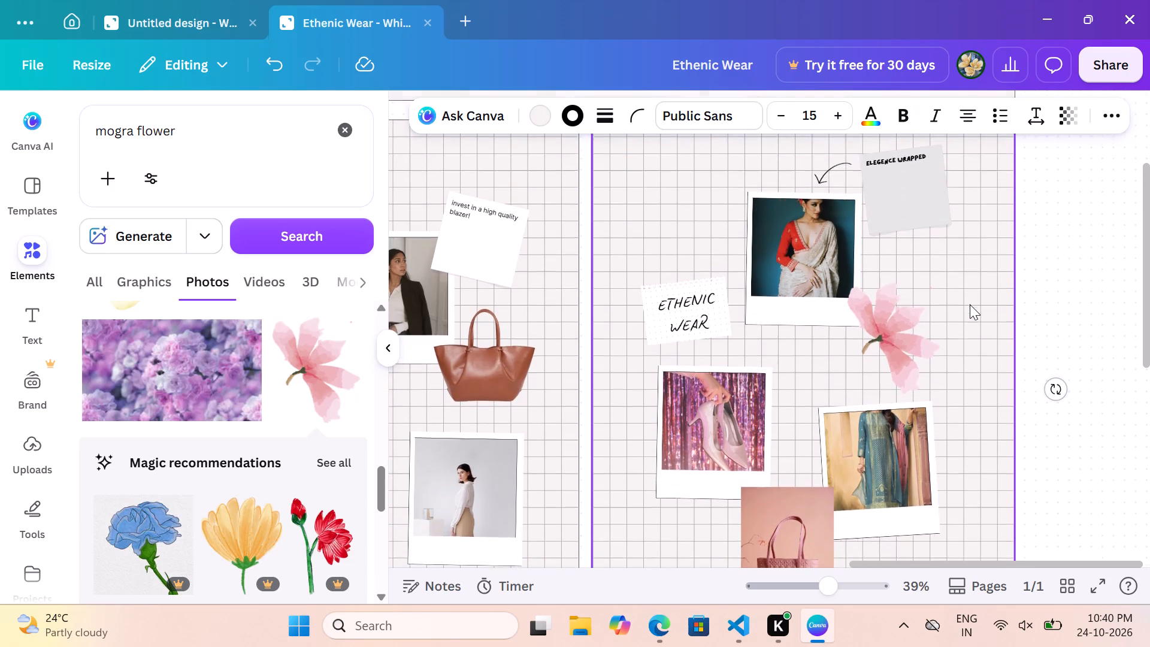
scroll(514, 322, "right", 3)
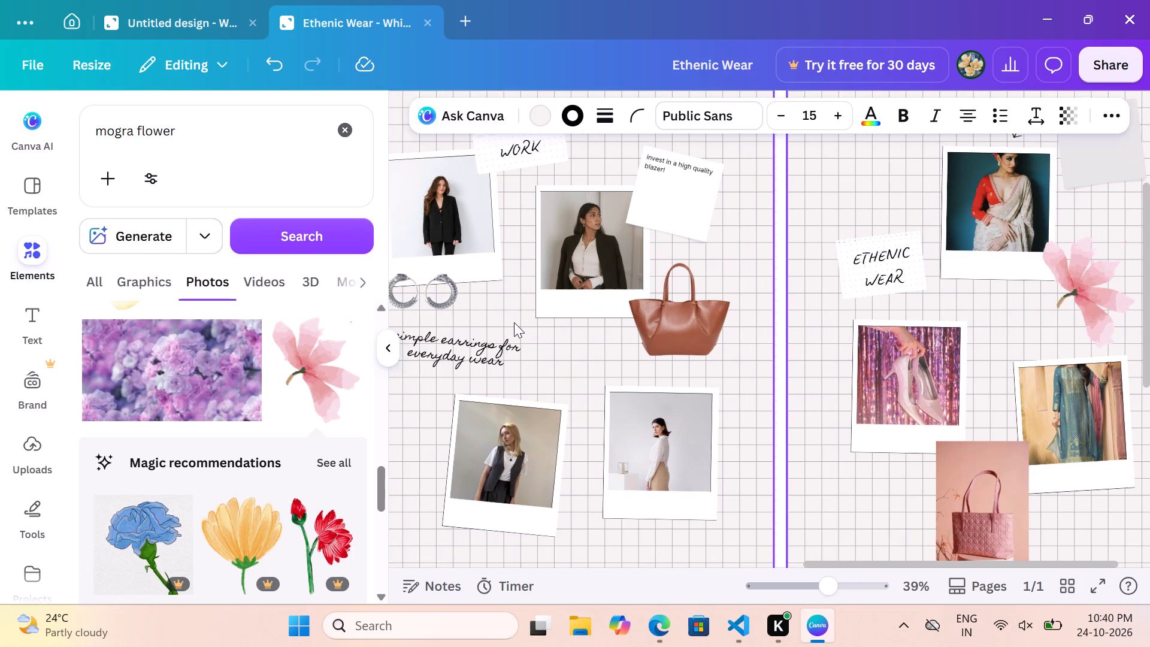
scroll(514, 322, "right", 2)
scroll(514, 322, "up", 1)
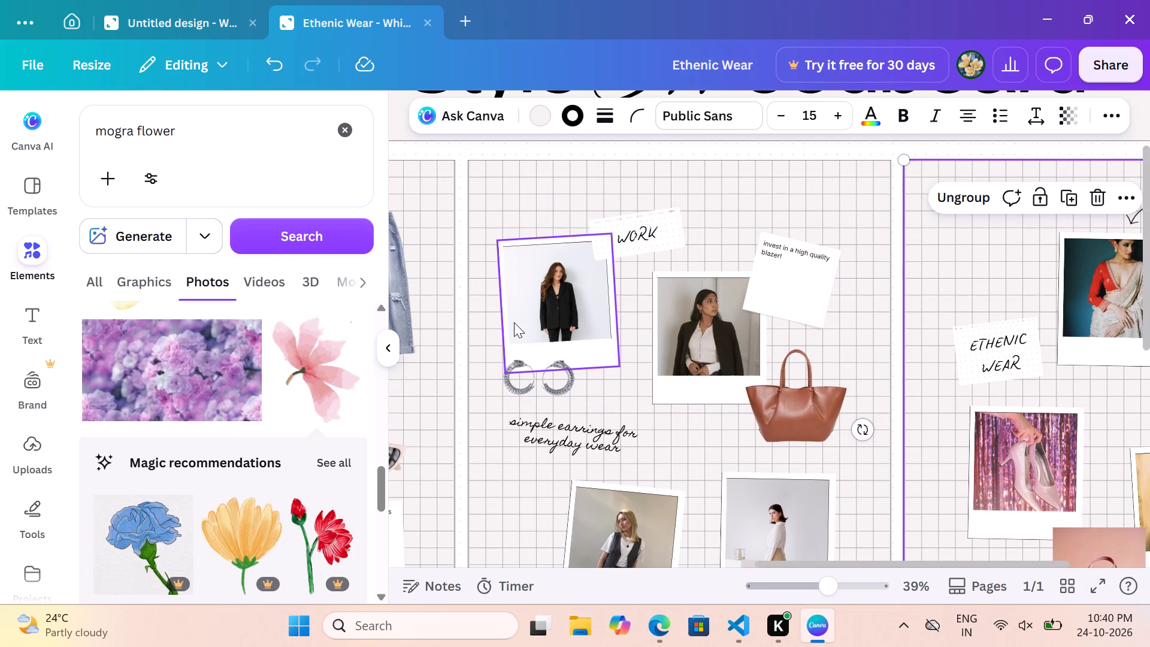
scroll(514, 322, "down", 1)
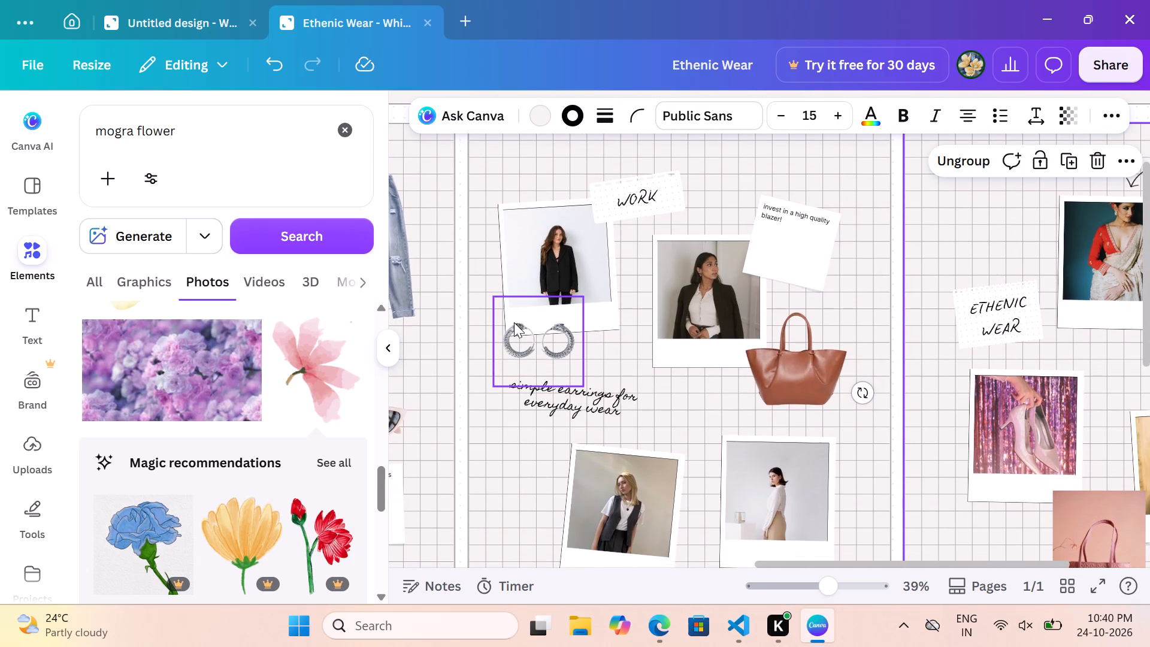
Select the dark blazer polaroid in the Work section and search the photos for "women blazer".
left_click(695, 318)
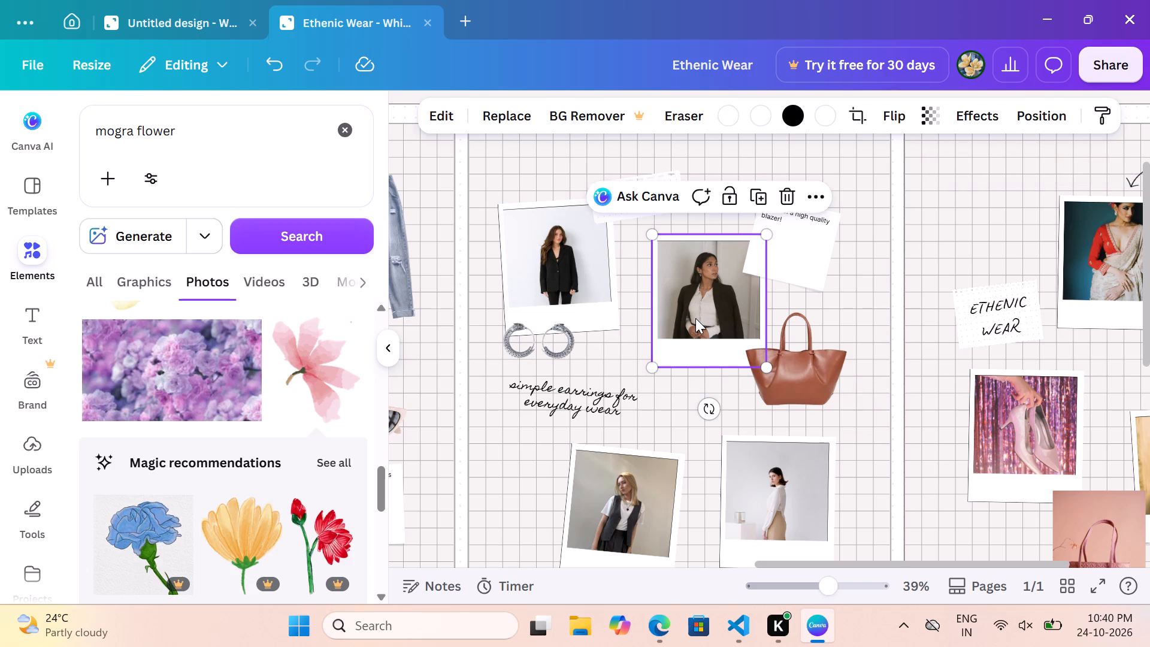
left_click(199, 135)
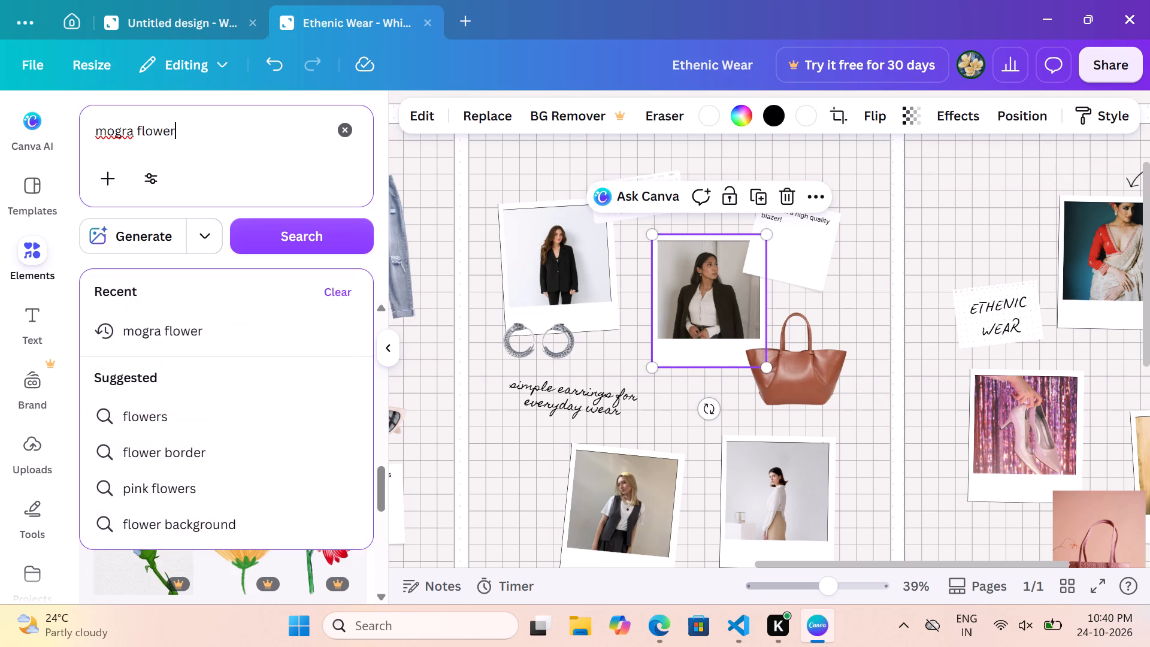
key("BackSpace")
key("BackSpace")
key("BackSpace")
key("BackSpace")
key("BackSpace")
key("BackSpace")
key("BackSpace")
key("BackSpace")
key("BackSpace")
key("BackSpace")
key("BackSpace")
key("BackSpace")
key("BackSpace")
key("BackSpace")
key("BackSpace")
key("BackSpace")
key("BackSpace")
key("BackSpace")
key("BackSpace")
key("BackSpace")
key("BackSpace")
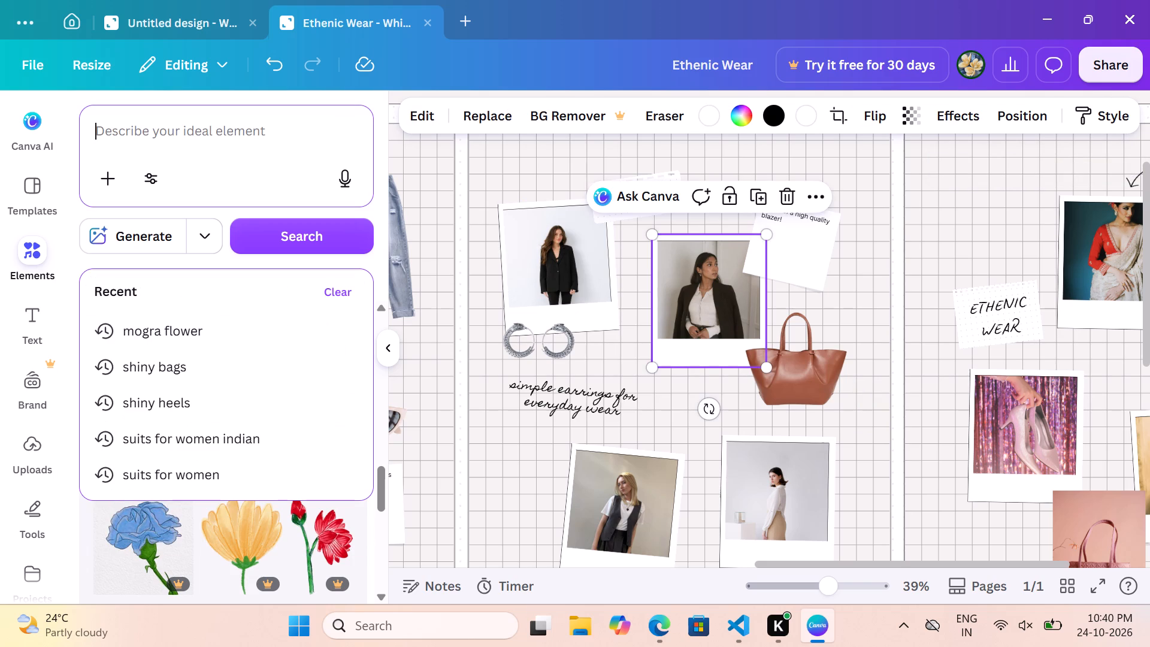
type("women")
key("space")
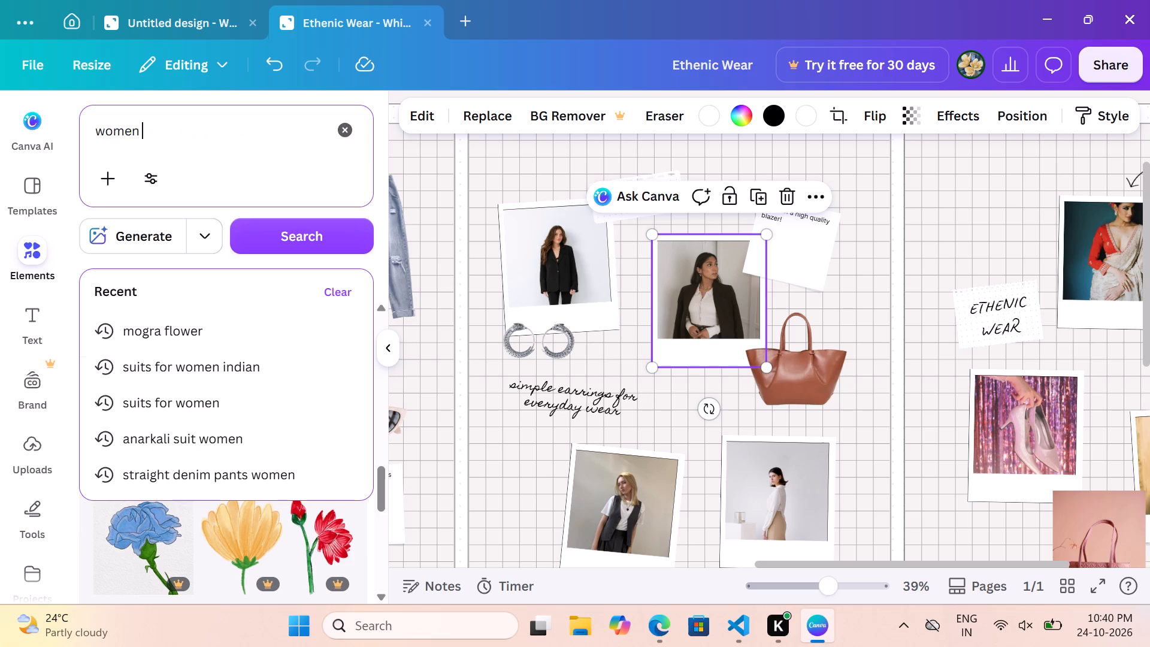
type("blazer")
key("Return")
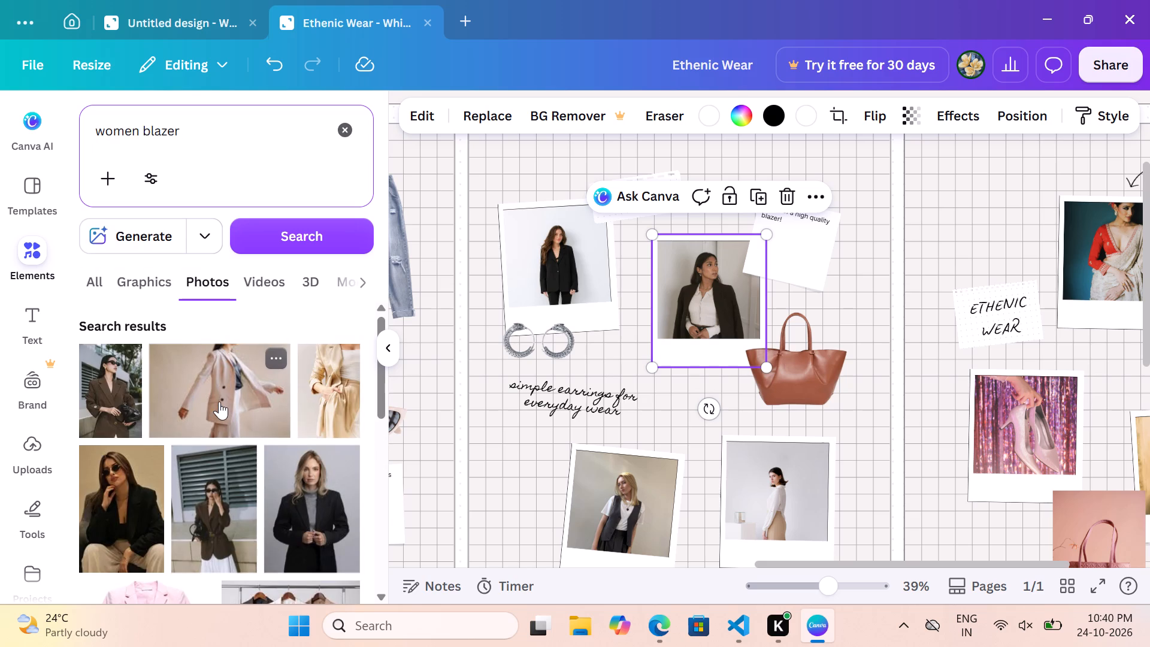
Replace the dark blazer polaroid's picture in the Work section with the photo of three women in pink and black suits, scaled down to fit.
scroll(219, 401, "down", 1)
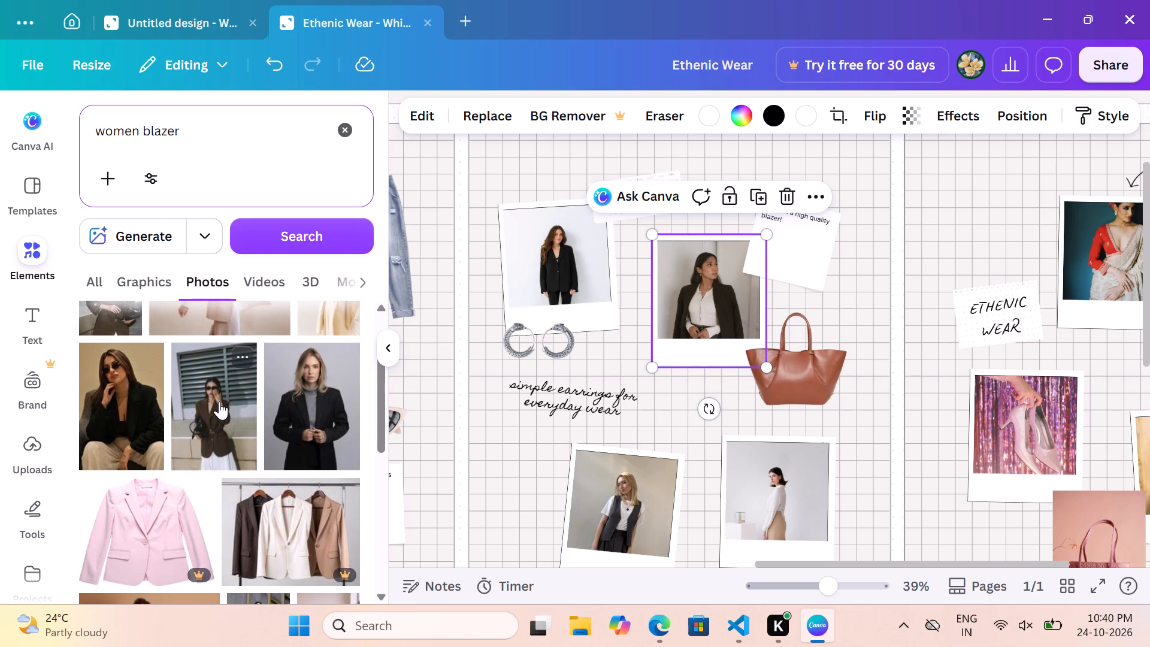
scroll(219, 401, "down", 3)
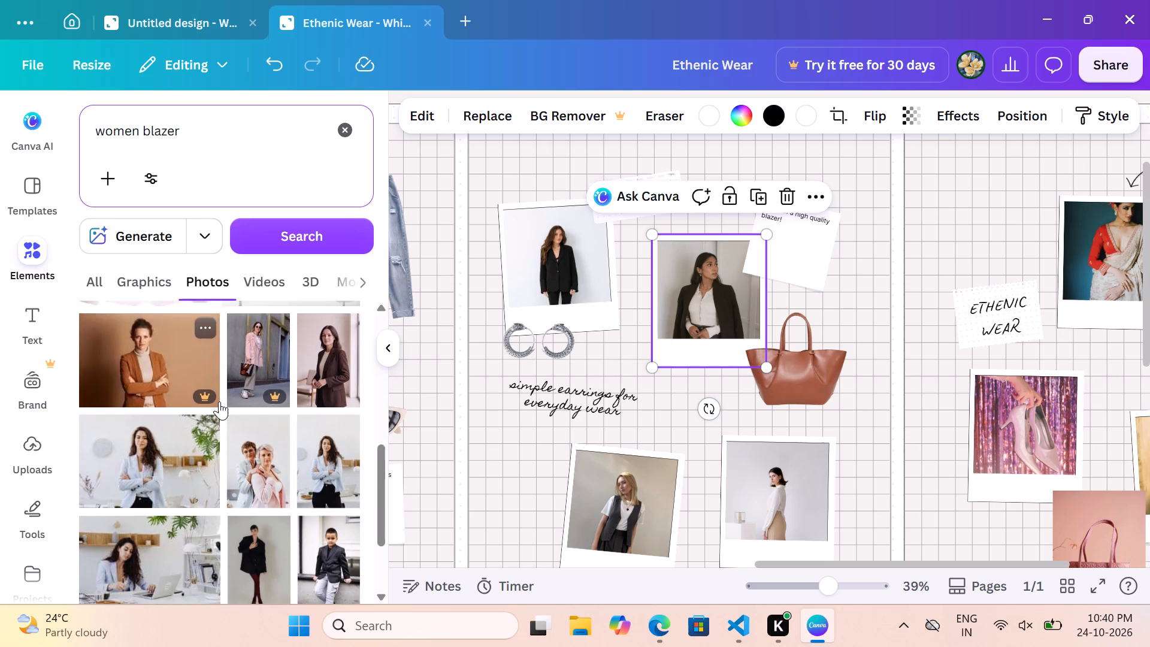
scroll(219, 401, "down", 2)
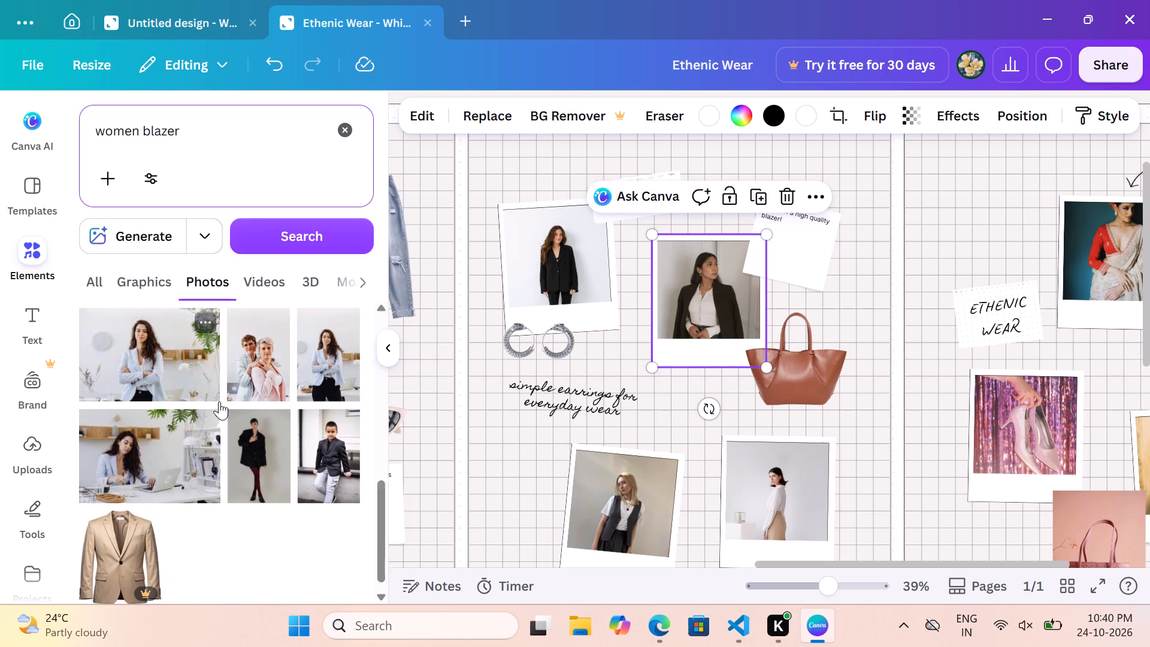
scroll(219, 401, "down", 2)
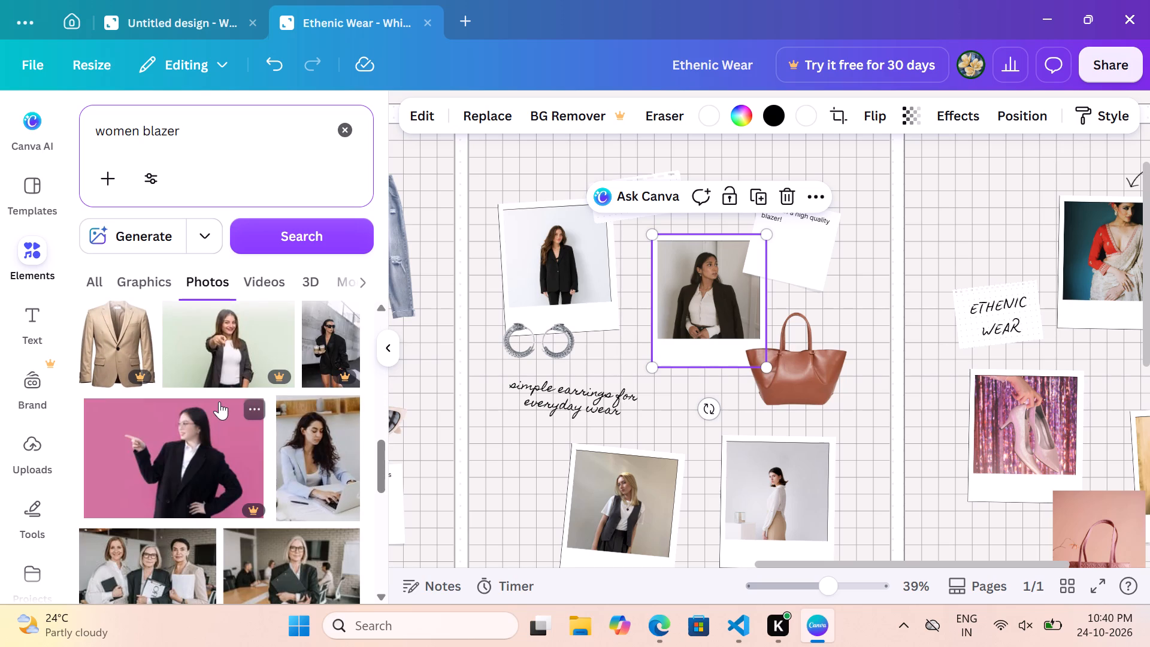
scroll(219, 401, "down", 3)
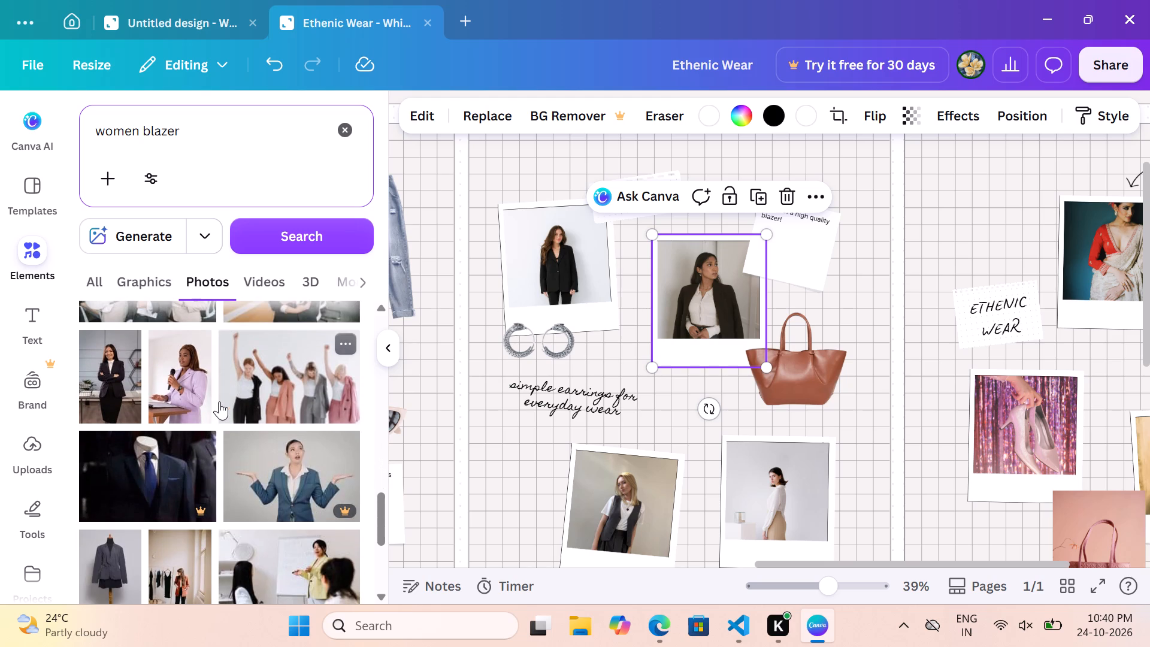
scroll(219, 401, "down", 8)
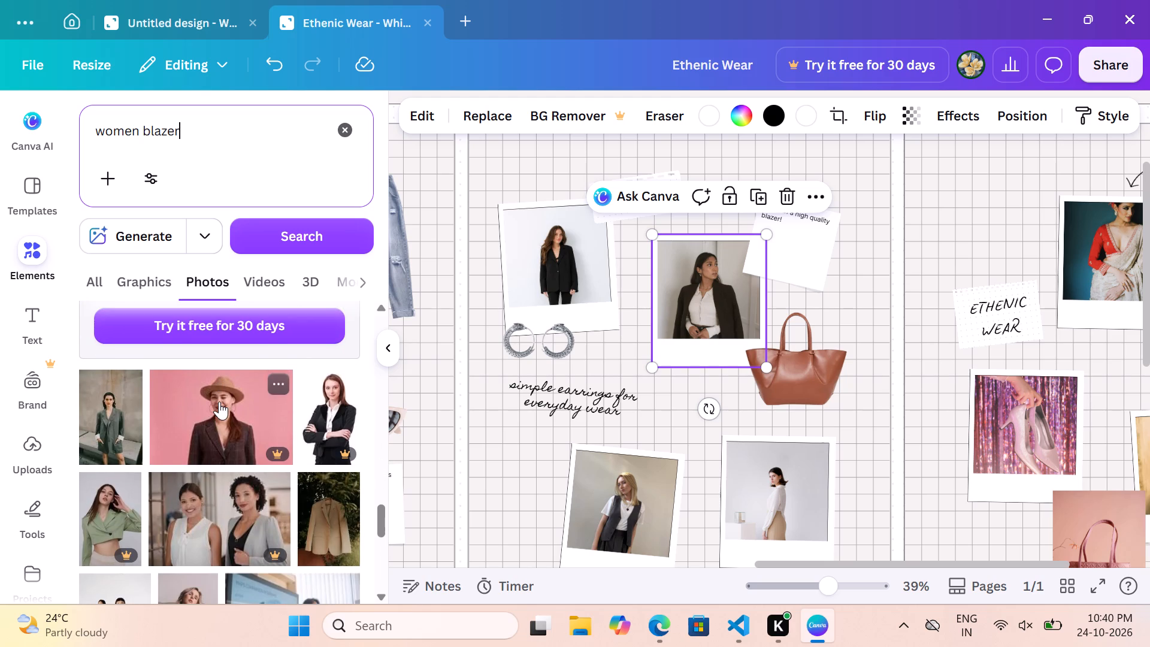
scroll(219, 401, "down", 3)
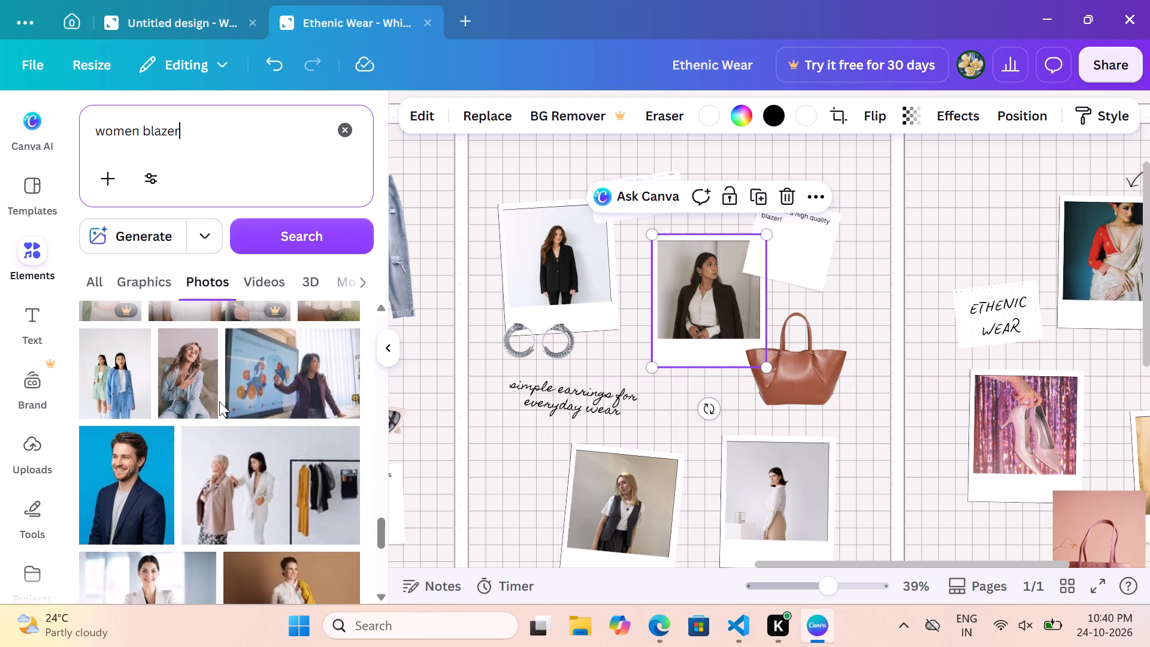
scroll(219, 401, "down", 4)
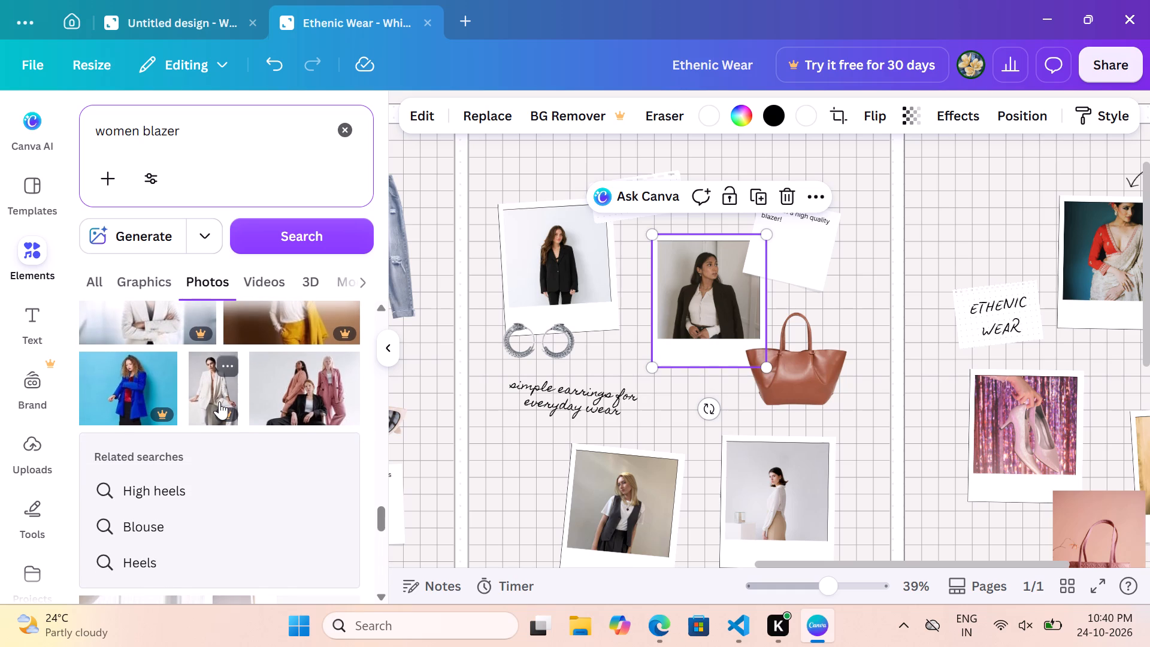
scroll(219, 401, "down", 1)
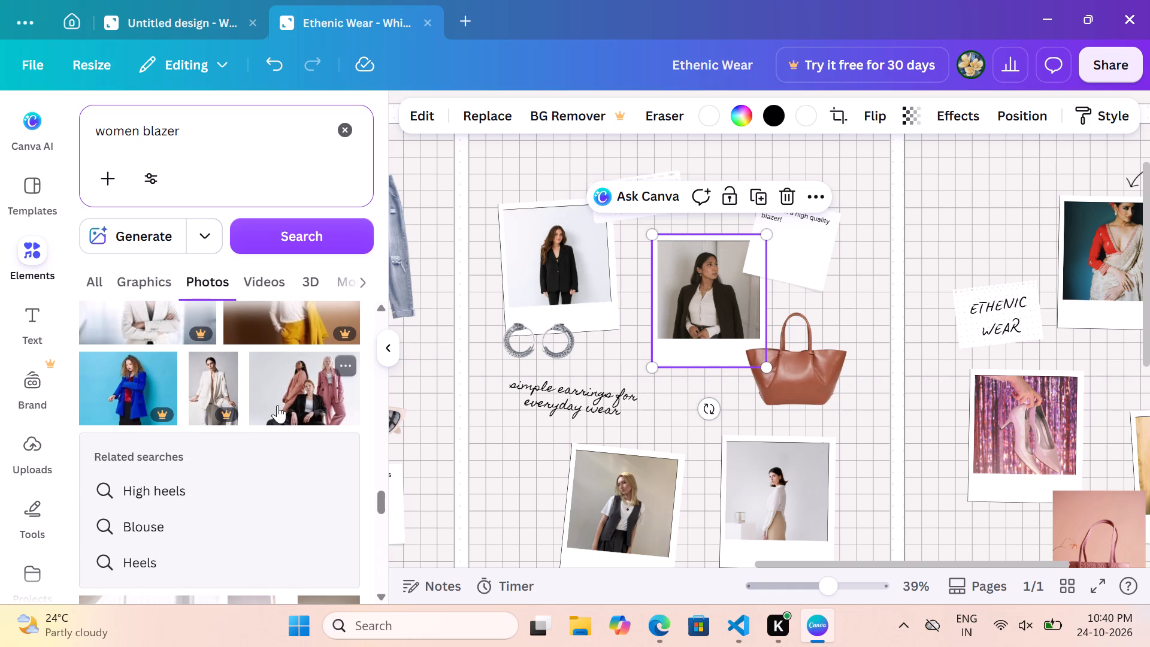
left_click(297, 394)
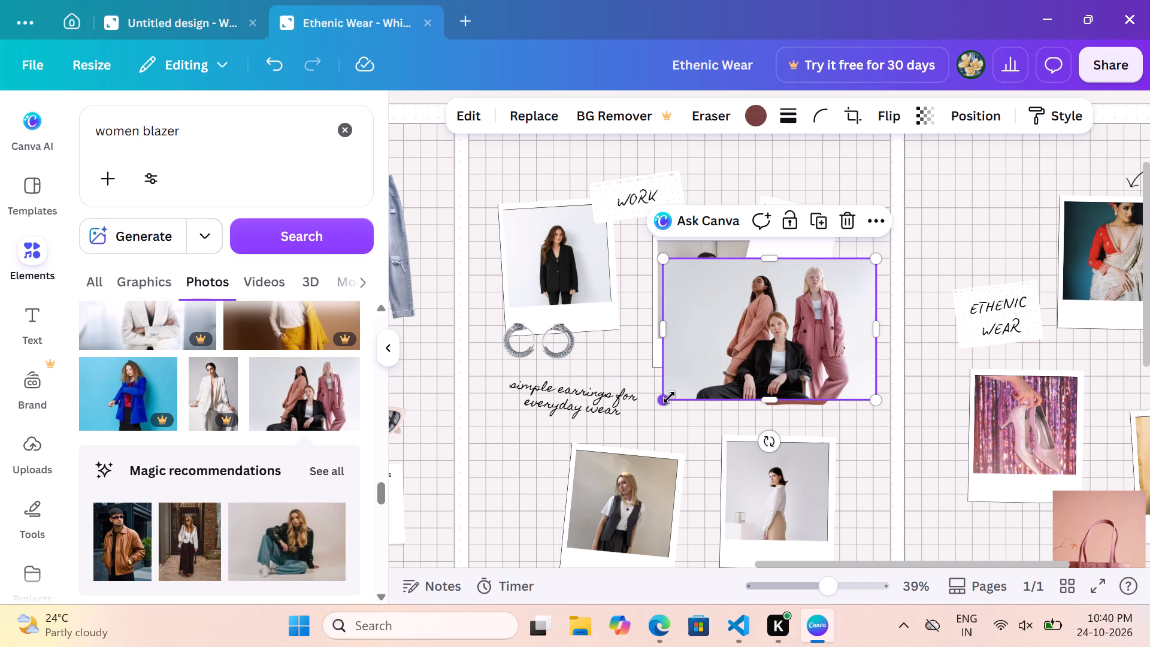
left_click_drag(668, 397, 733, 379)
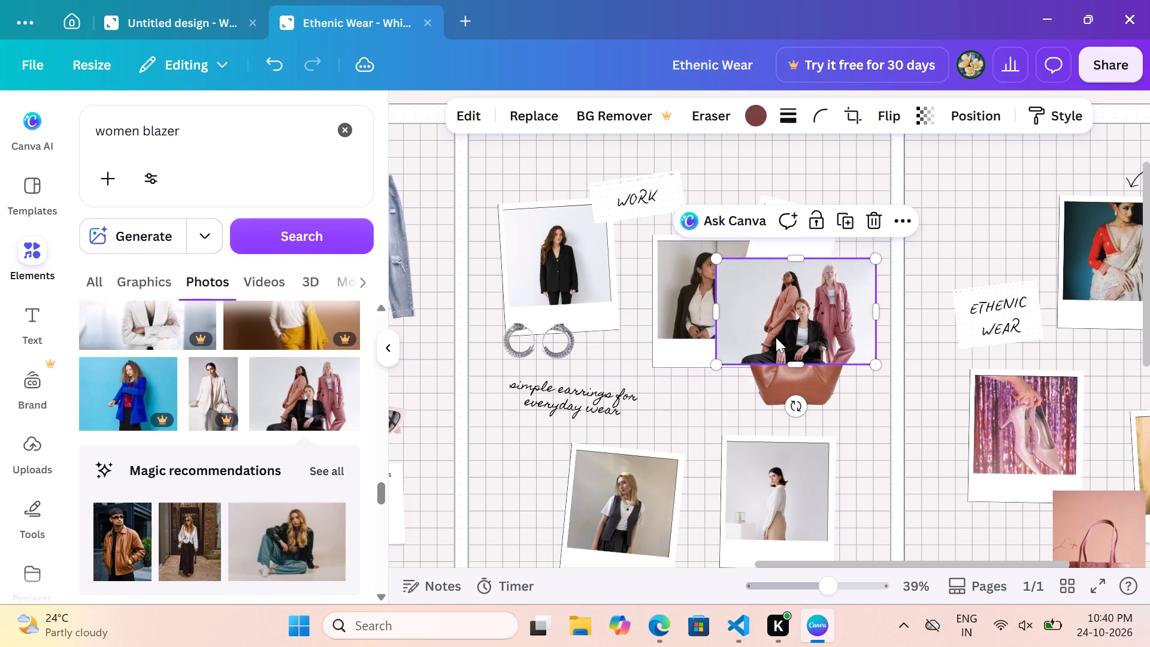
left_click_drag(776, 337, 695, 307)
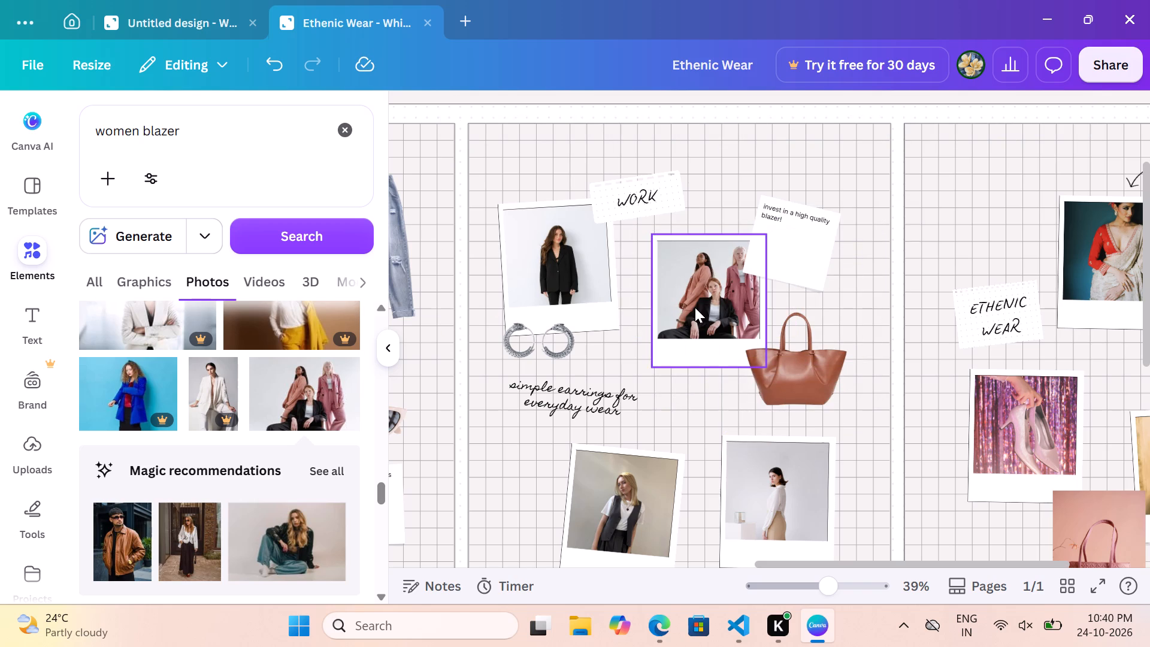
Replace the text of the tilted note in the Work section with "Outfit that Screams ...CONFIDENCE!!".
left_click(790, 216)
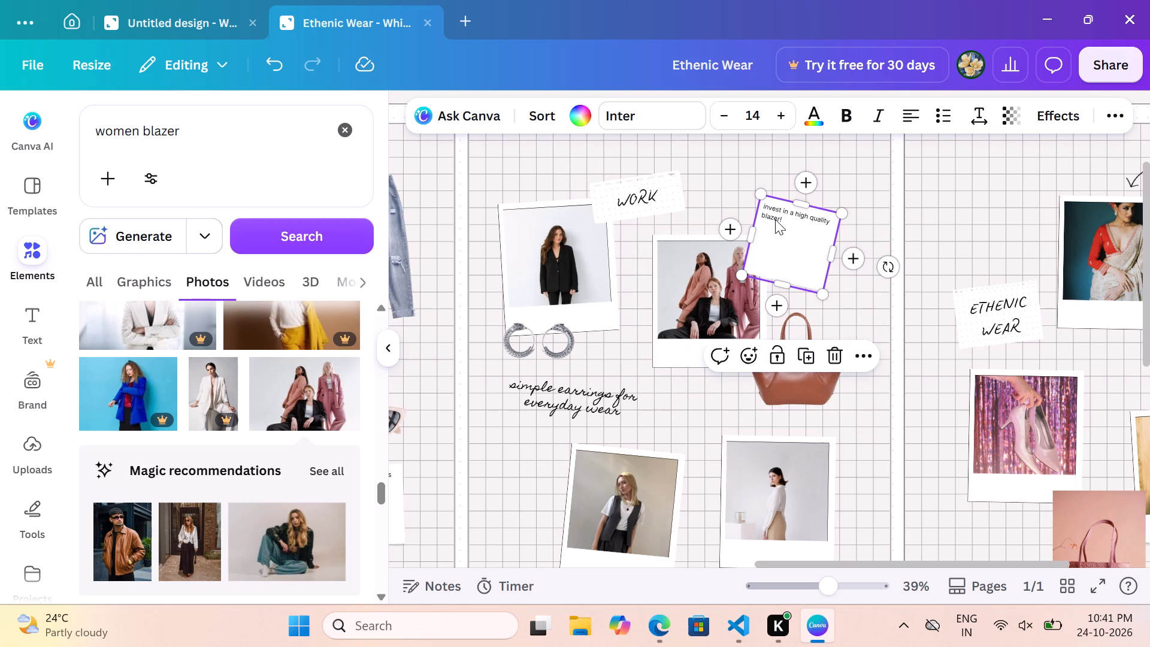
left_click(781, 218)
left_click_drag(781, 218, 776, 211)
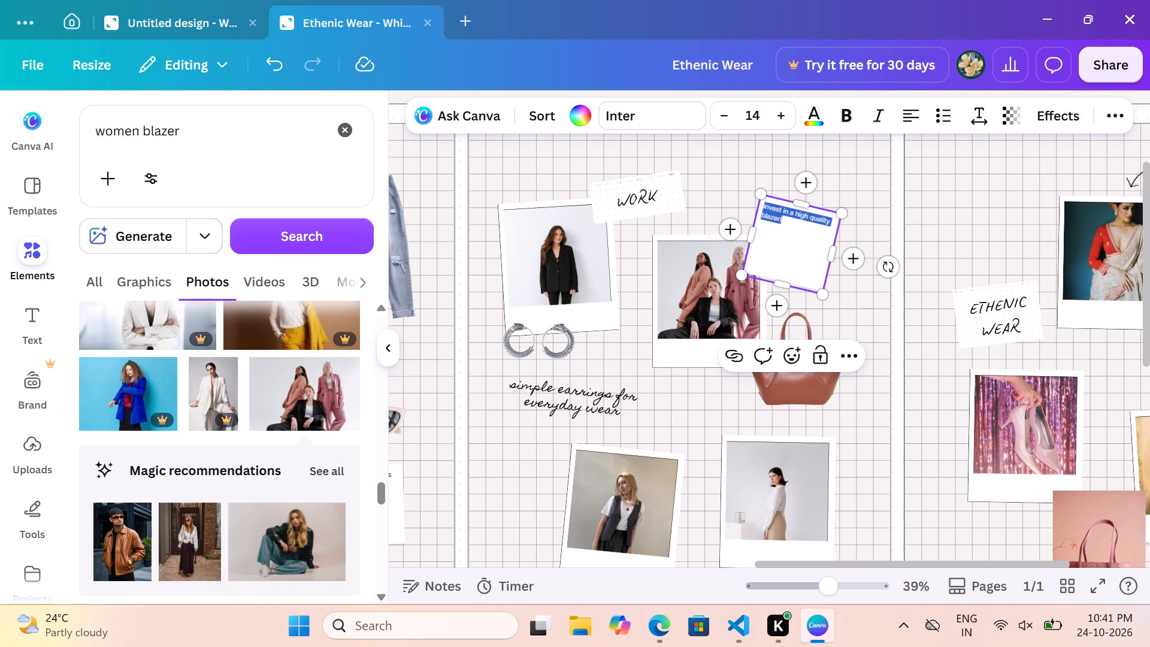
key("BackSpace")
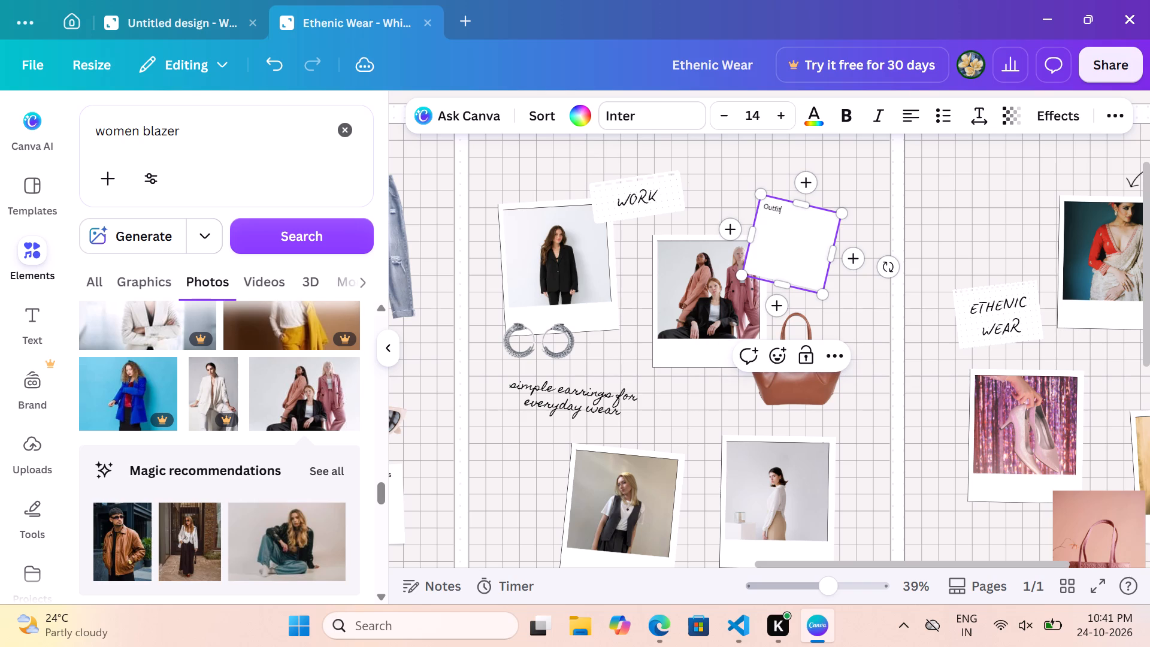
type("that")
key("space")
type("creams")
key("space")
type("...")
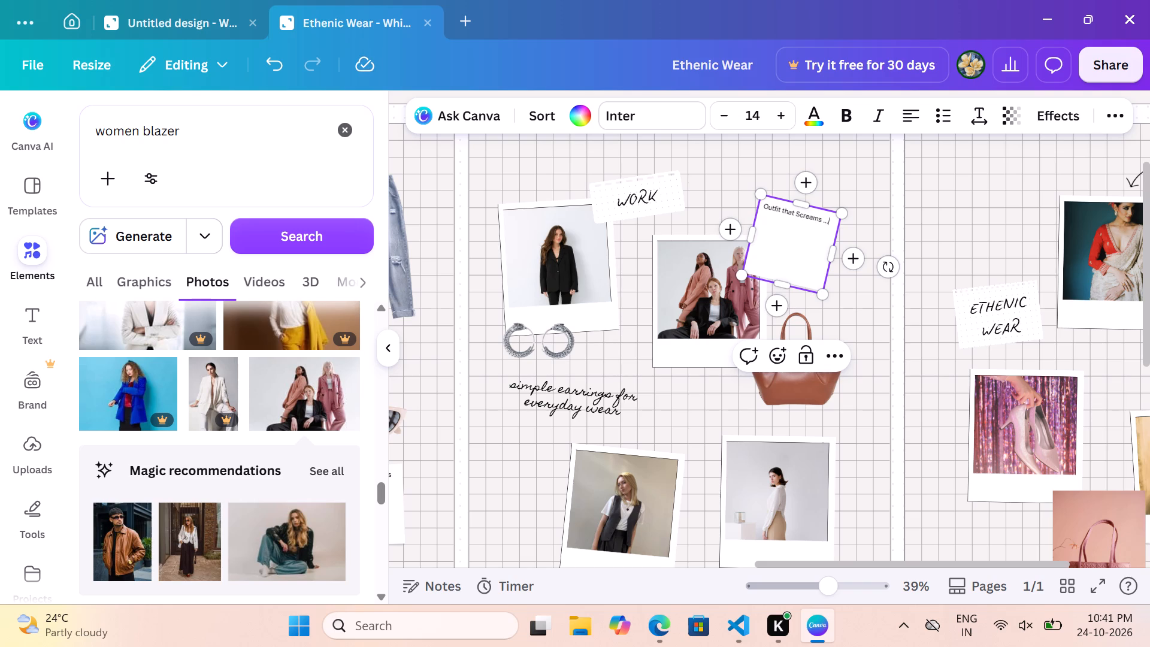
type("CONFIDENCE")
key("shift+exclam")
key("shift+exclam")
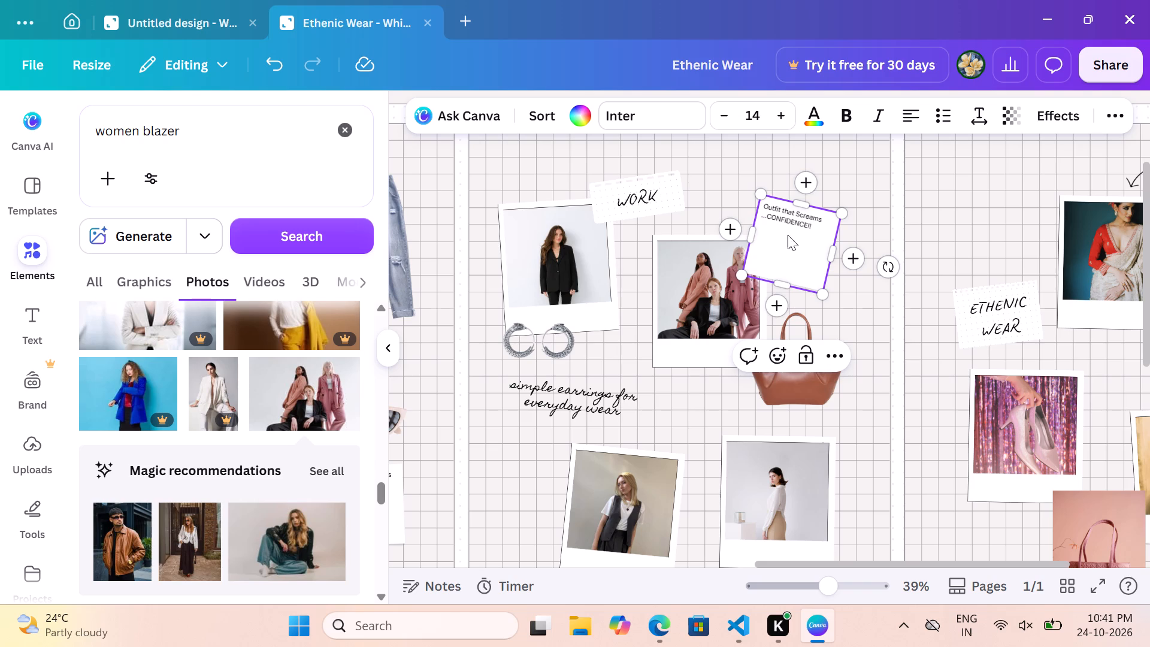
left_click(788, 237)
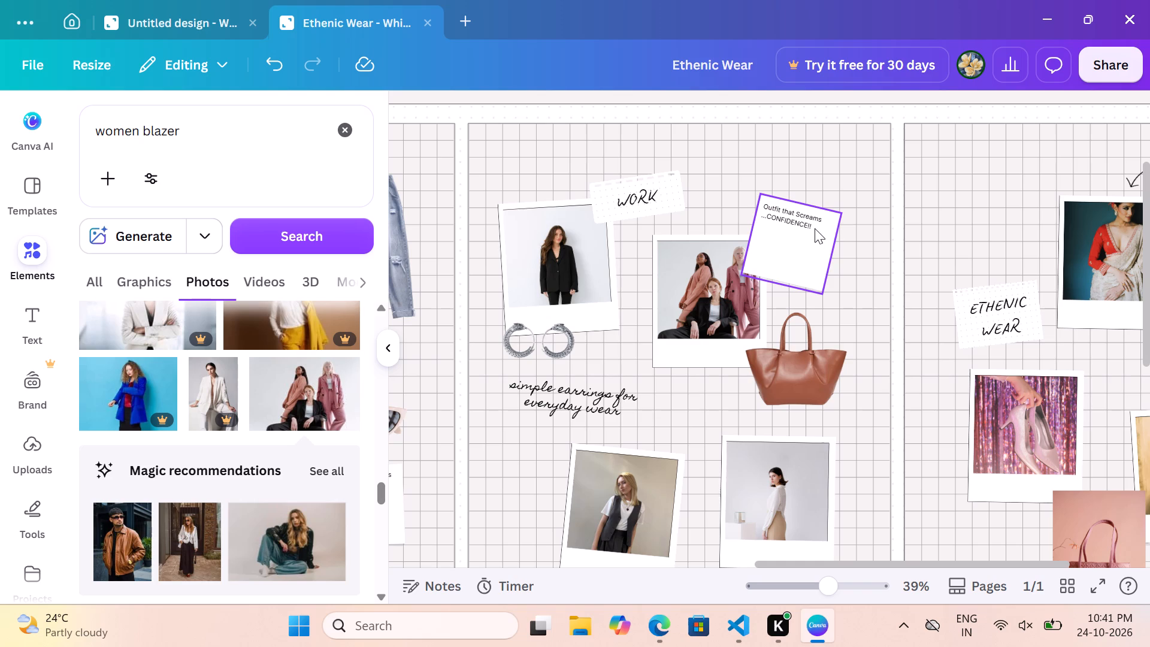
Move the confidence note slightly up and outward, away from the suits polaroid and brown handbag.
left_click_drag(813, 228, 827, 206)
Italicise the whole "Outfit that Screams ...CONFIDENCE!!" text on the note, including its first word.
left_click(819, 204)
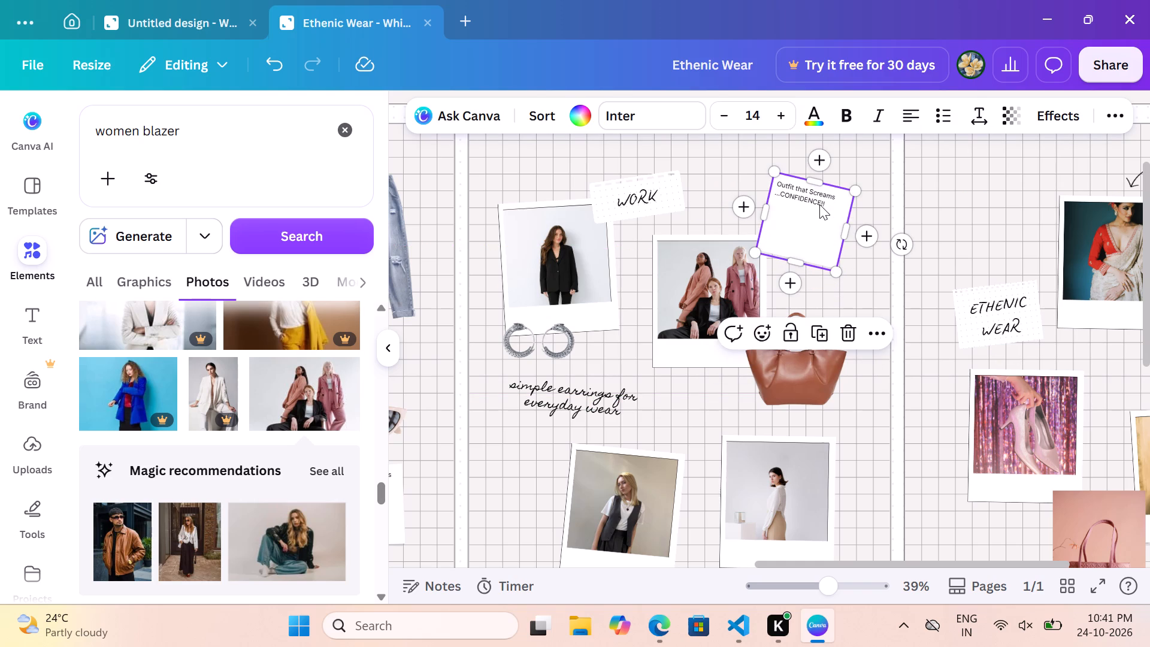
left_click(820, 201)
left_click_drag(824, 201, 777, 186)
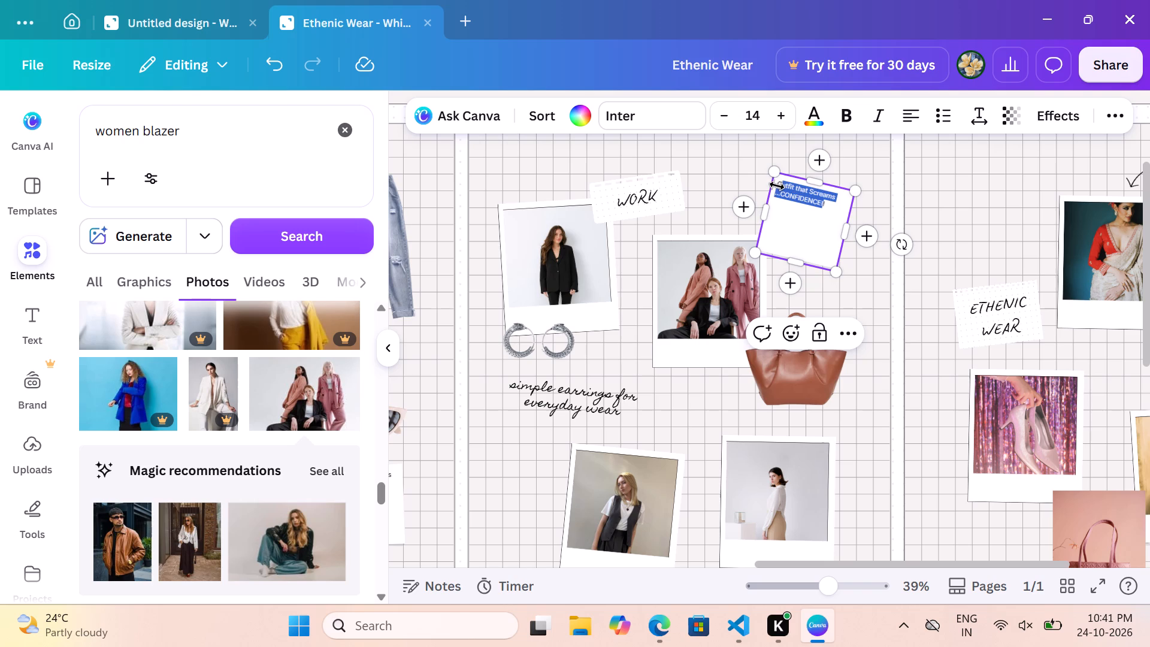
left_click_drag(777, 186, 764, 173)
left_click(792, 200)
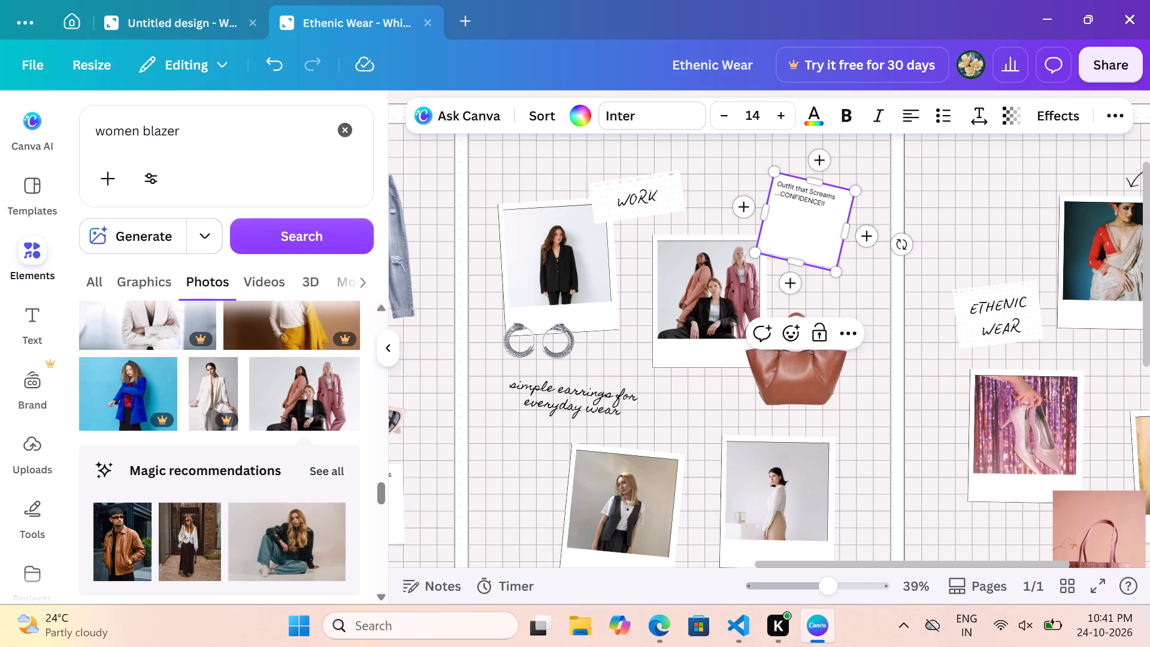
left_click(786, 189)
left_click_drag(780, 187, 819, 207)
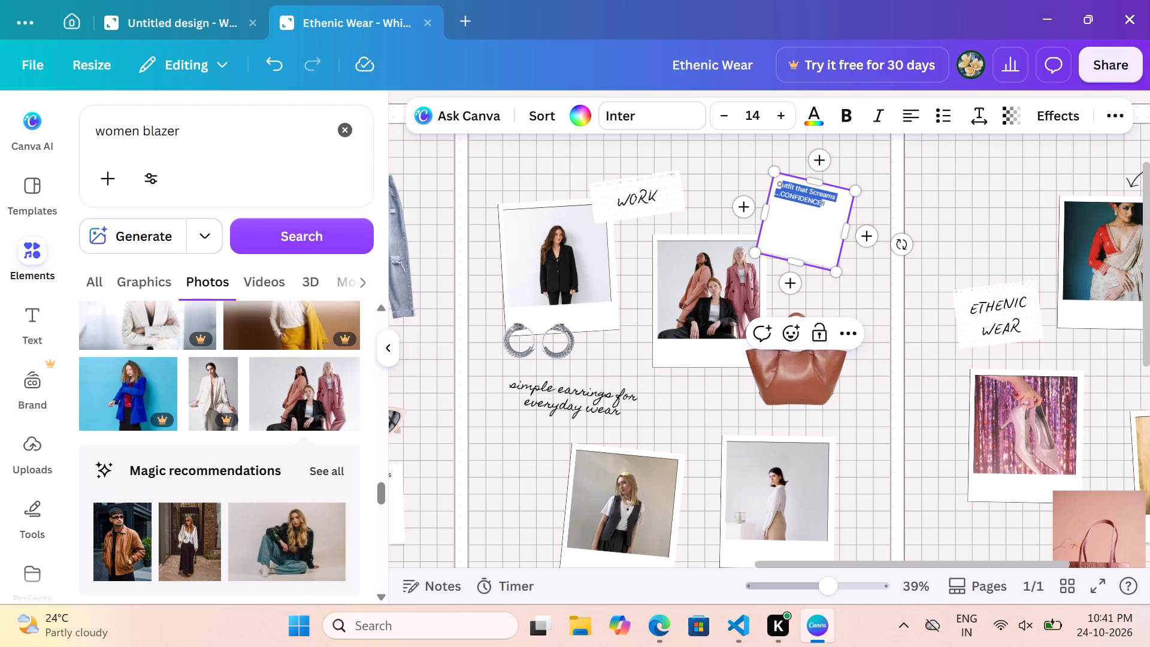
left_click_drag(819, 207, 824, 207)
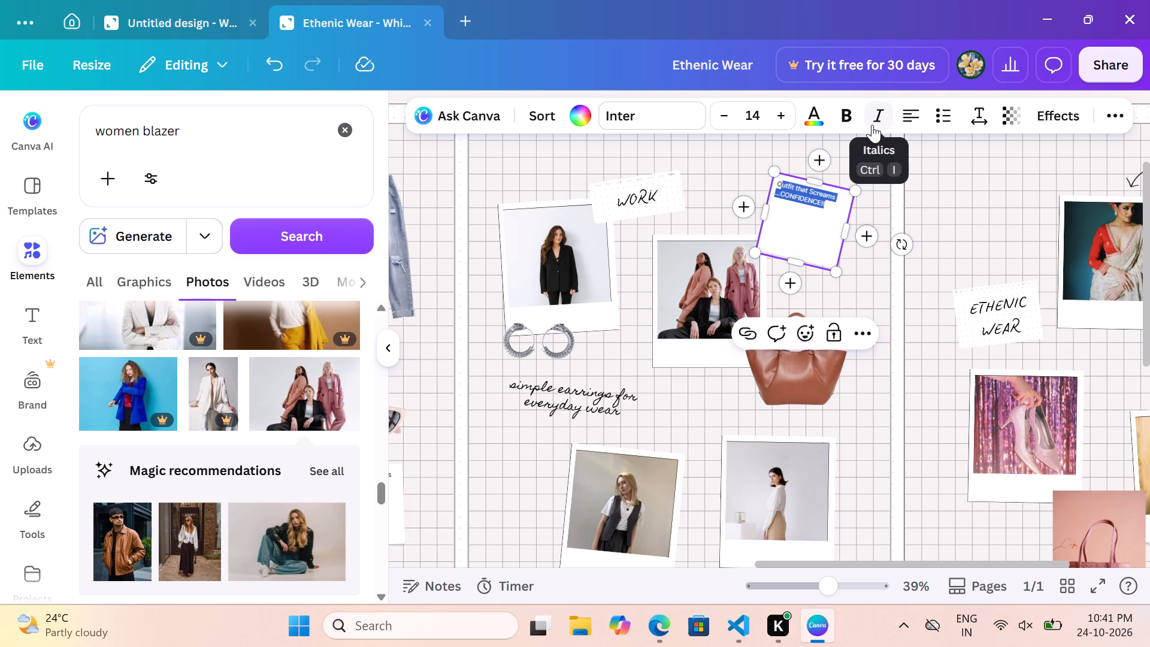
left_click(872, 125)
left_click(809, 222)
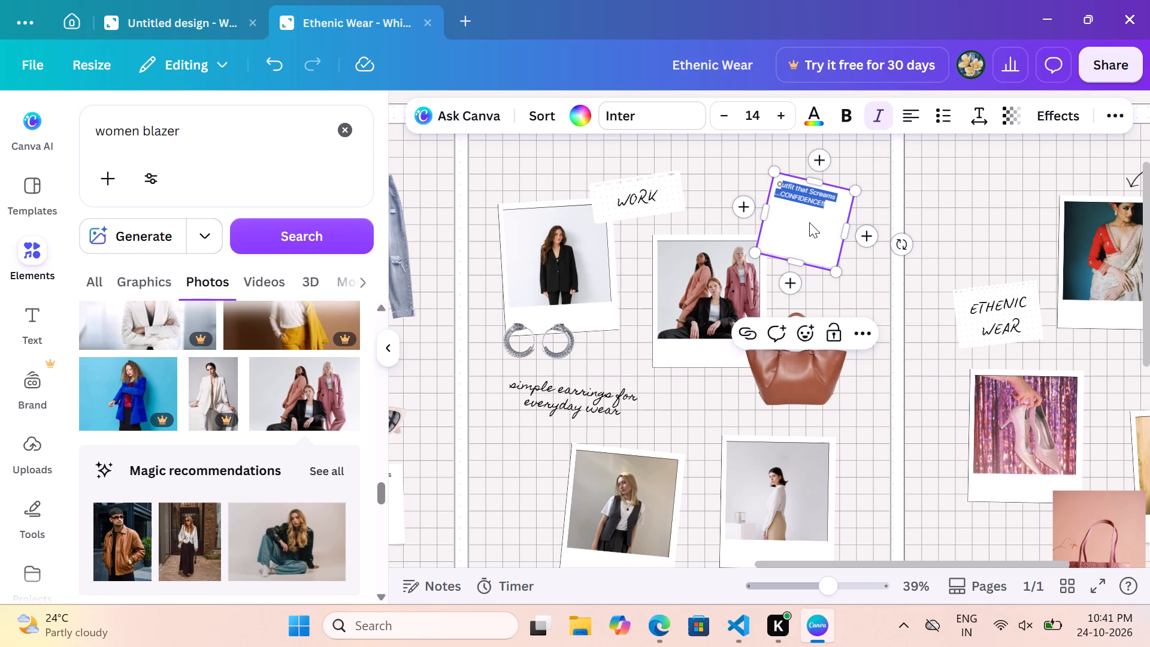
left_click(782, 185)
left_click(782, 185)
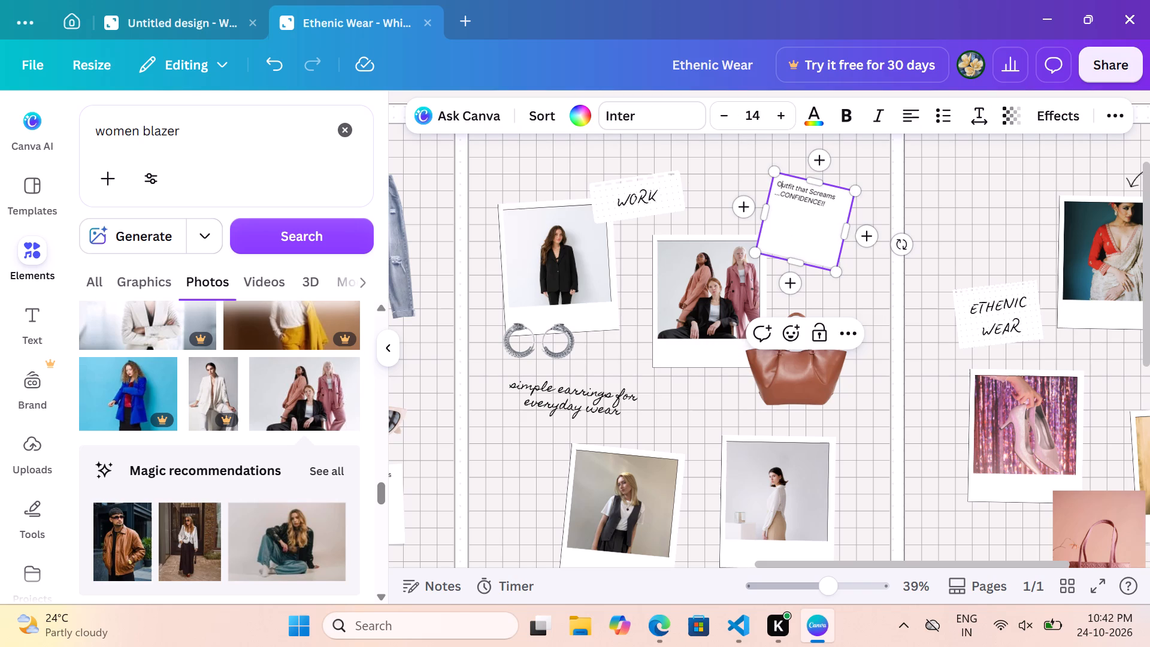
double_click(782, 185)
left_click(880, 114)
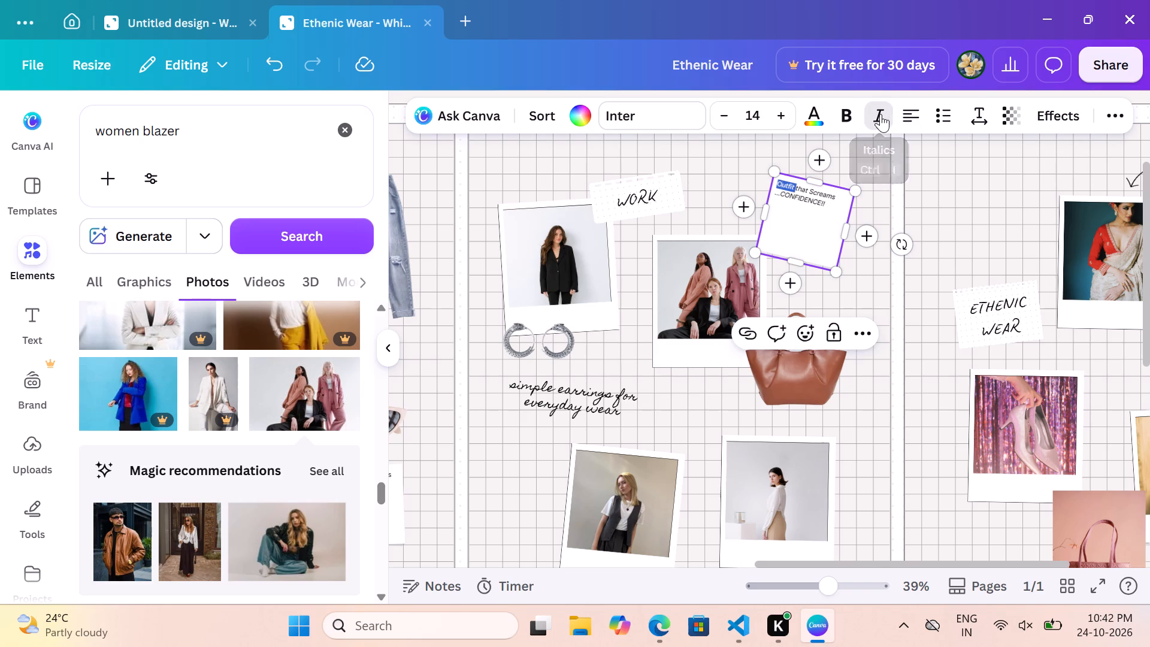
left_click(854, 170)
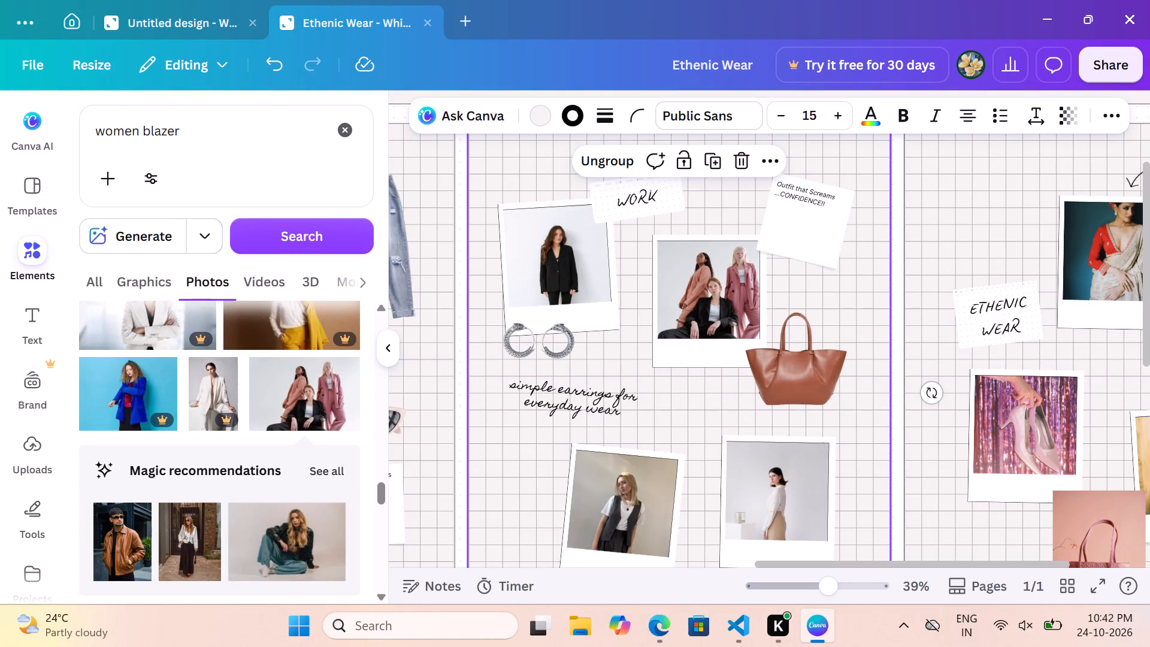
Replace the "women blazer" photo search with "SUITS WOMEN" and run it.
left_click(236, 134)
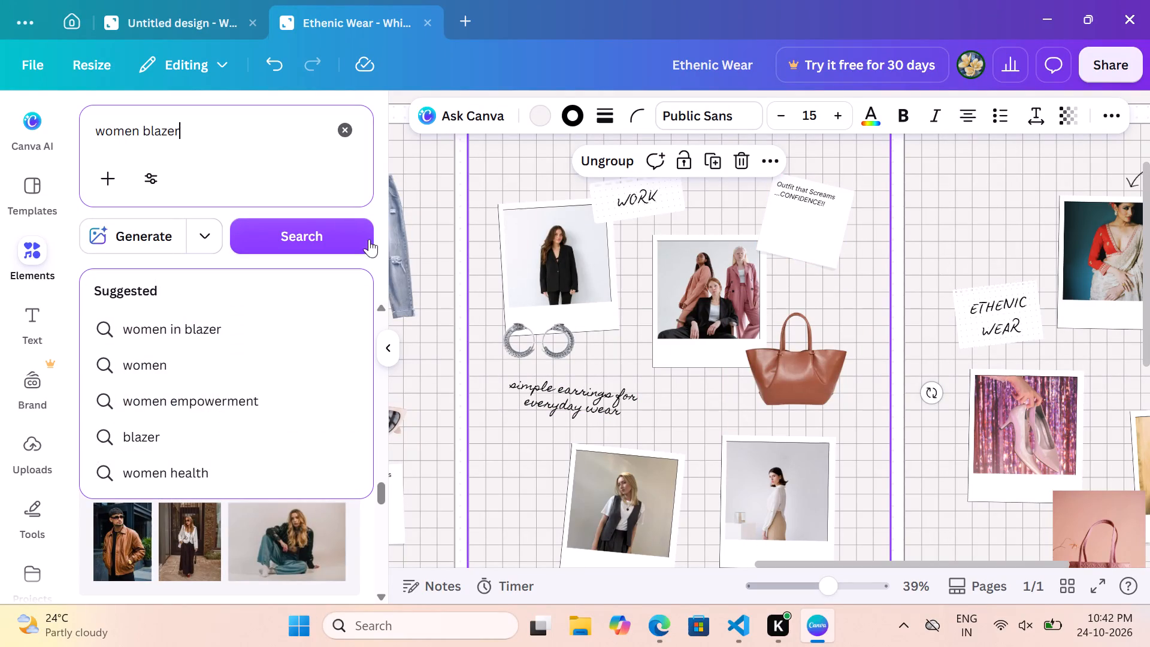
scroll(561, 338, "down", 1)
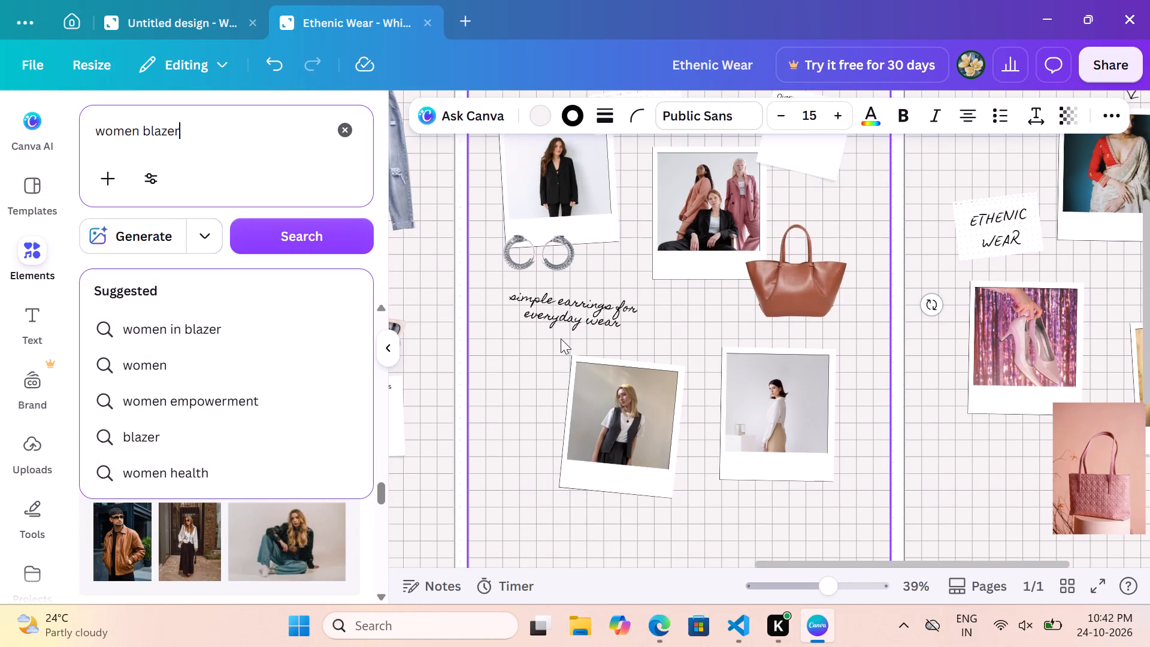
key("BackSpace")
key("BackSpace")
key("BackSpace")
key("BackSpace")
key("BackSpace")
key("BackSpace")
key("BackSpace")
key("BackSpace")
key("BackSpace")
key("BackSpace")
key("BackSpace")
key("BackSpace")
key("BackSpace")
key("BackSpace")
key("BackSpace")
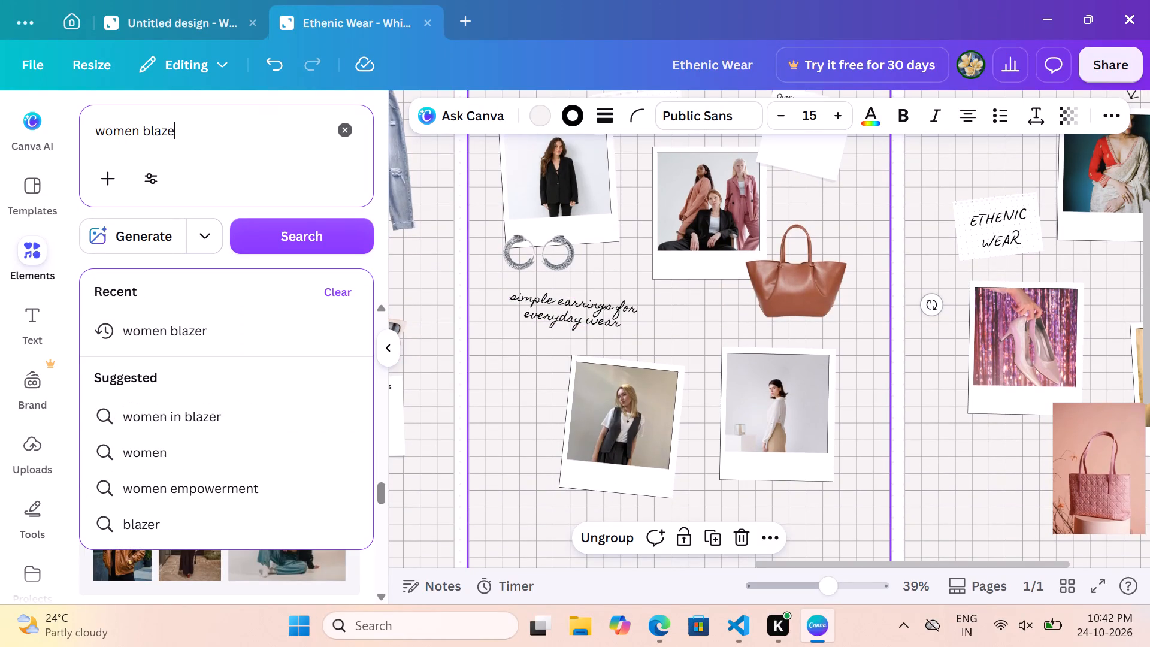
key("BackSpace")
key("BackSpace")
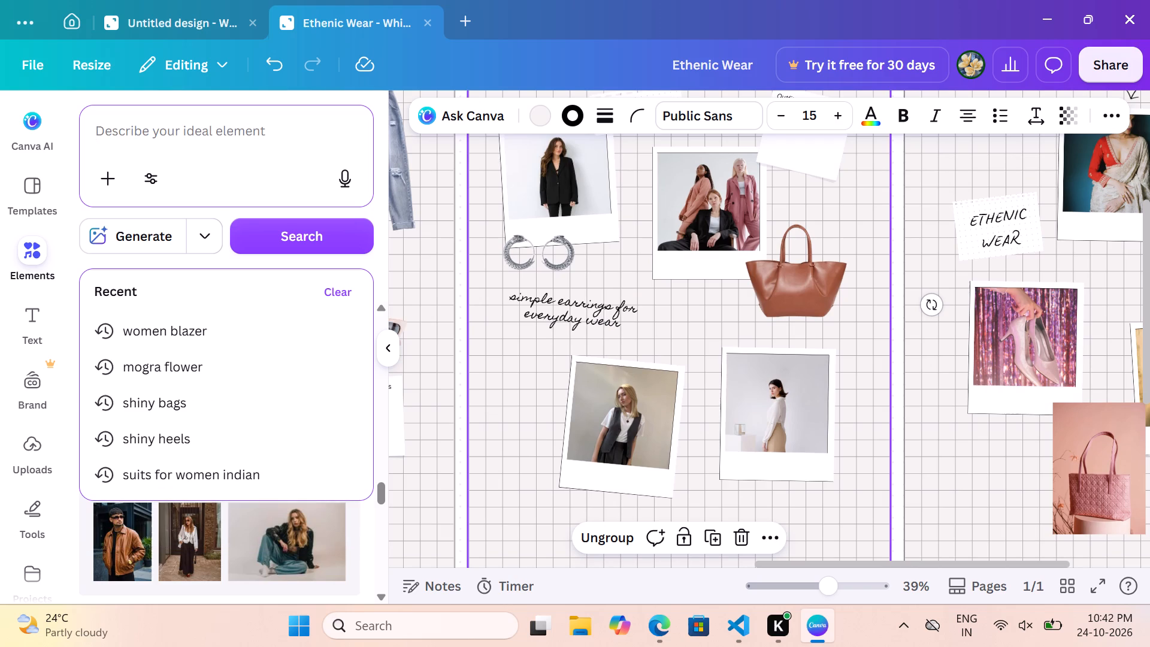
type("SUITS")
key("space")
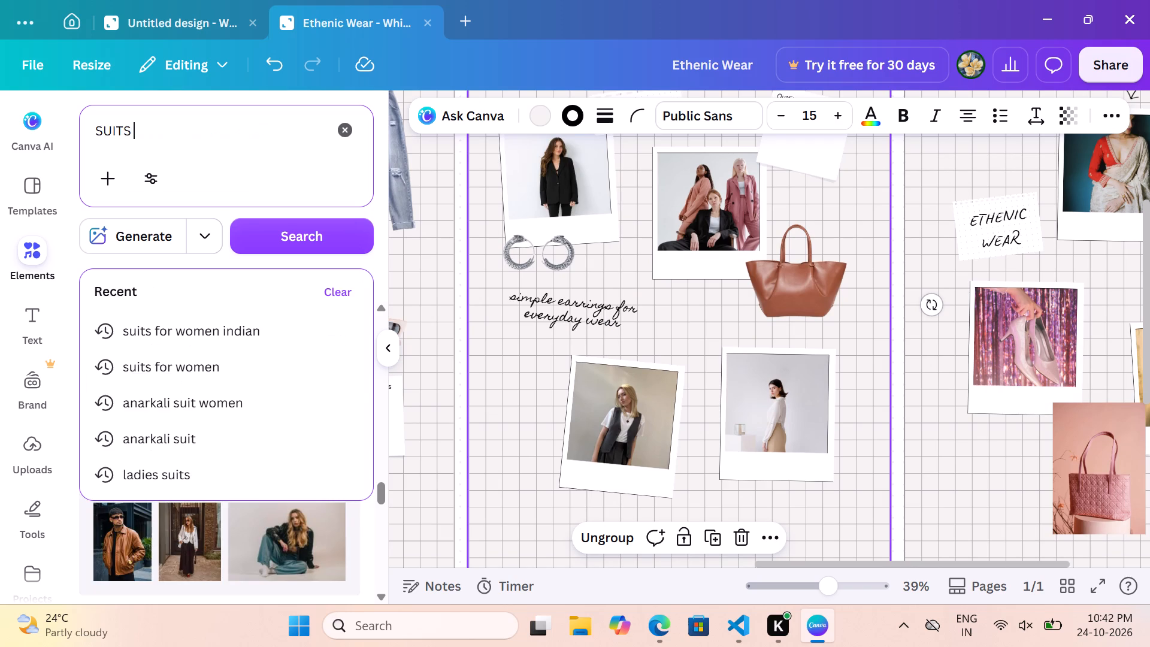
type("WOMEN")
key("Return")
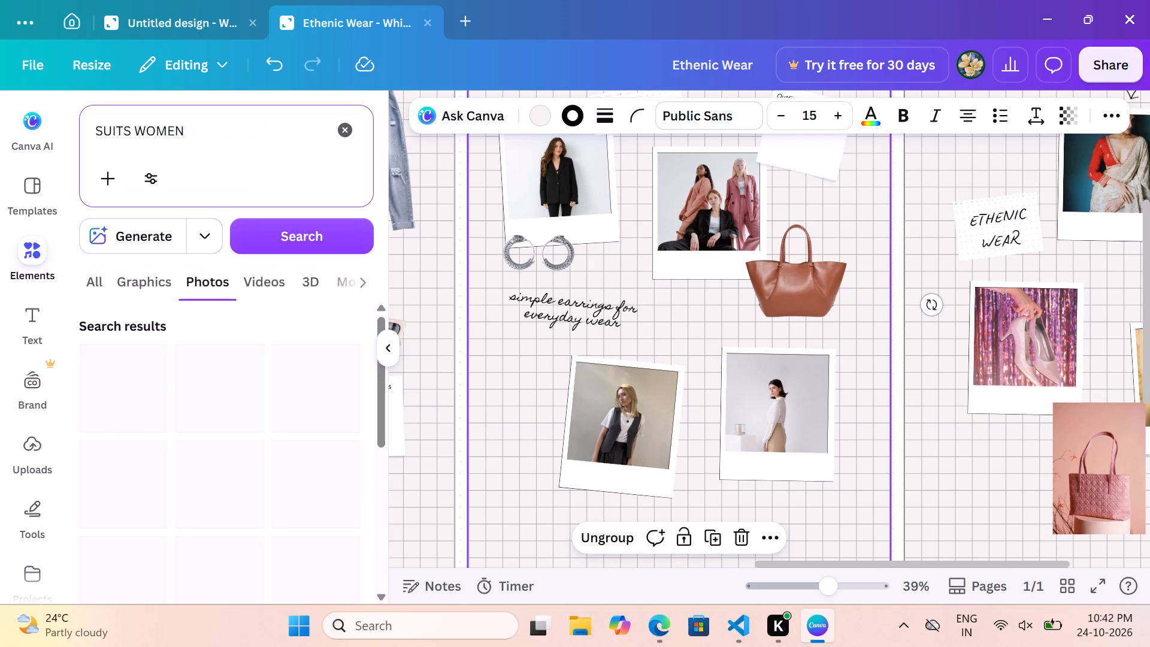
Replace the vest outfit picture in the tilted lower polaroid of the Work section with the photo of a woman in a black double-breasted blazer.
scroll(220, 344, "down", 1)
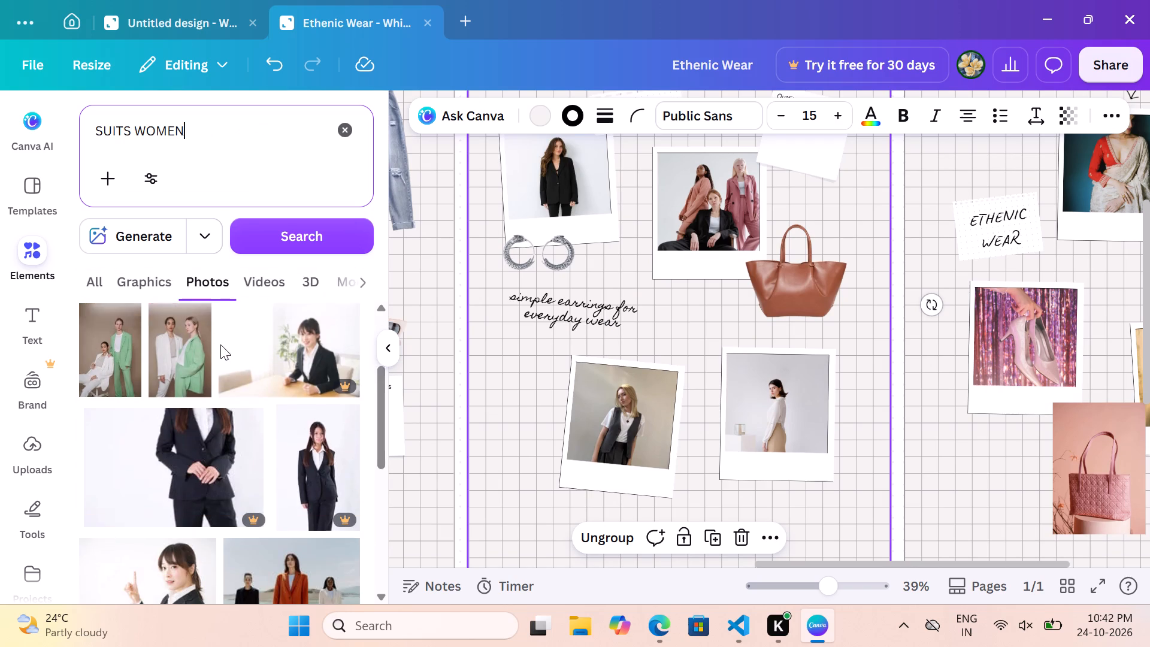
scroll(220, 344, "down", 3)
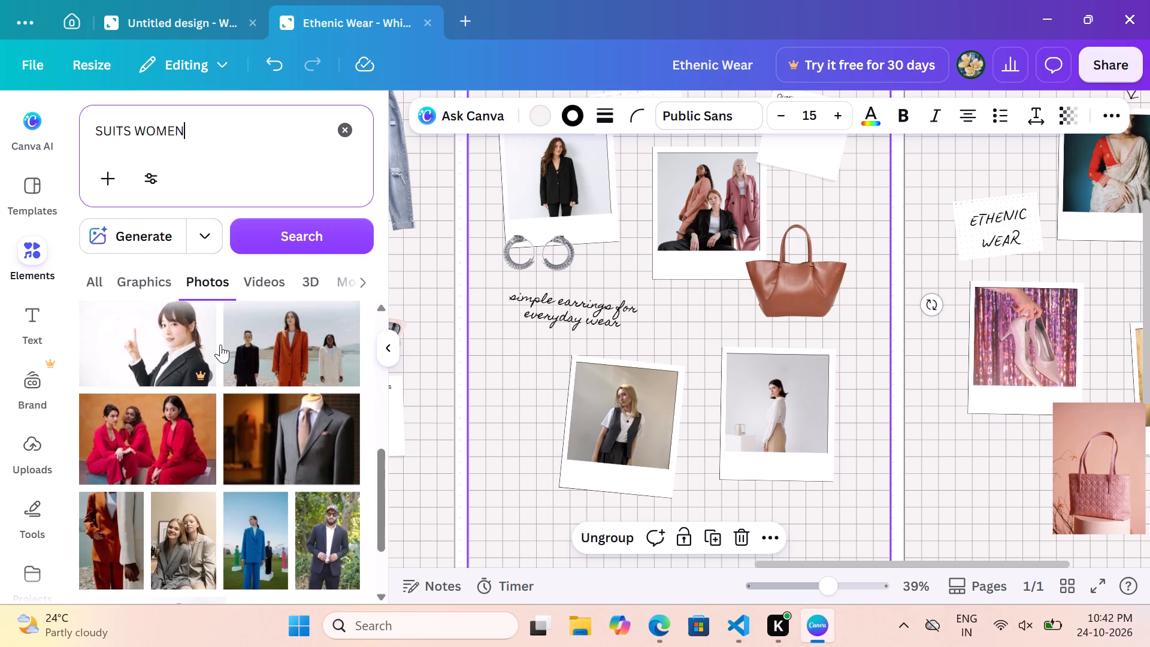
scroll(220, 344, "down", 2)
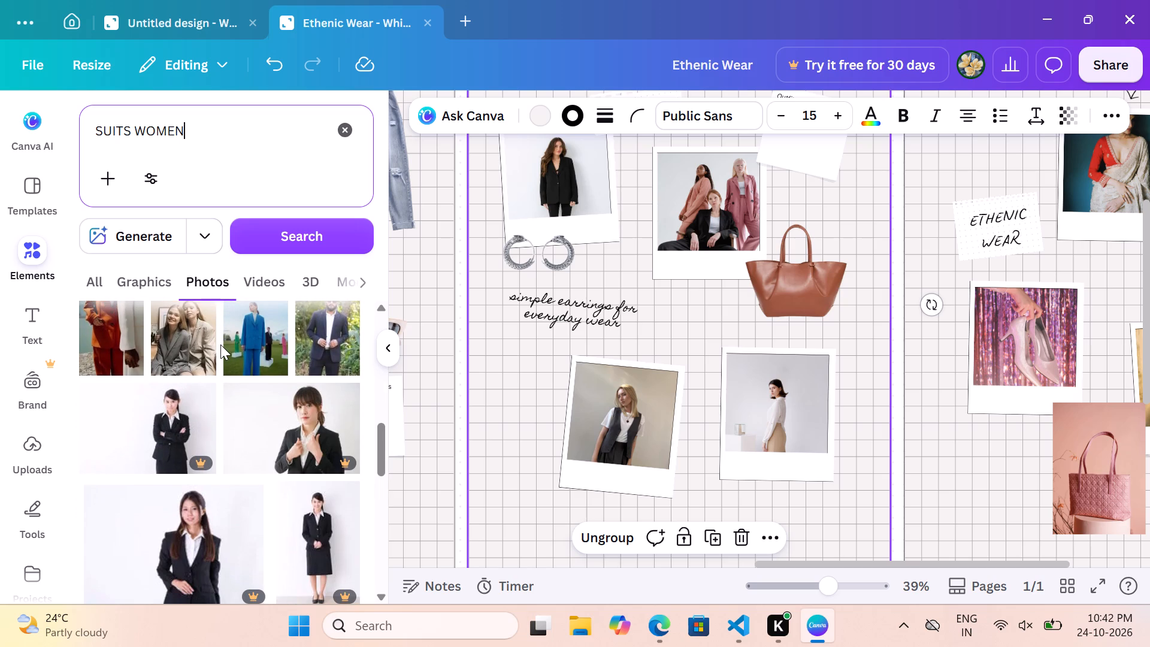
scroll(220, 344, "down", 5)
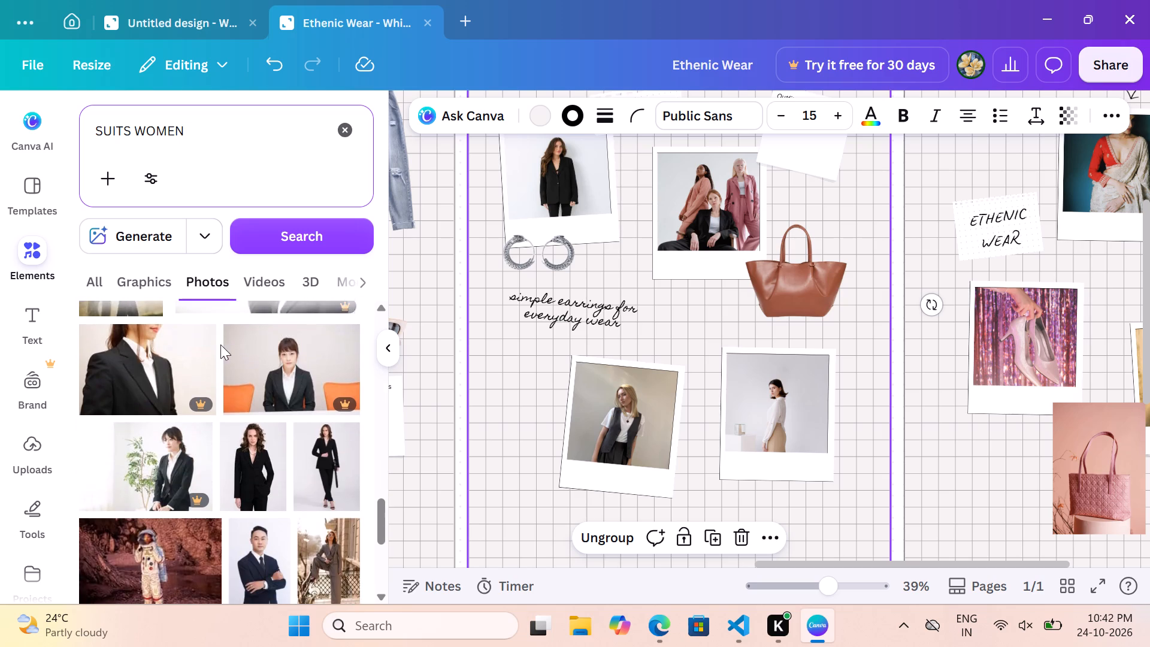
scroll(220, 344, "down", 3)
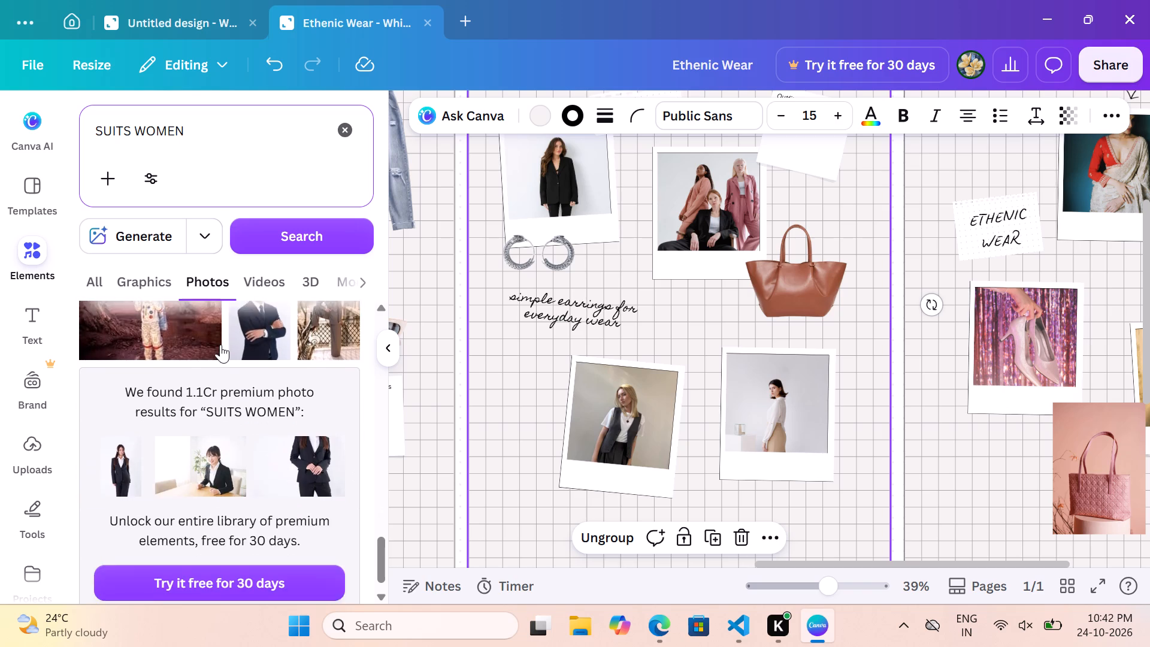
scroll(220, 344, "down", 3)
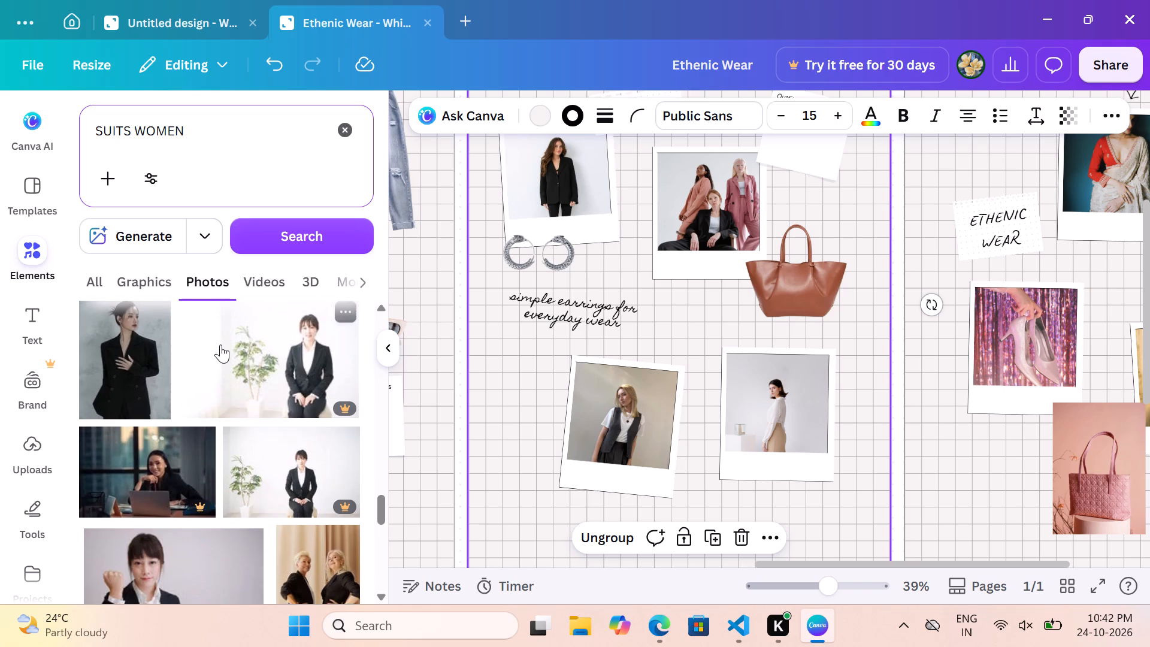
left_click(146, 371)
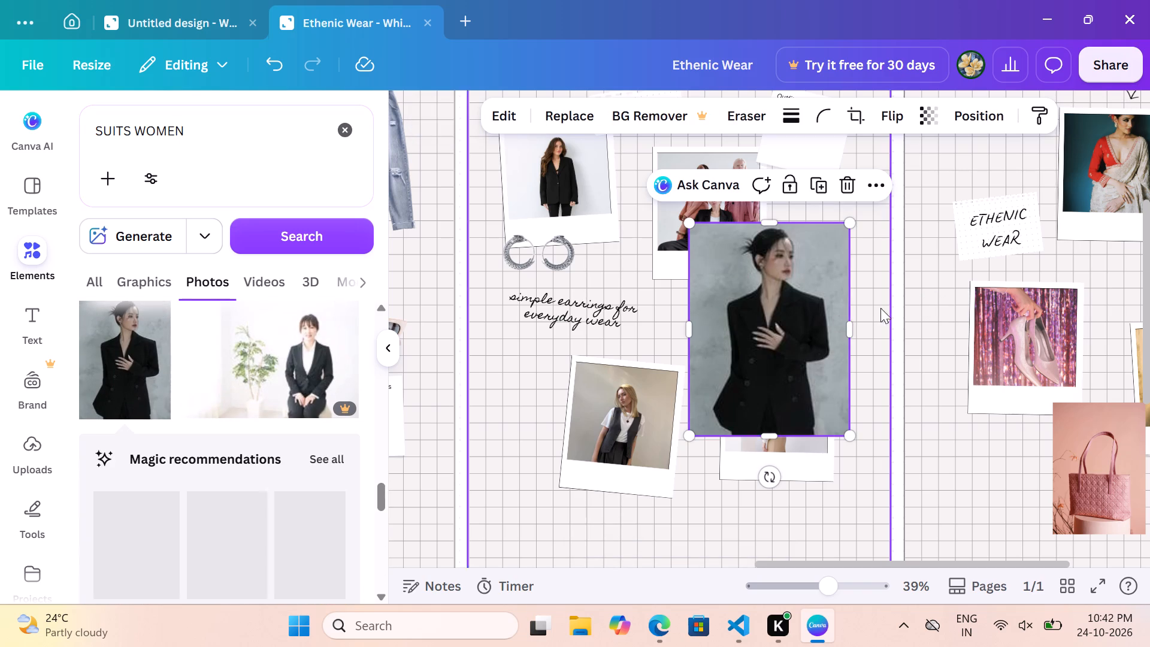
left_click_drag(786, 322, 656, 411)
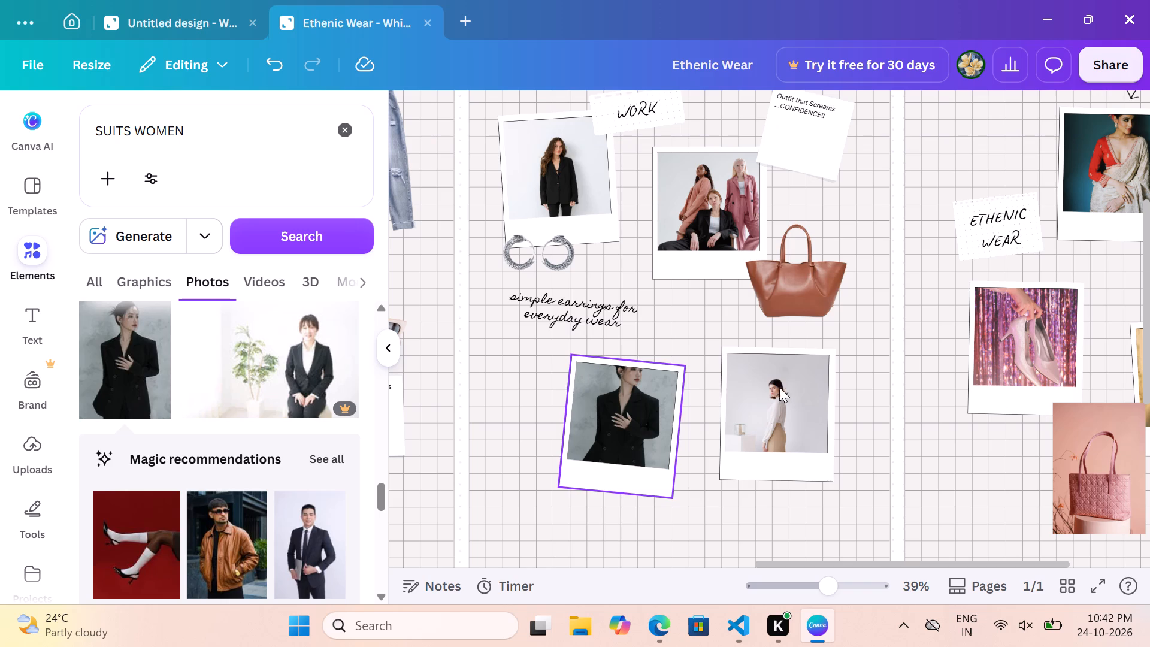
Browse further through the "SUITS WOMEN" photo results for another work outfit picture.
scroll(232, 428, "down", 2)
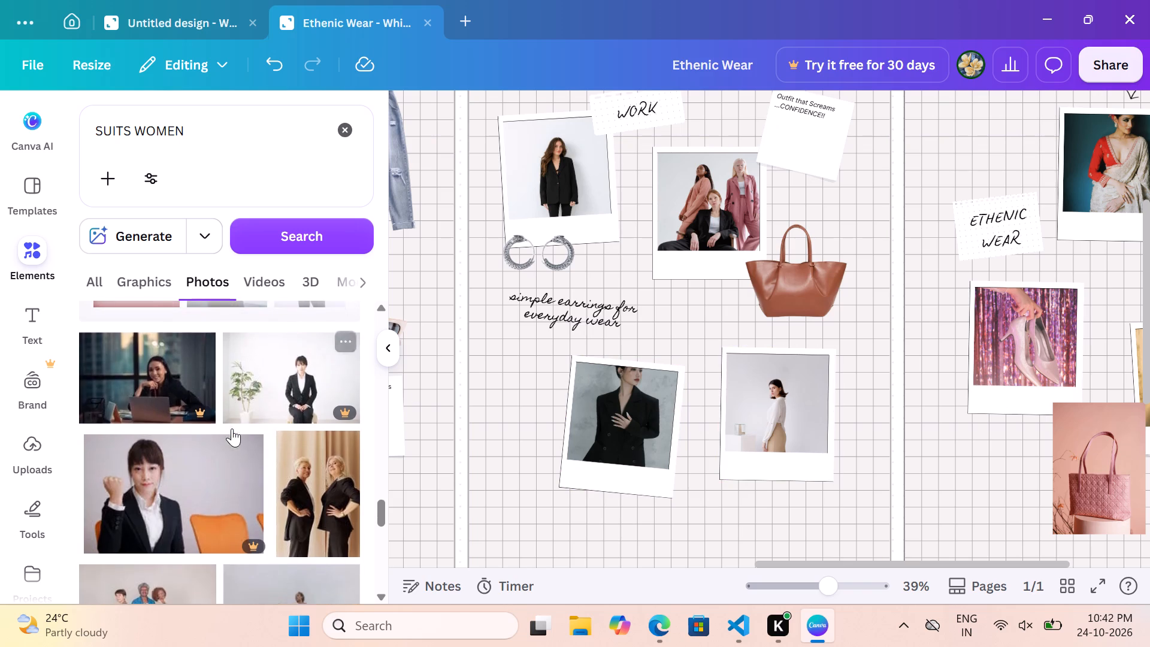
scroll(232, 428, "down", 4)
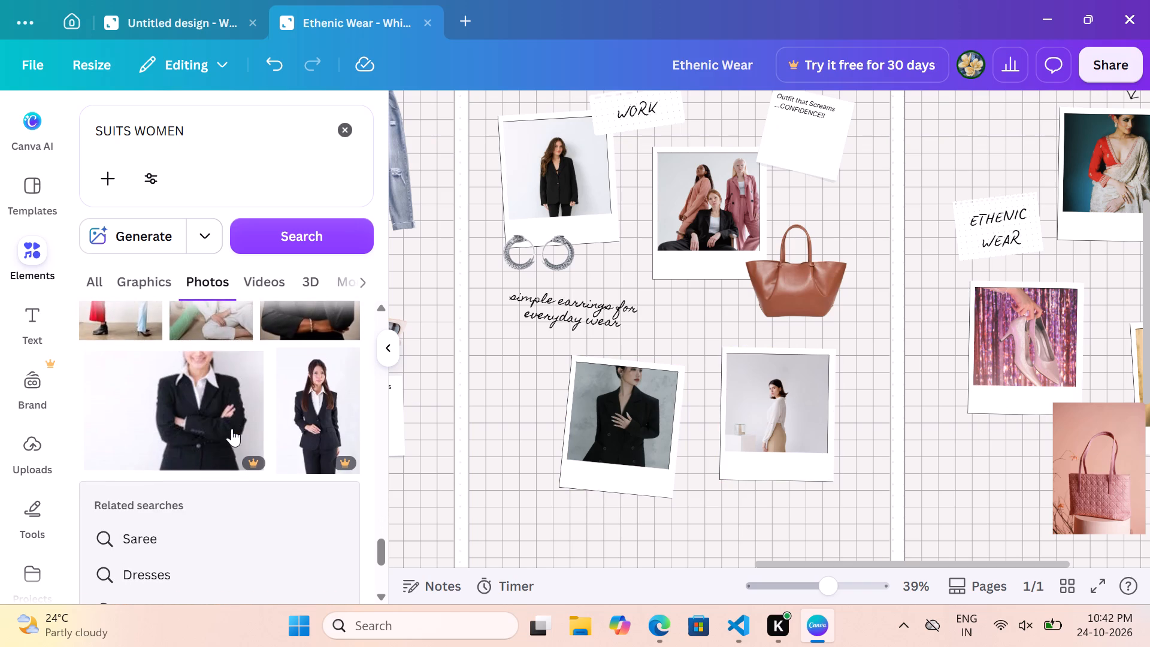
scroll(232, 428, "down", 4)
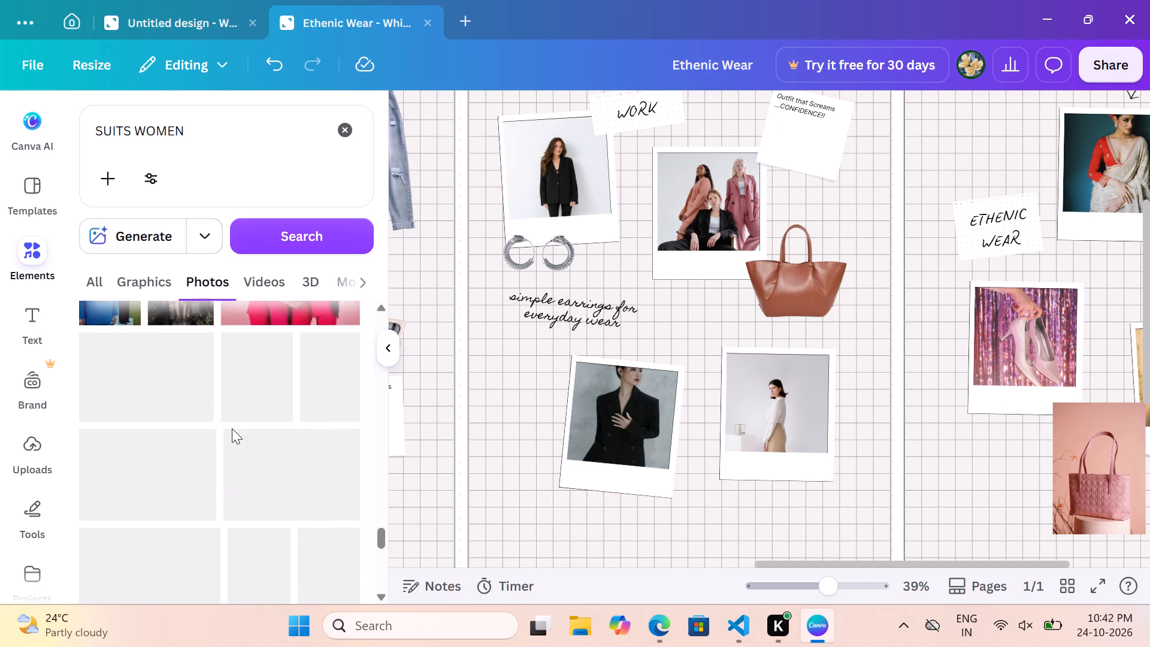
scroll(232, 428, "down", 2)
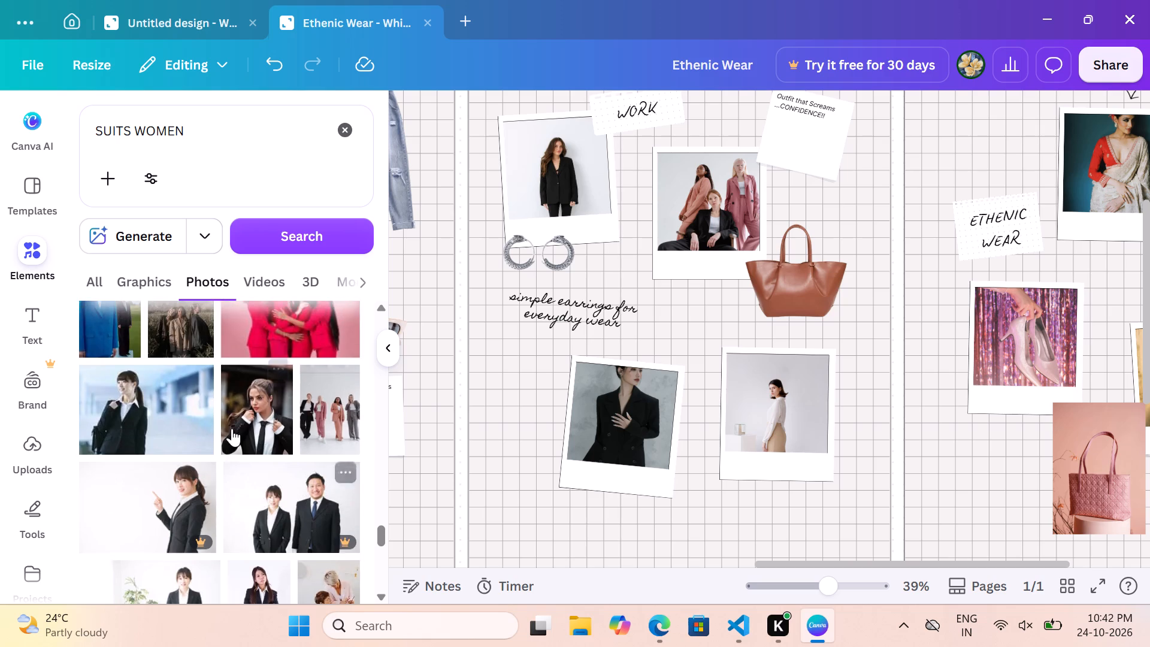
scroll(232, 428, "down", 3)
left_click(232, 428)
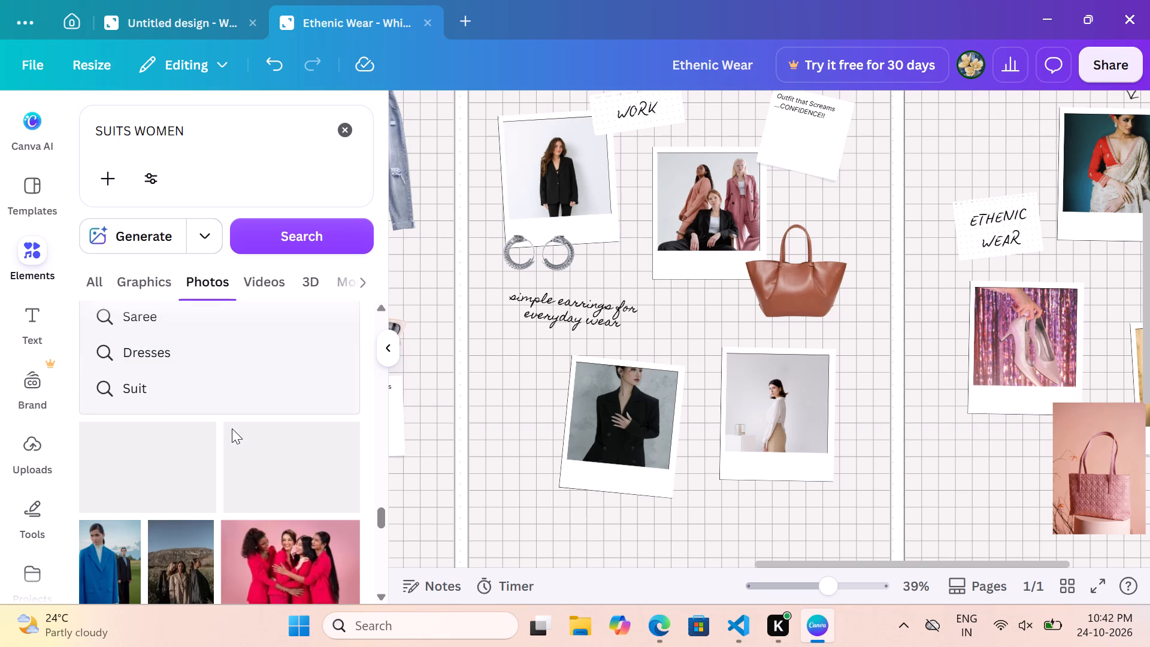
scroll(232, 428, "down", 5)
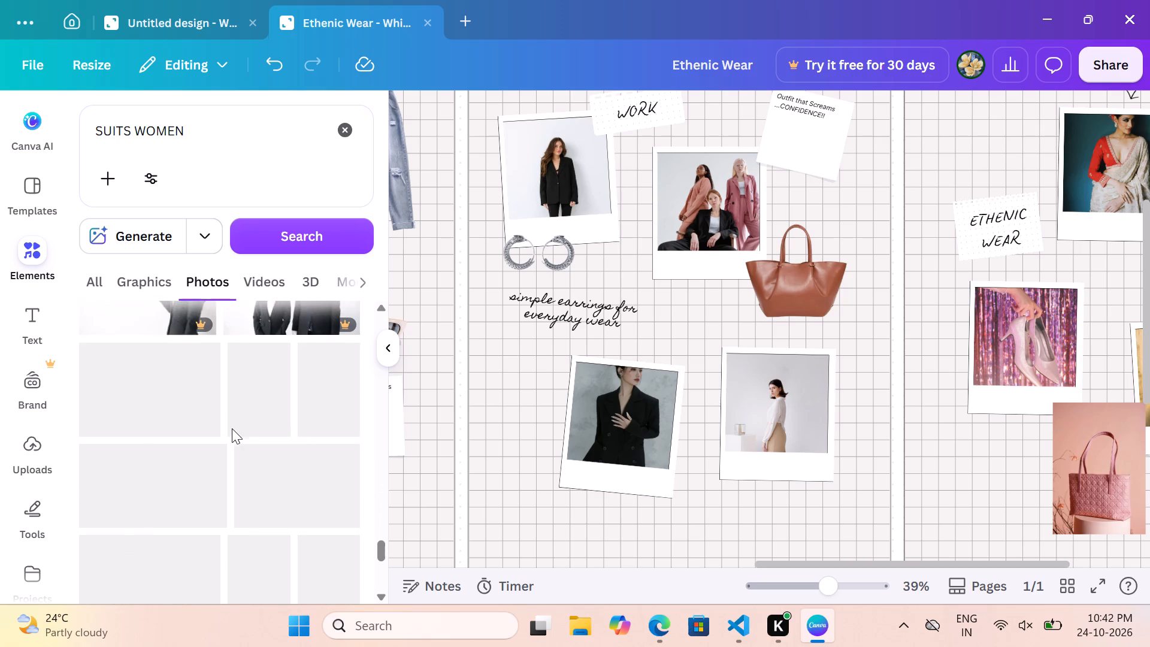
scroll(232, 428, "down", 3)
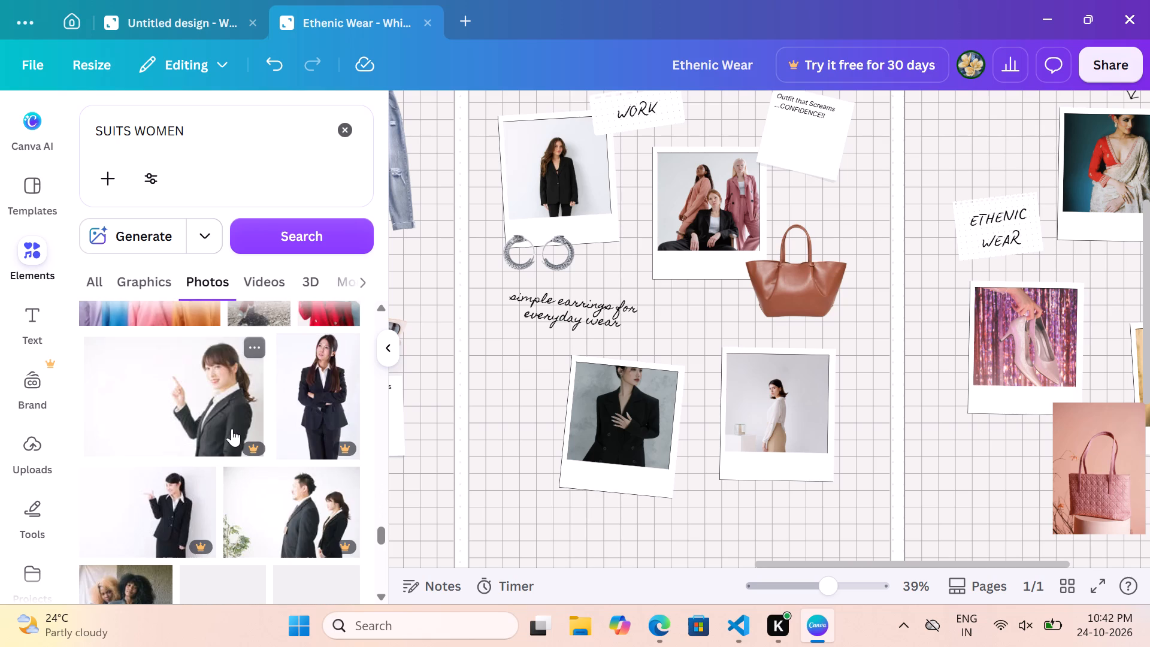
scroll(232, 428, "down", 3)
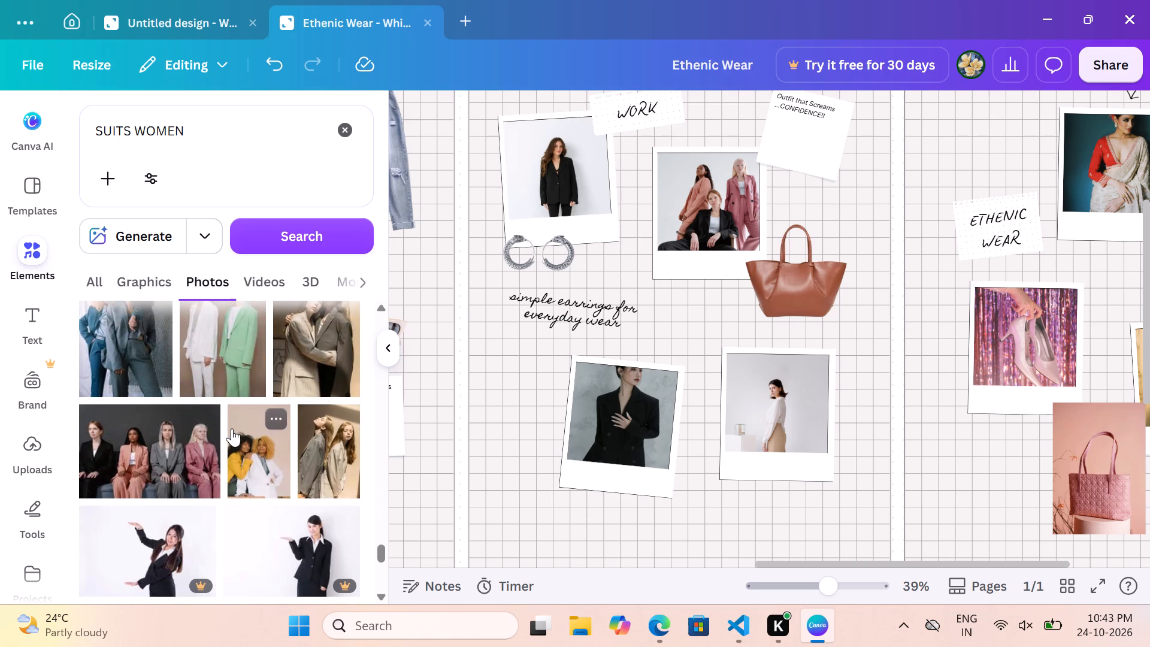
scroll(232, 428, "down", 3)
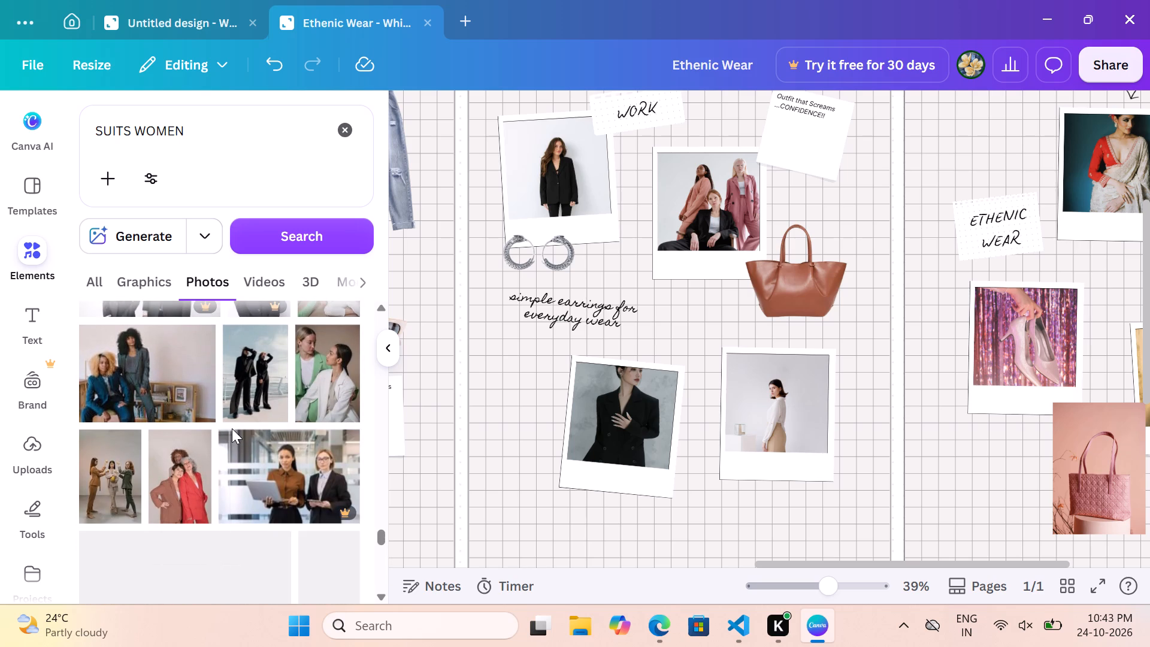
scroll(232, 428, "down", 1)
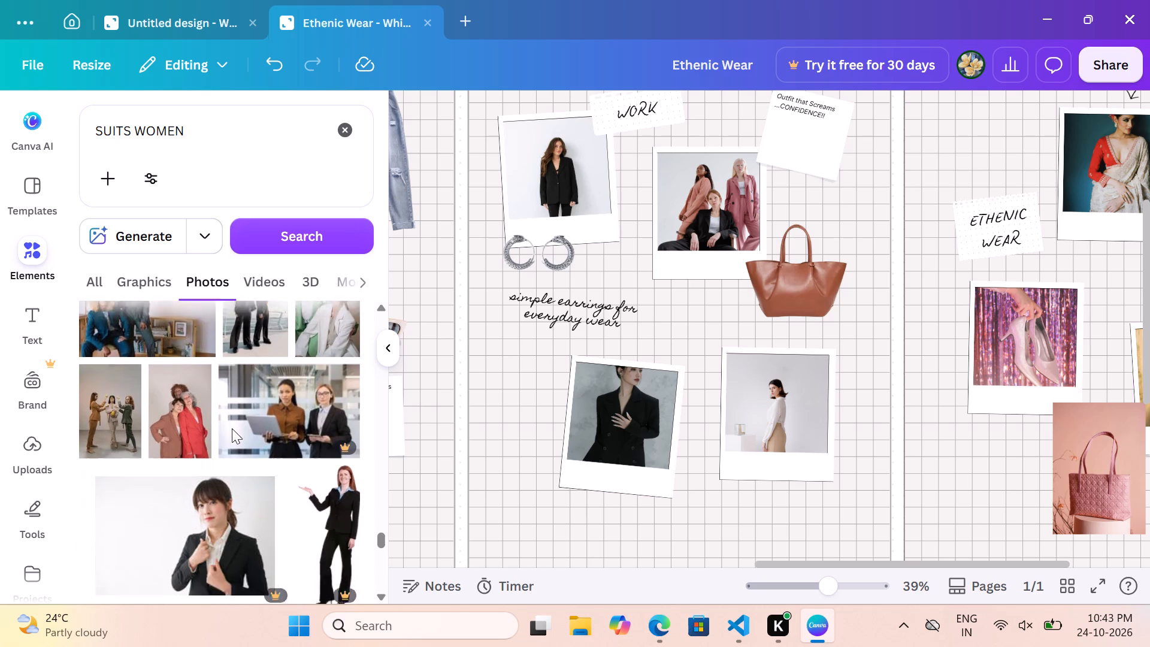
scroll(232, 428, "down", 3)
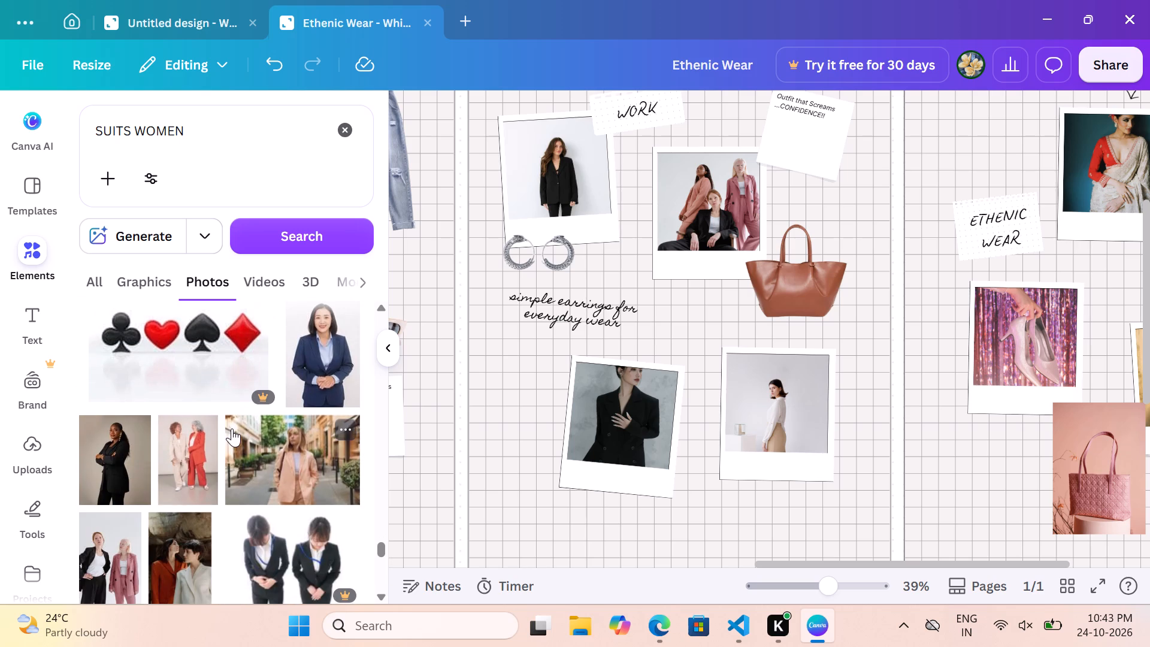
scroll(232, 428, "down", 3)
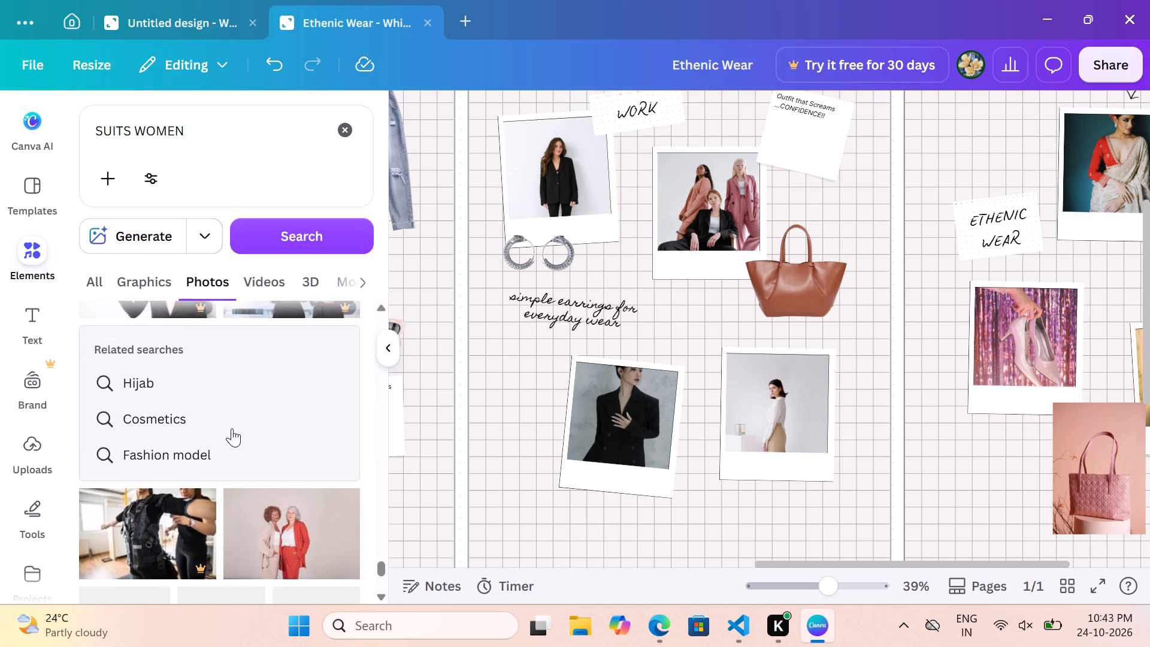
scroll(232, 428, "down", 2)
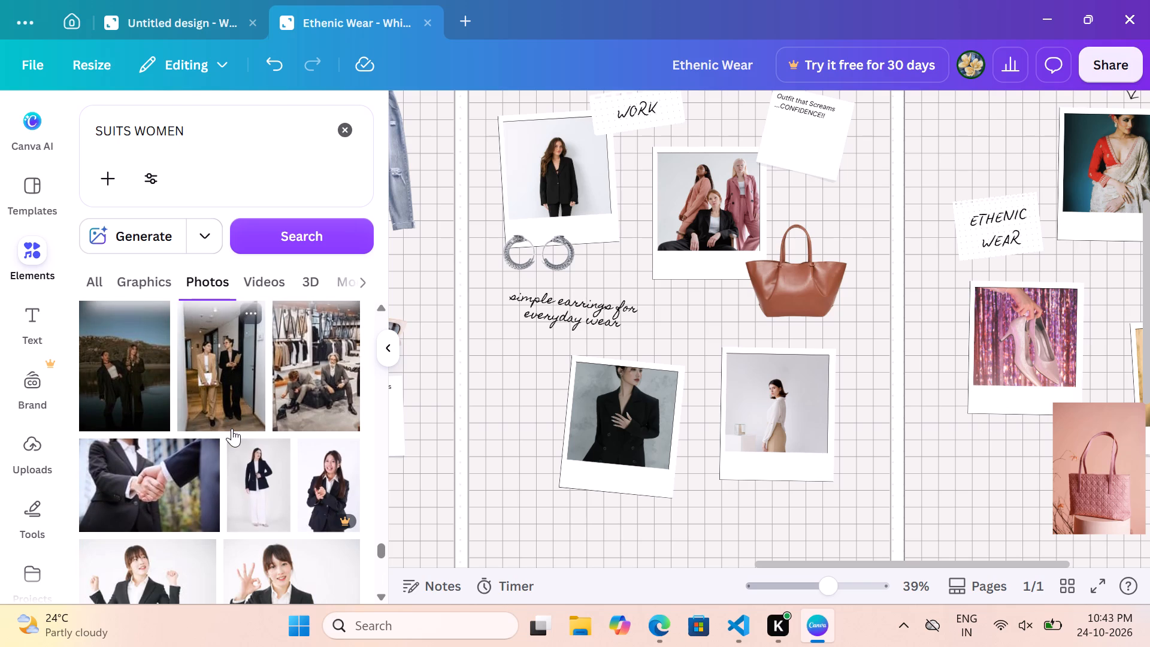
scroll(232, 428, "down", 1)
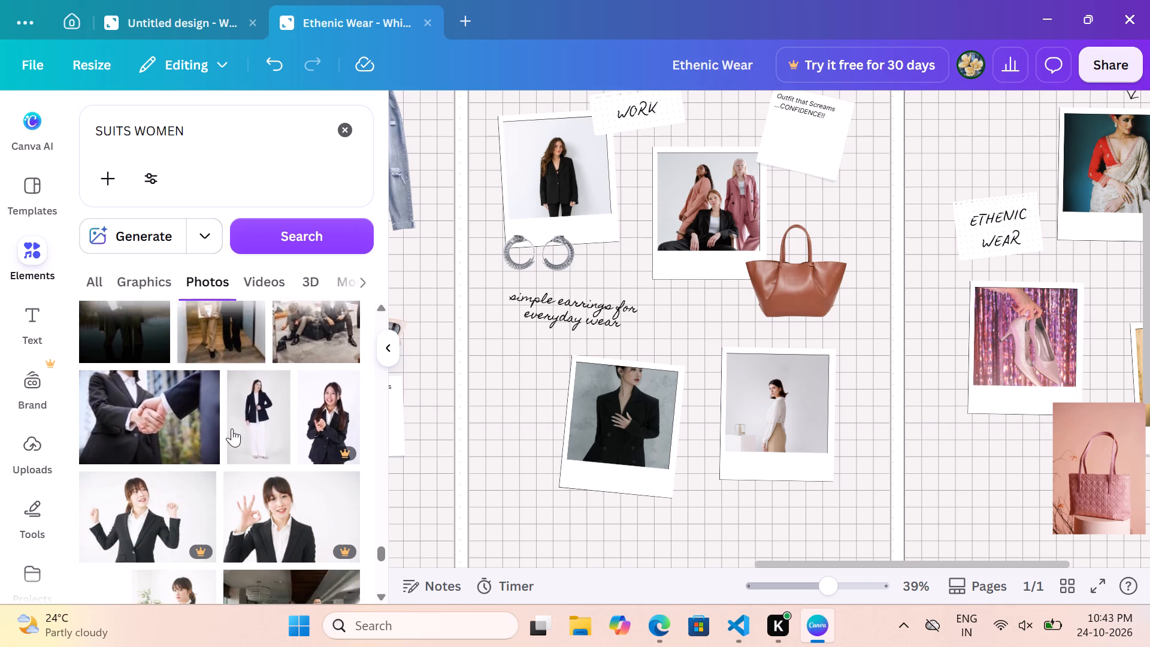
scroll(232, 428, "down", 3)
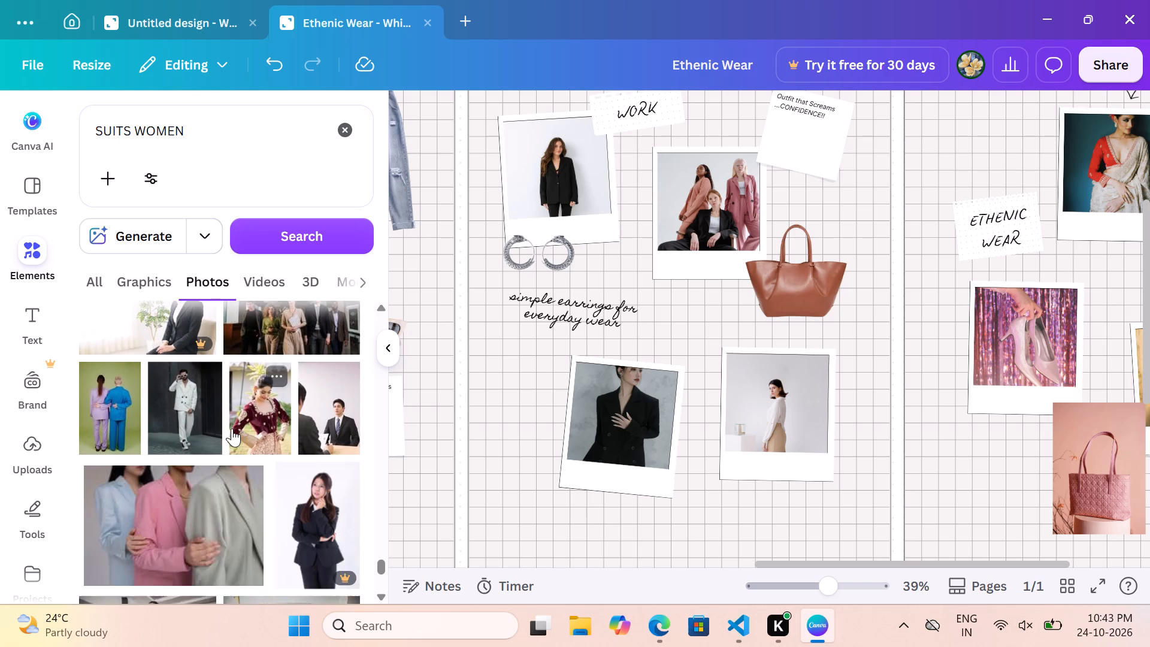
scroll(232, 428, "down", 3)
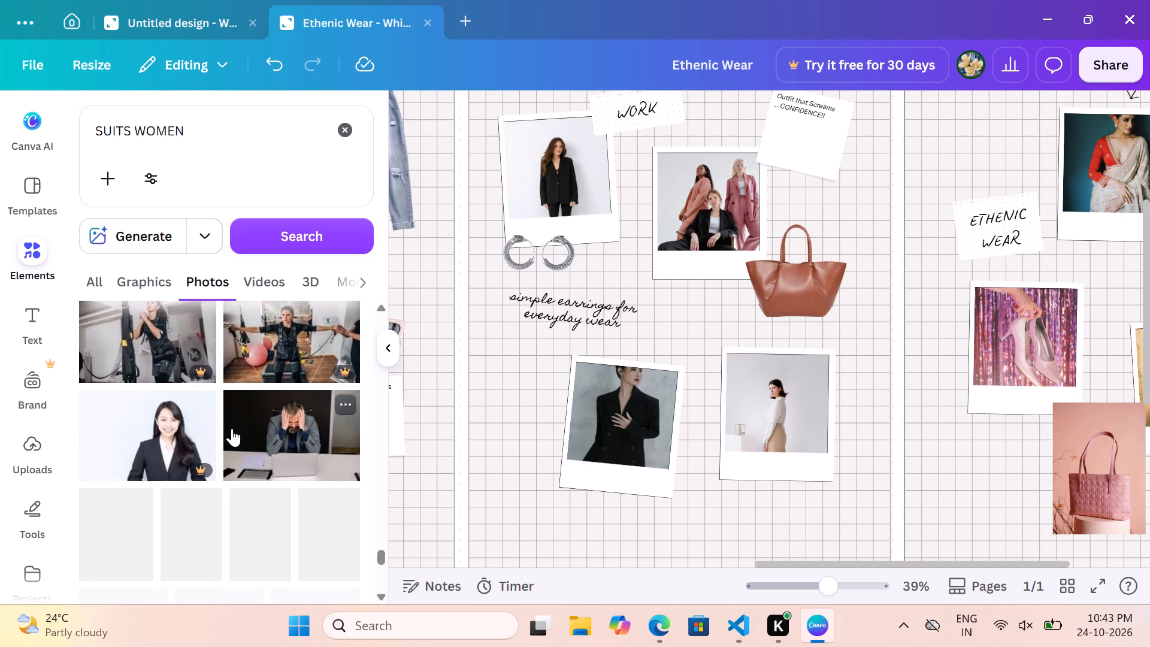
scroll(232, 428, "down", 1)
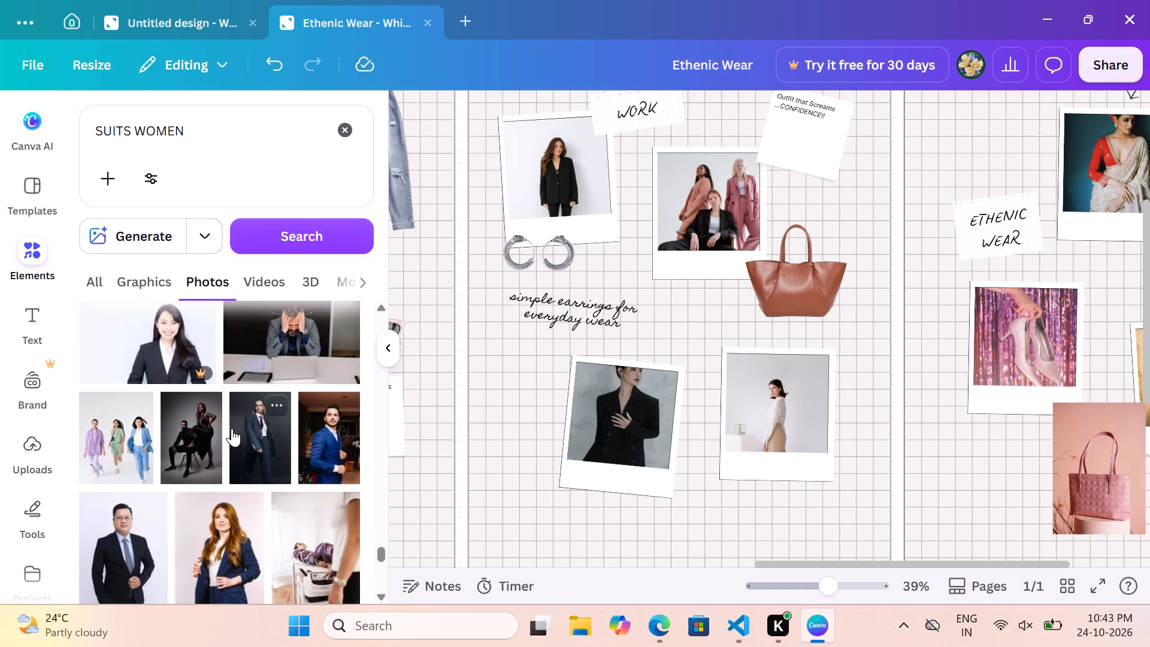
scroll(232, 428, "down", 2)
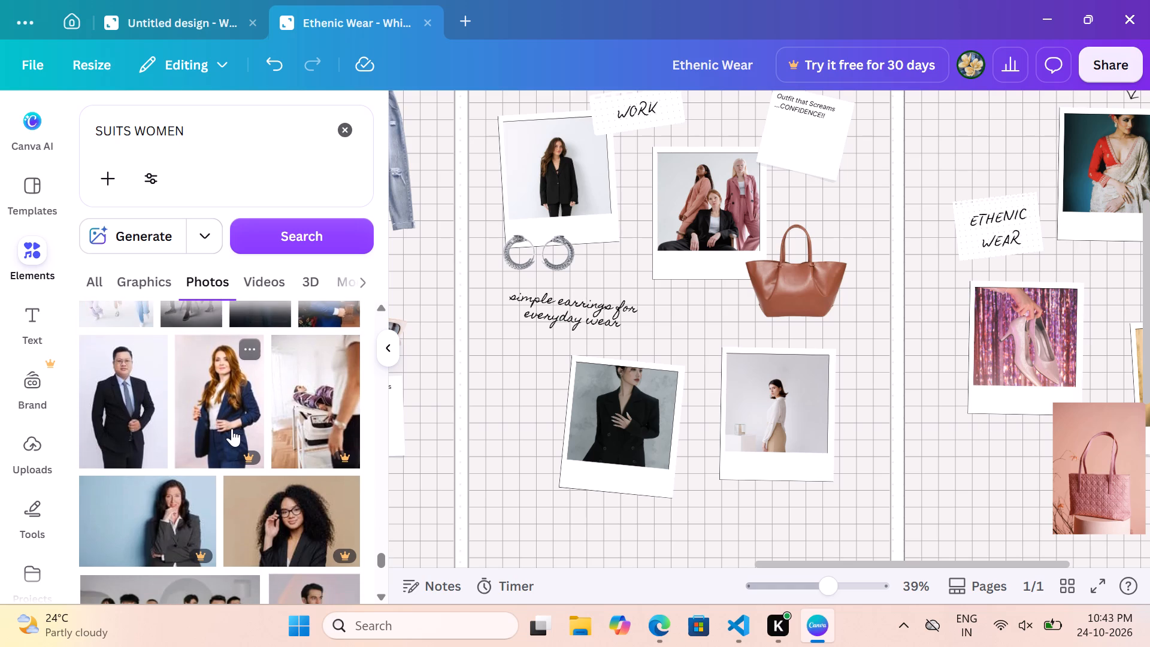
scroll(232, 428, "down", 4)
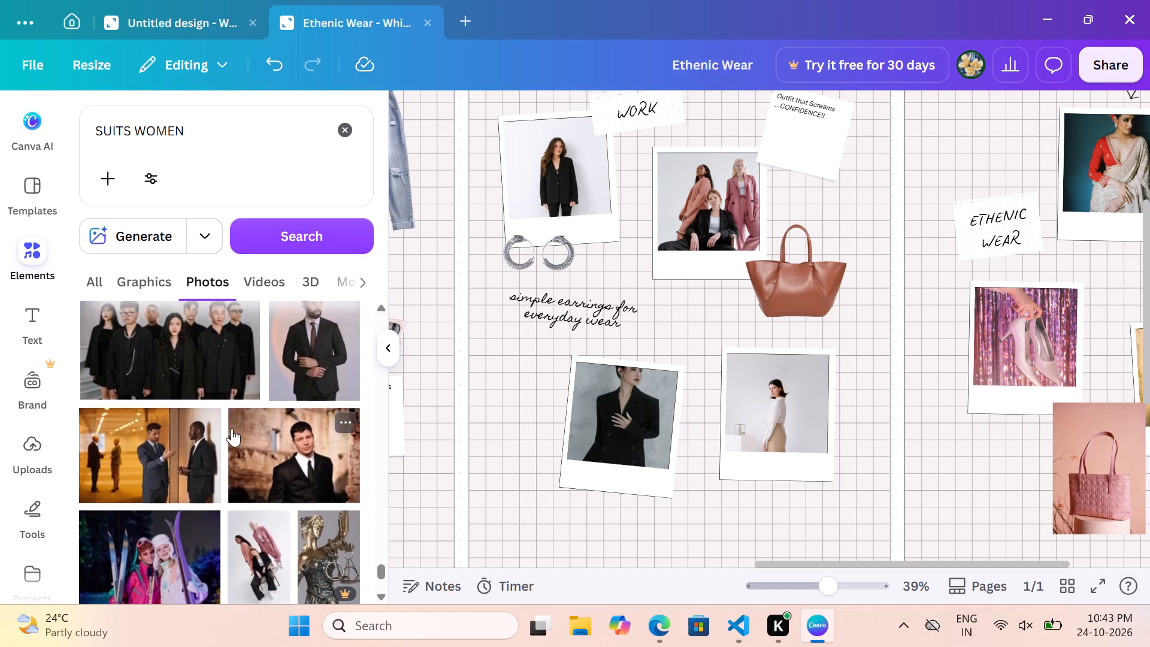
scroll(232, 428, "down", 2)
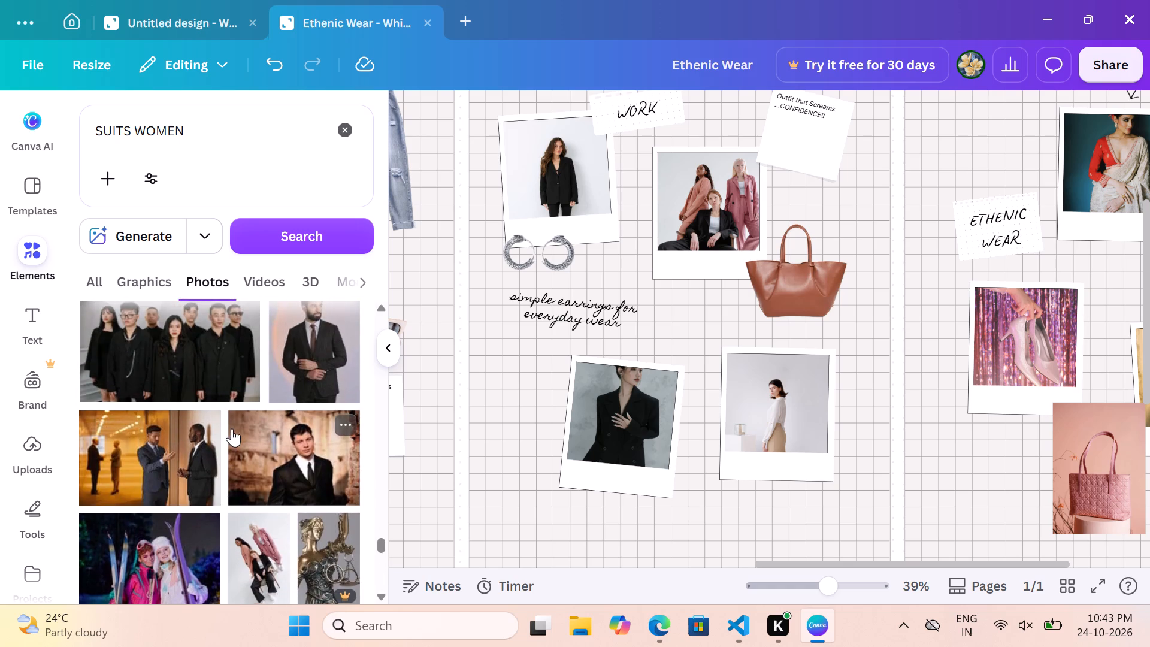
scroll(232, 428, "down", 2)
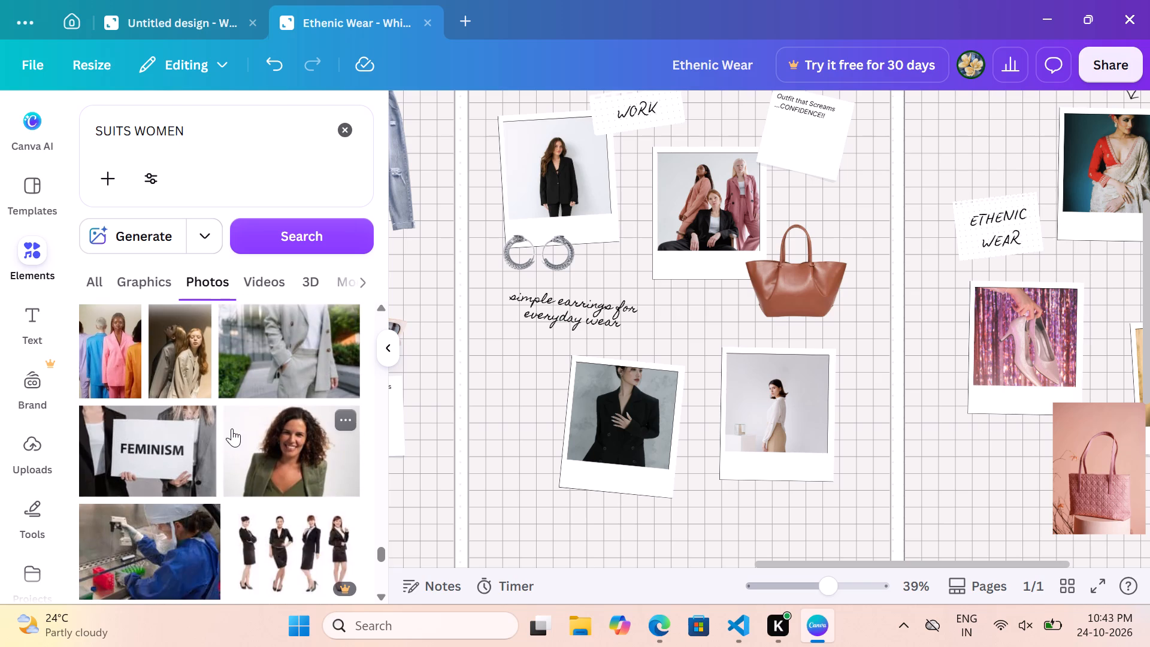
Browse further through the "SUITS WOMEN" photo results for another work outfit picture.
scroll(232, 428, "down", 3)
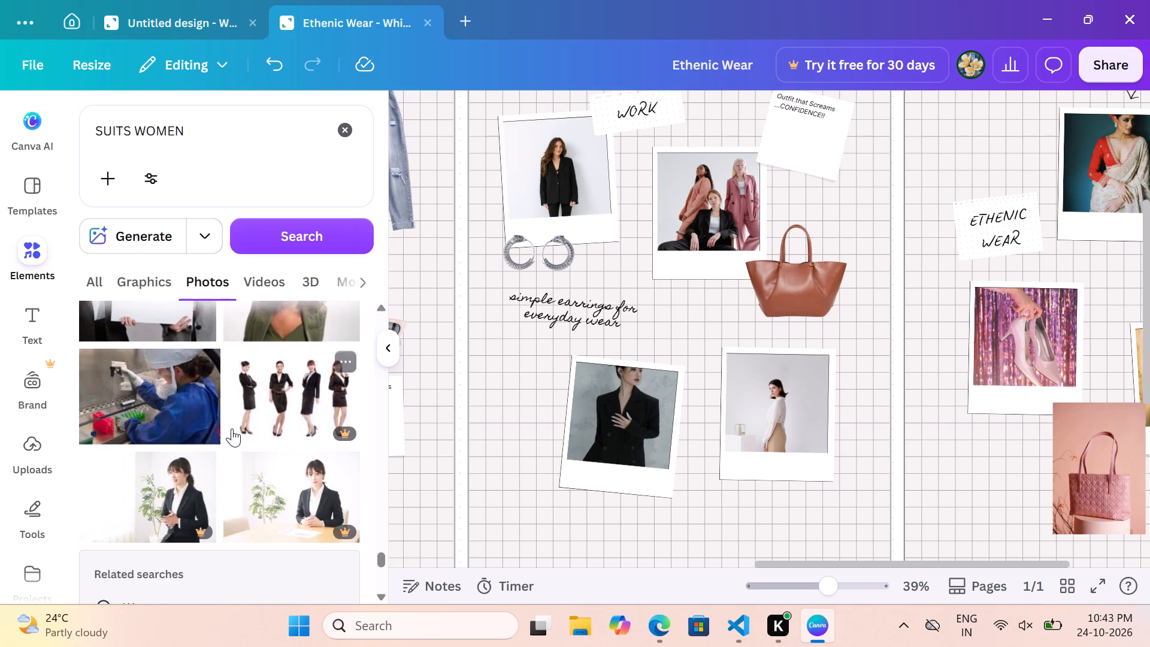
scroll(232, 428, "down", 3)
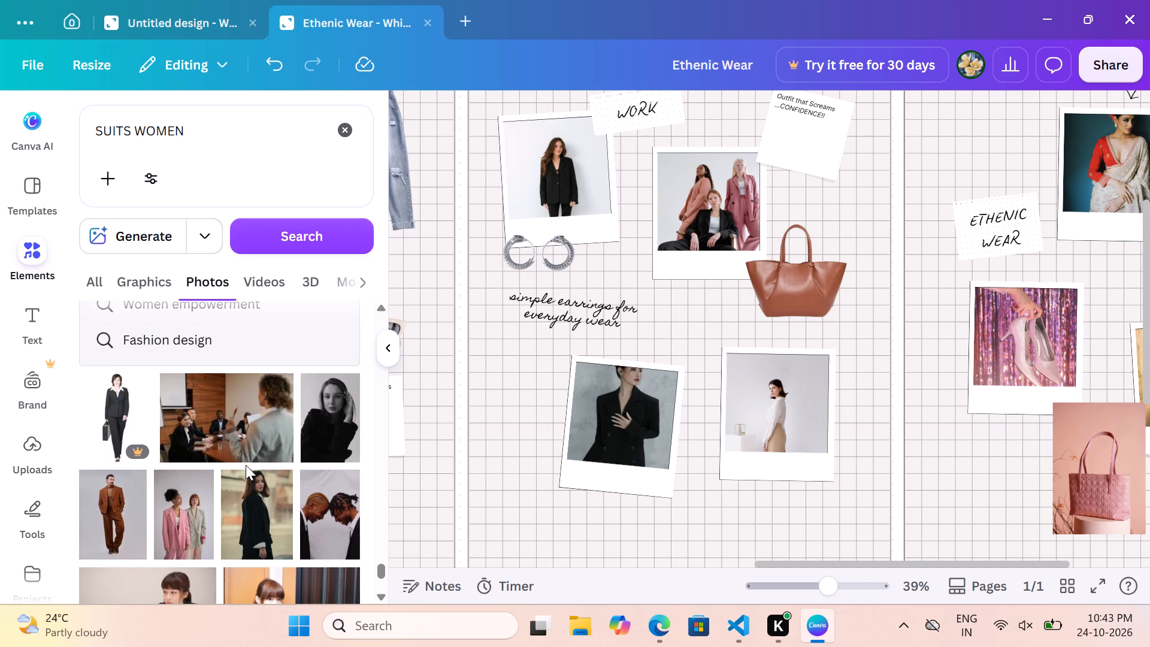
scroll(246, 465, "down", 1)
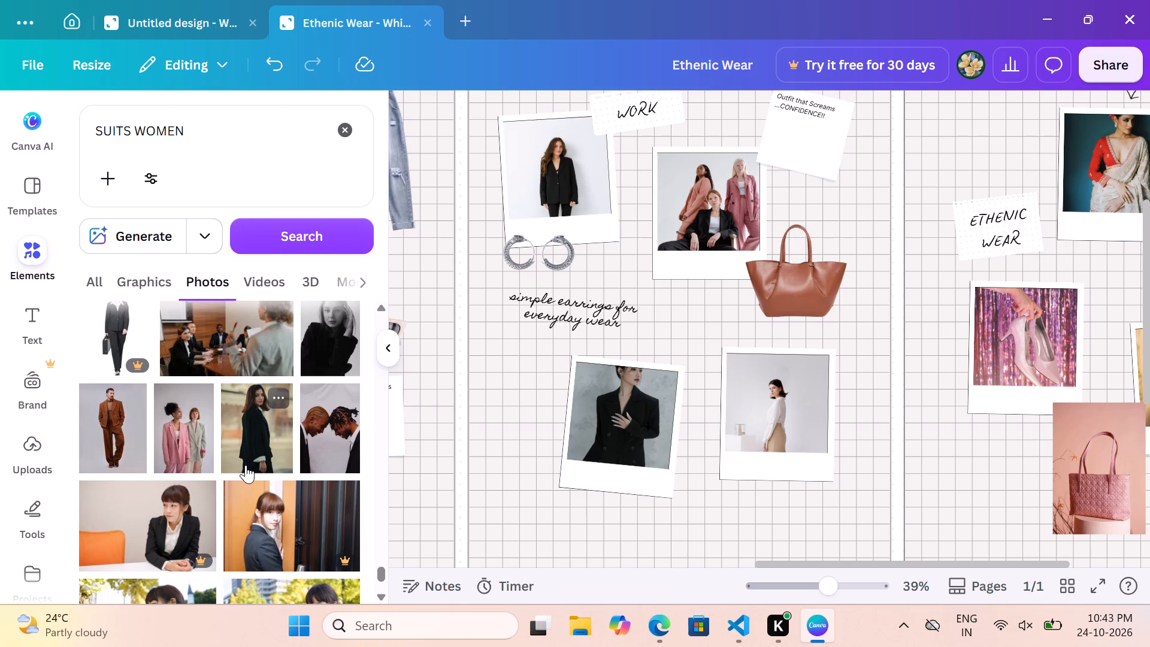
scroll(246, 465, "up", 1)
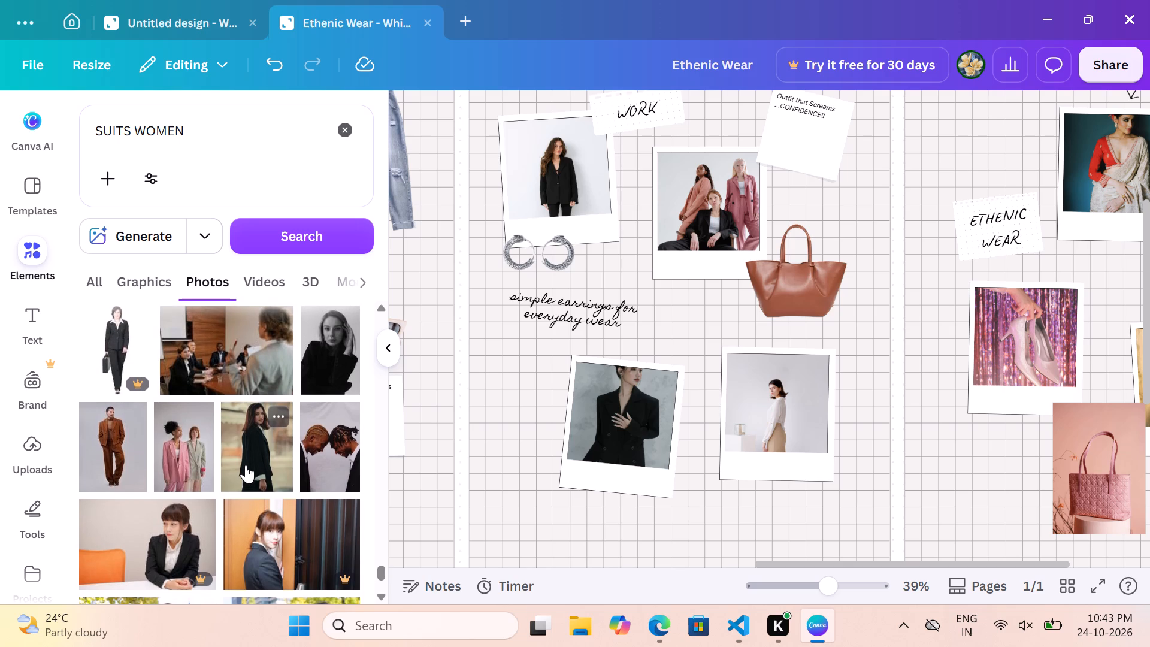
scroll(246, 465, "down", 3)
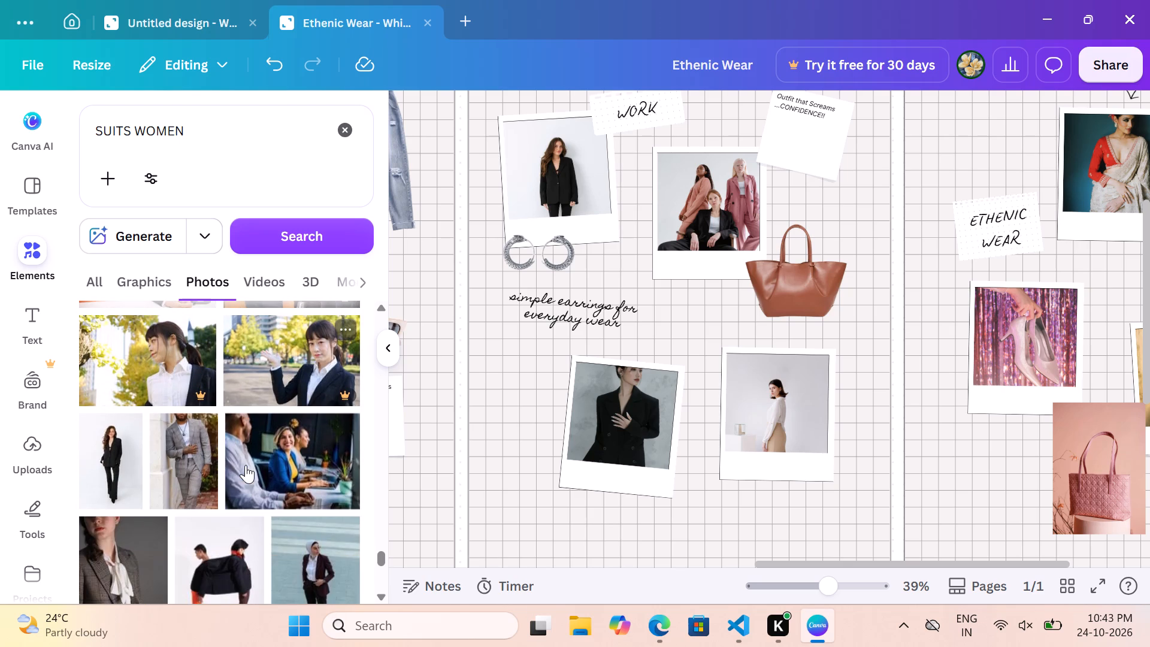
scroll(246, 465, "down", 2)
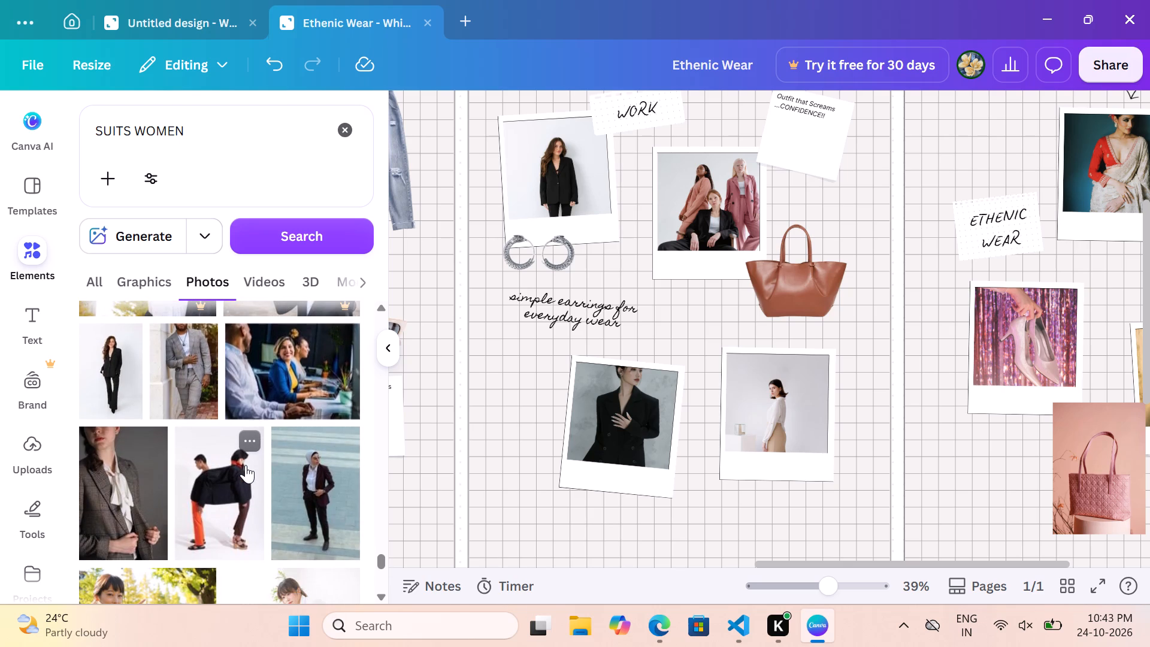
scroll(246, 465, "down", 4)
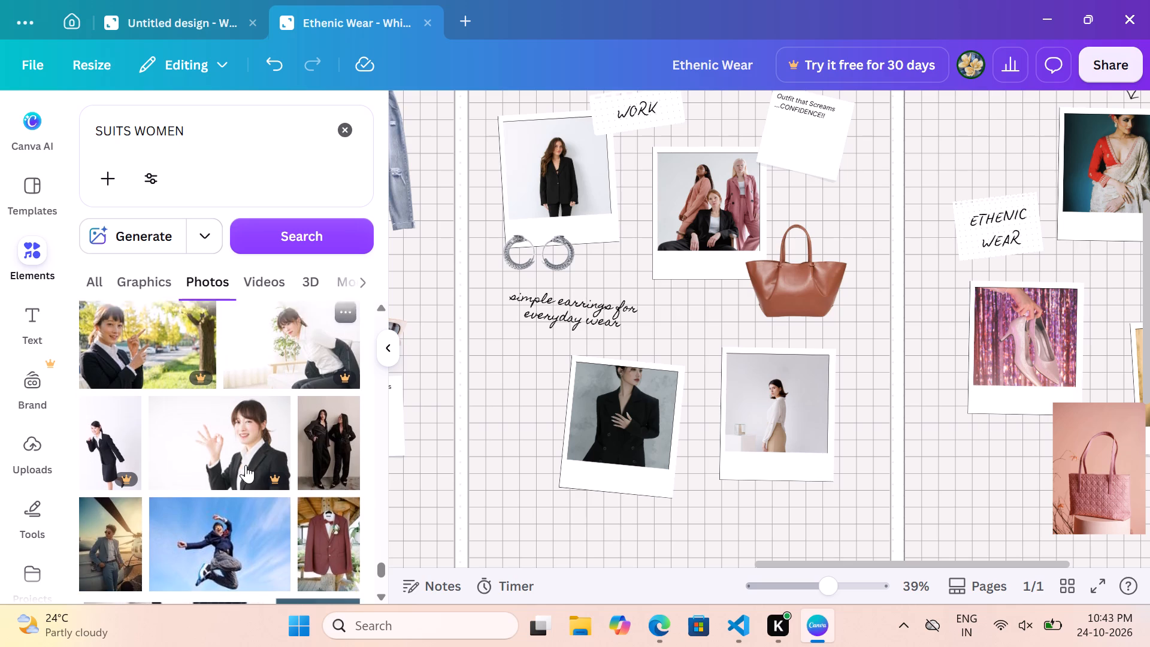
scroll(246, 465, "down", 4)
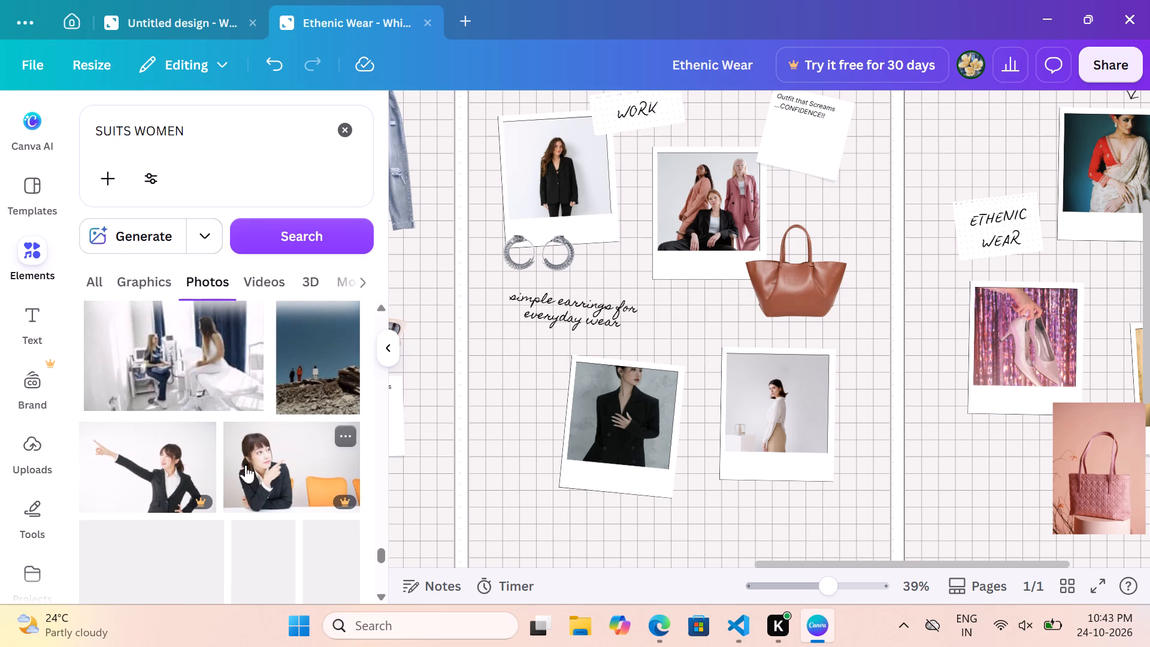
scroll(246, 465, "down", 3)
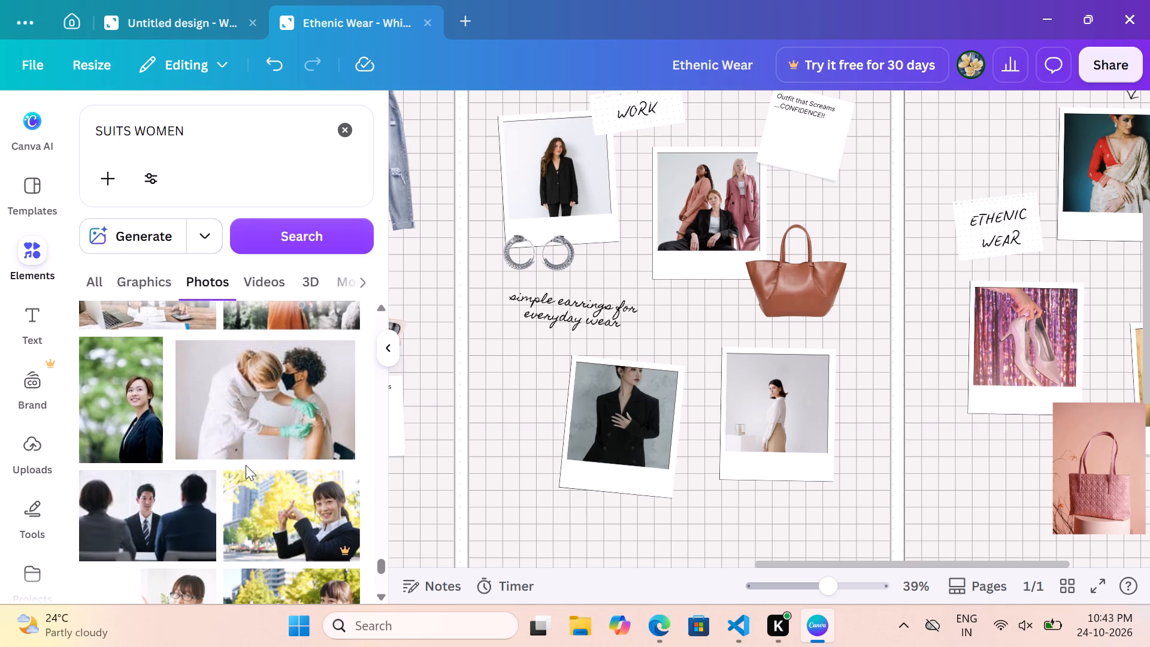
scroll(246, 465, "down", 3)
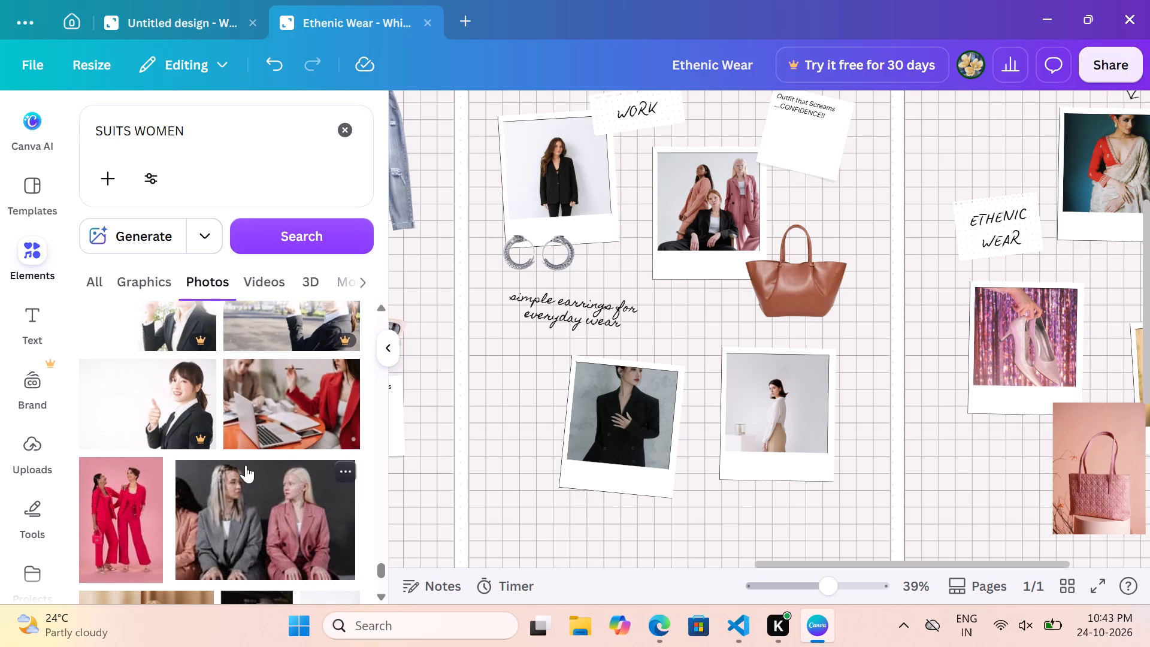
scroll(246, 465, "down", 3)
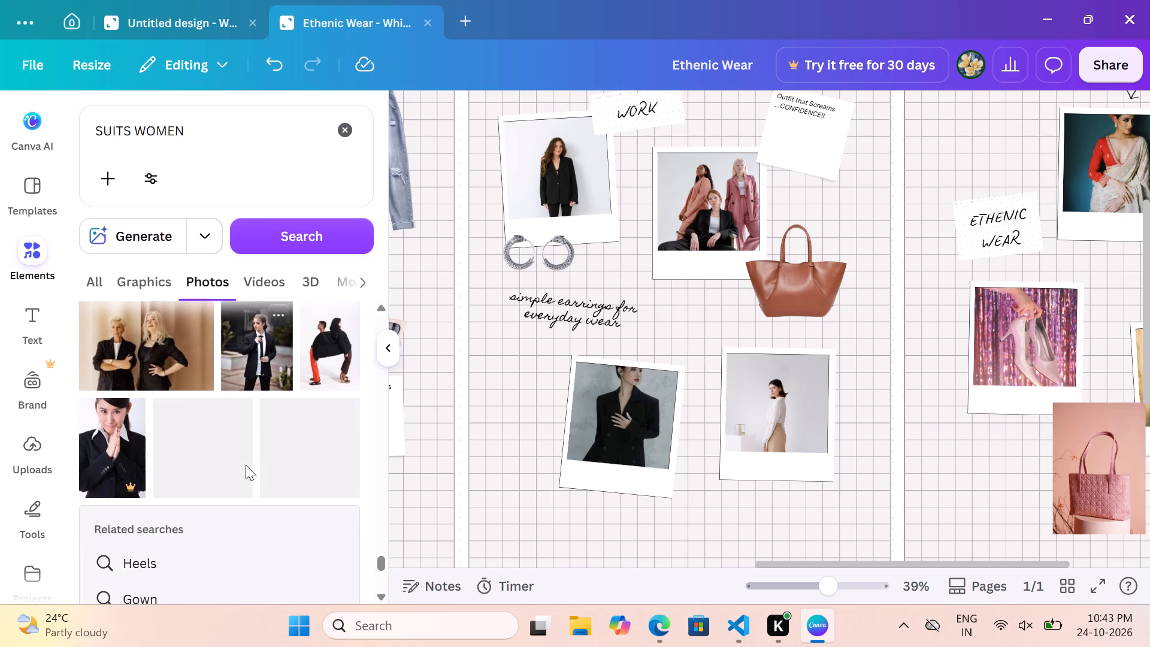
scroll(246, 465, "down", 2)
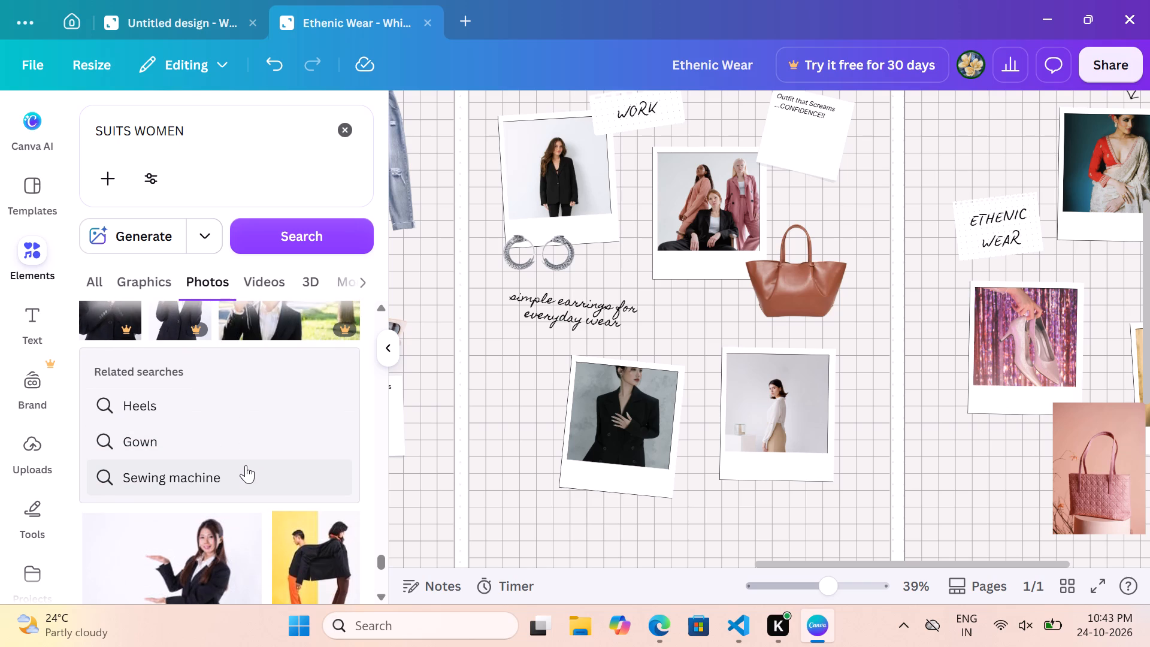
scroll(246, 465, "down", 2)
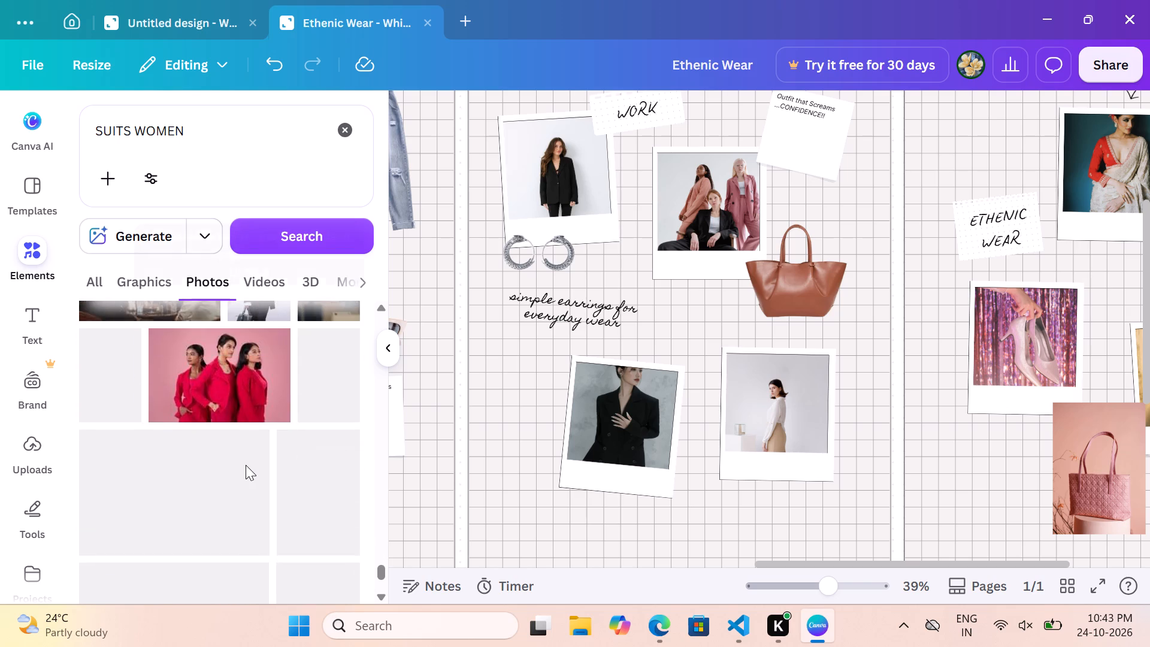
scroll(246, 465, "down", 1)
scroll(246, 465, "up", 2)
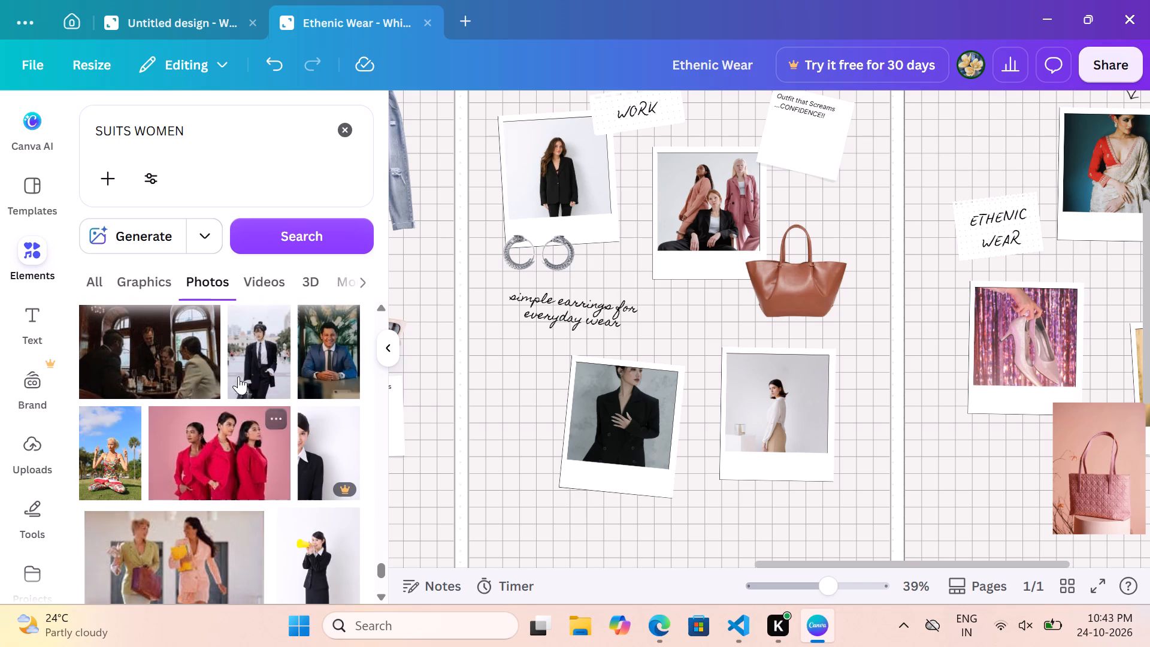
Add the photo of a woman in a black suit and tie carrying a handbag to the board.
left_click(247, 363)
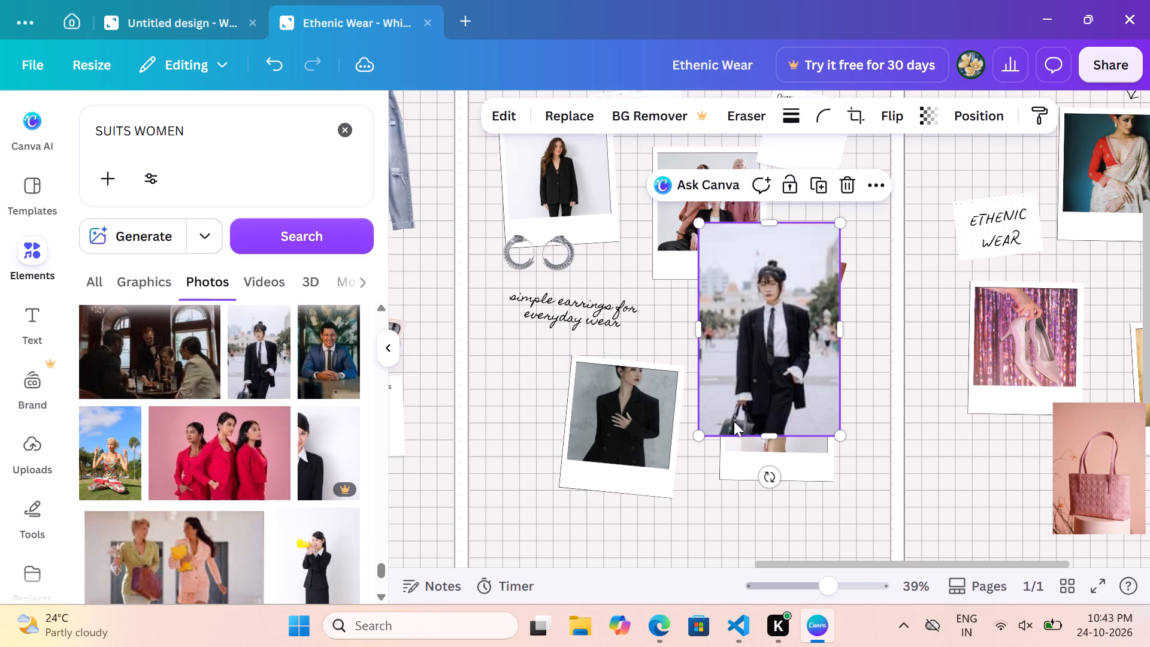
Replace the picture in the lower polaroid below the brown handbag with the photo of a seated blonde woman in a cream suit.
scroll(229, 484, "down", 2)
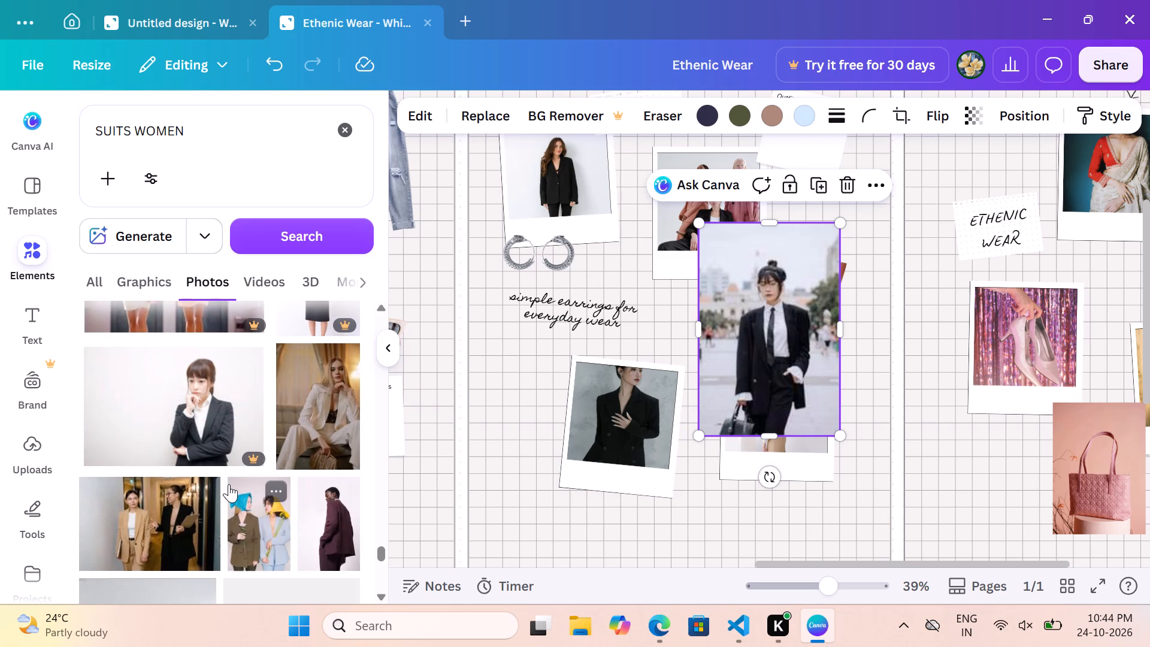
left_click(308, 428)
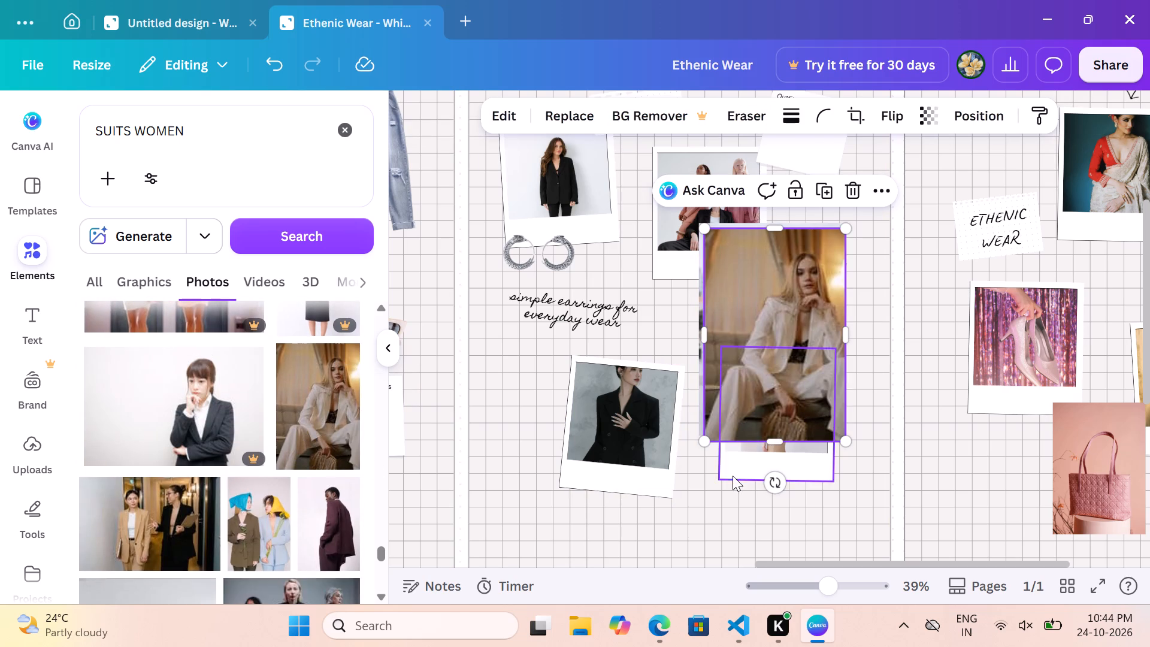
left_click_drag(773, 321, 778, 388)
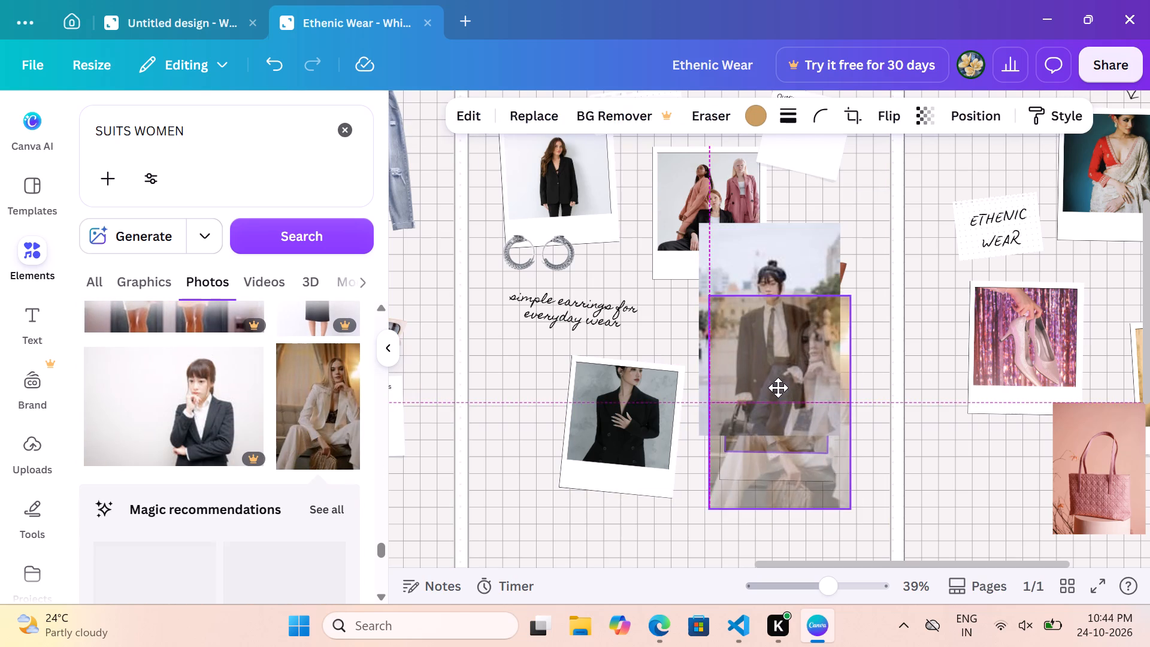
left_click_drag(778, 388, 778, 388)
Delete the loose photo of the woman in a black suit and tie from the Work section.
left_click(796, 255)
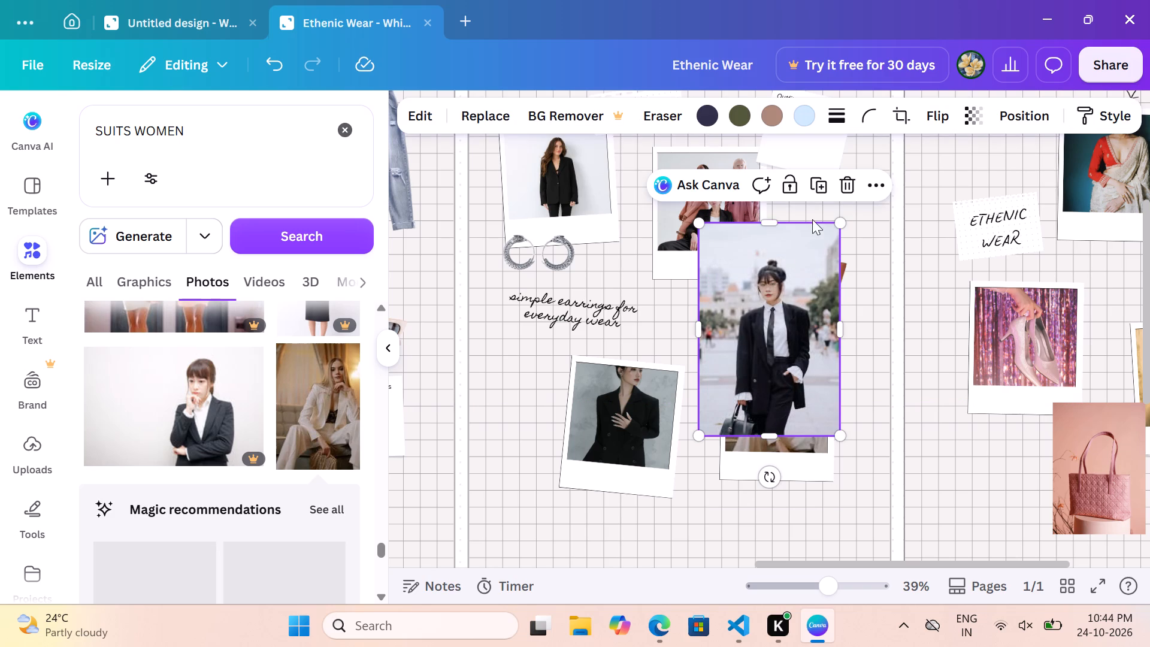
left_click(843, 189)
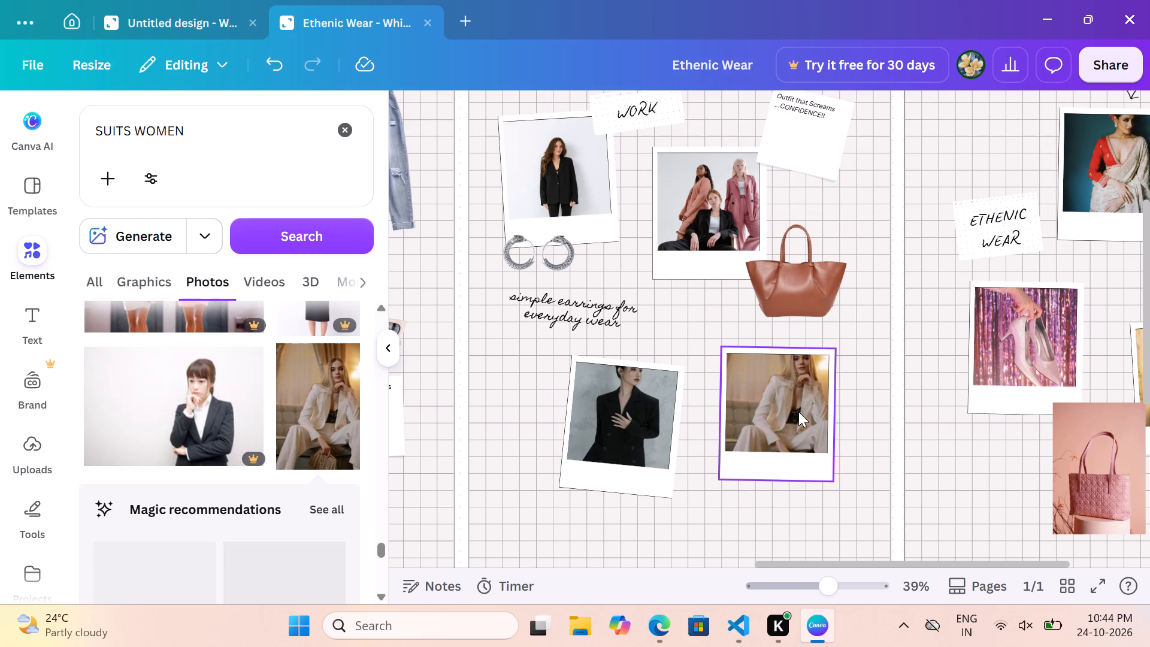
Replace the handwritten caption "simple earrings for everyday wear" in the Work section with "The GIRL BOSS vibes".
left_click(612, 310)
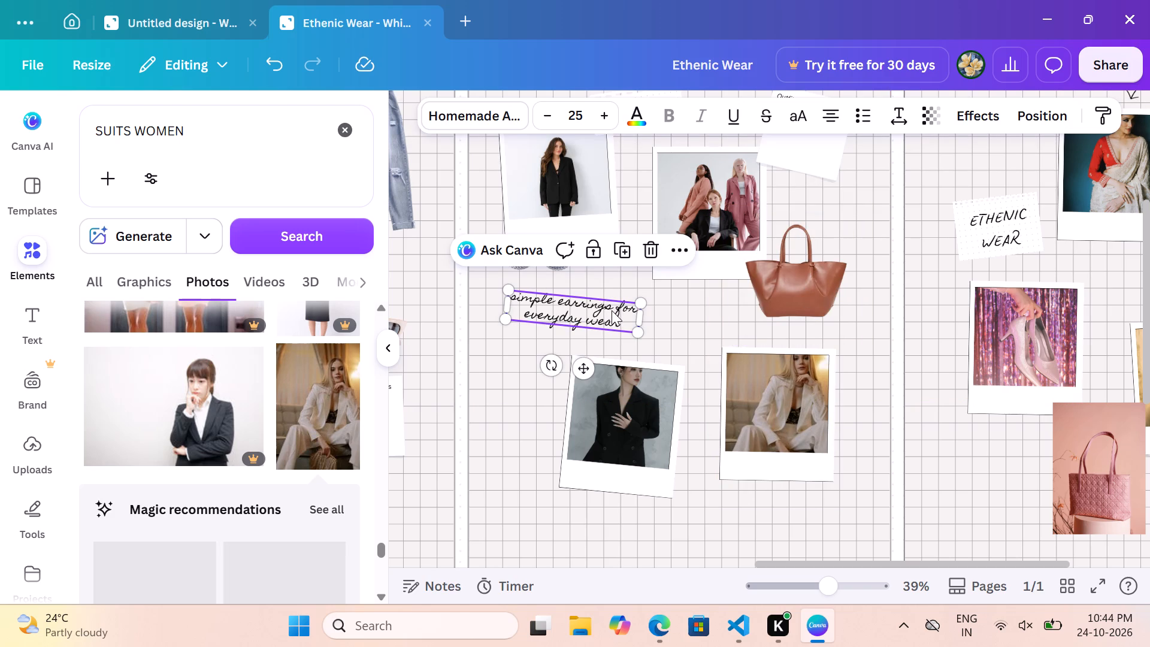
left_click(619, 319)
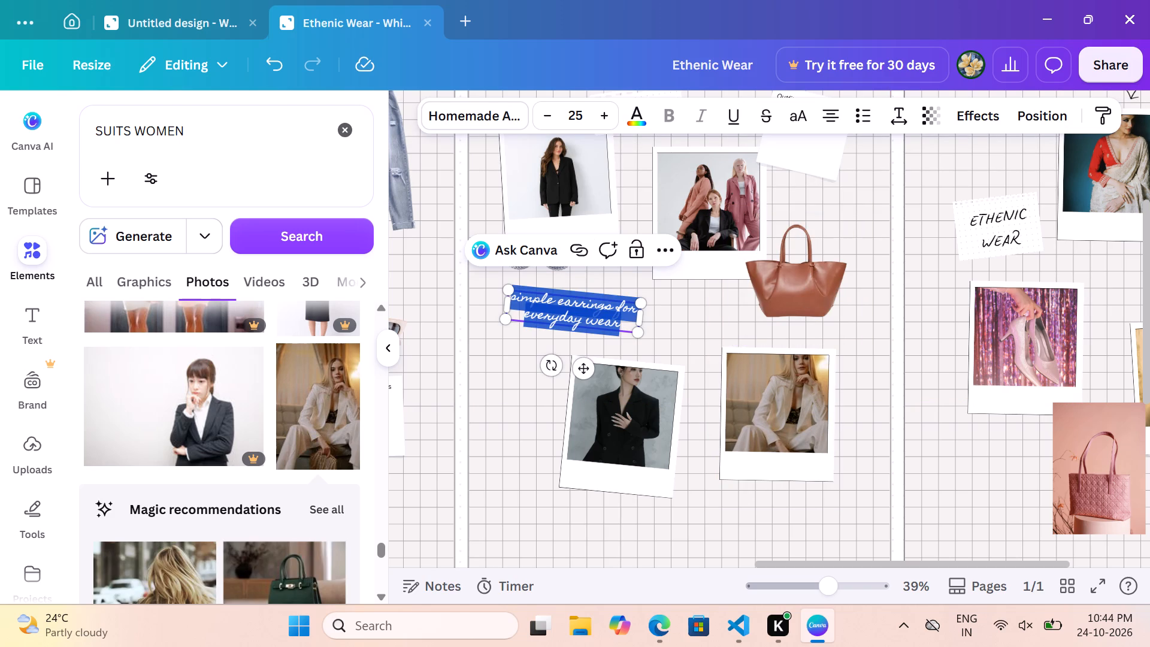
key("BackSpace")
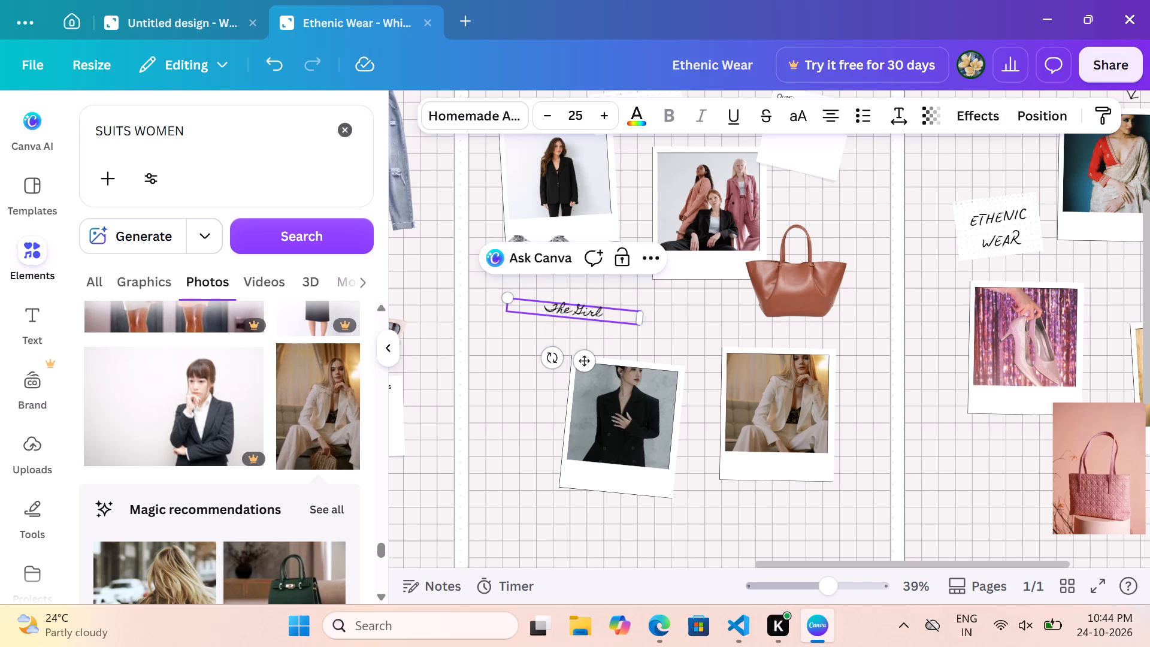
key("BackSpace")
key("BackSpace")
key("BackSpace")
key("BackSpace")
key("g")
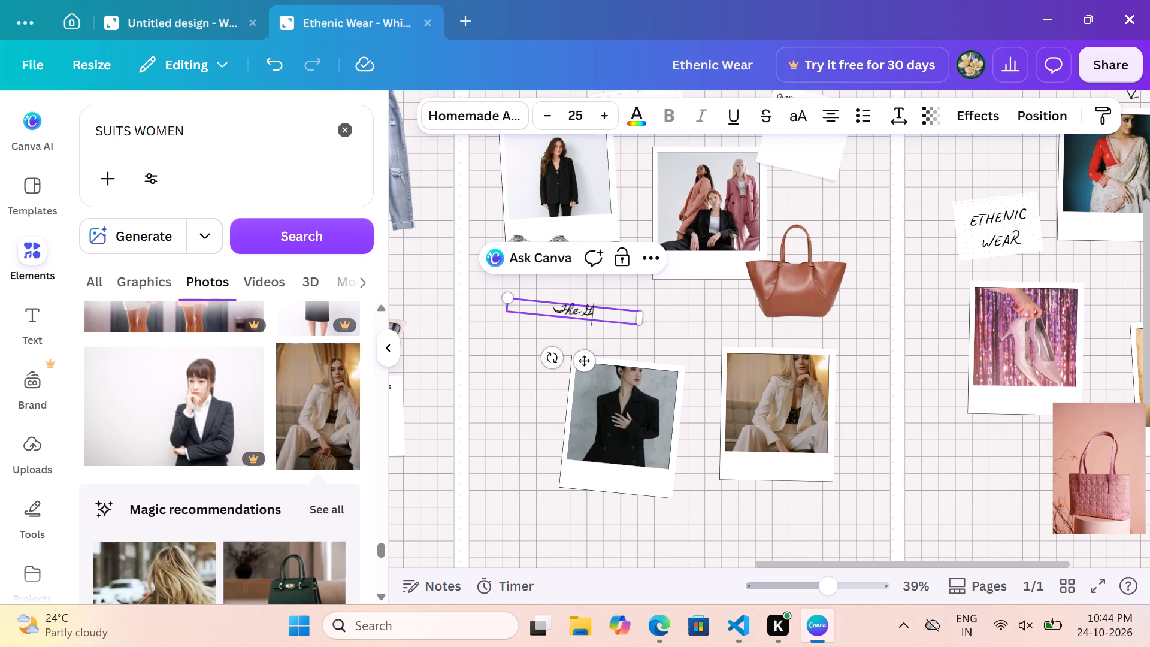
type("IRL")
key("space")
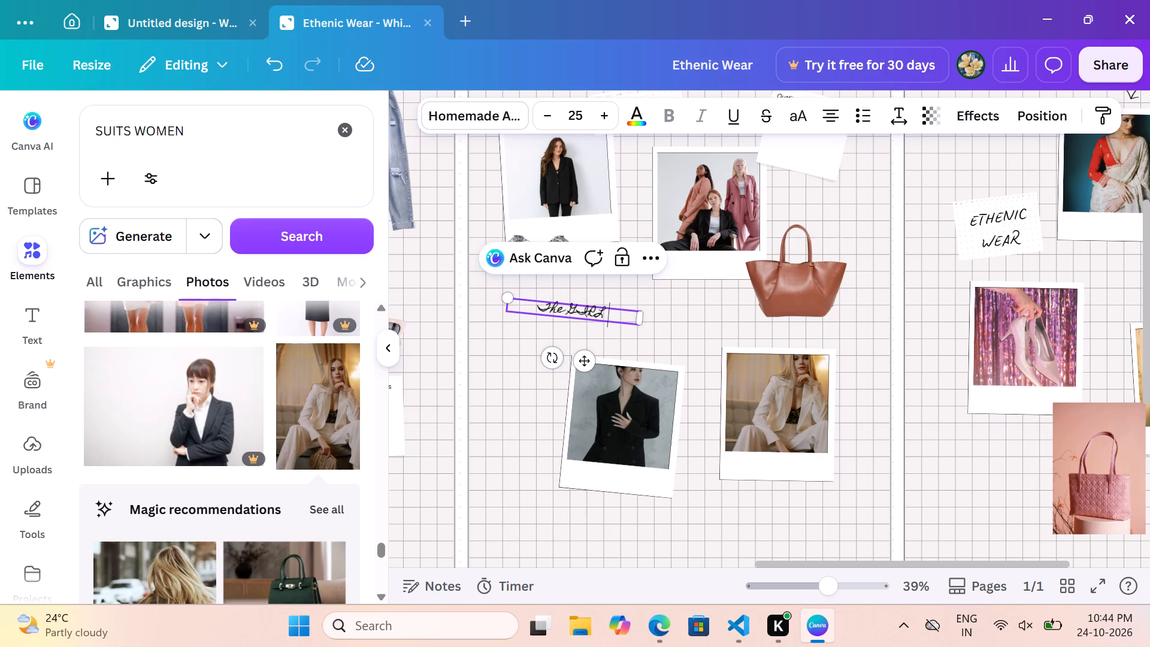
type("BOSS")
key("space")
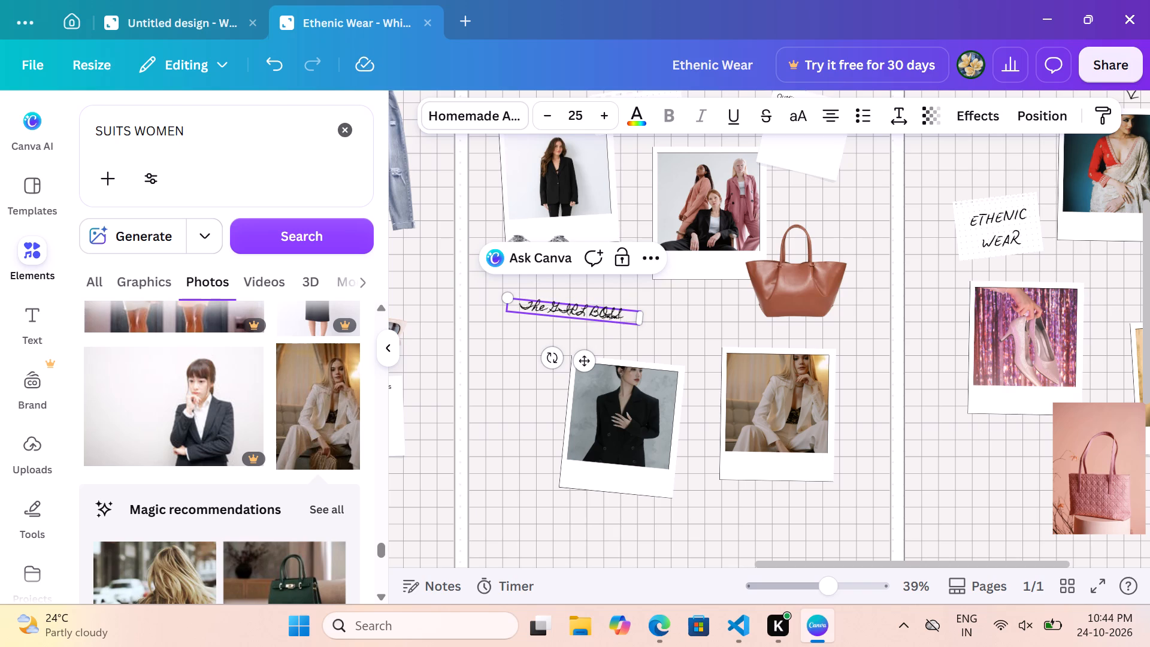
type("vibes")
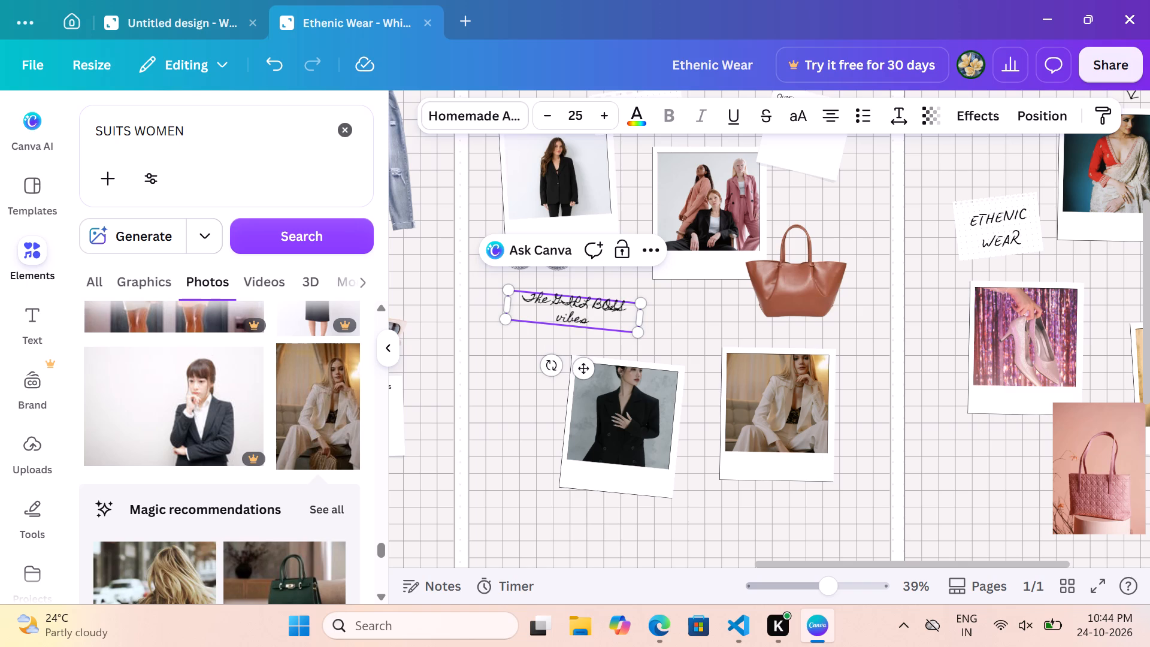
Rewrite "GIRL BOSS" in the handwritten caption as lowercase "girl boss" enclosed in double quotation marks.
left_click(622, 304)
key("BackSpace")
key("BackSpace")
key("BackSpace")
key("BackSpace")
key("BackSpace")
key("BackSpace")
key("BackSpace")
key("BackSpace")
key("BackSpace")
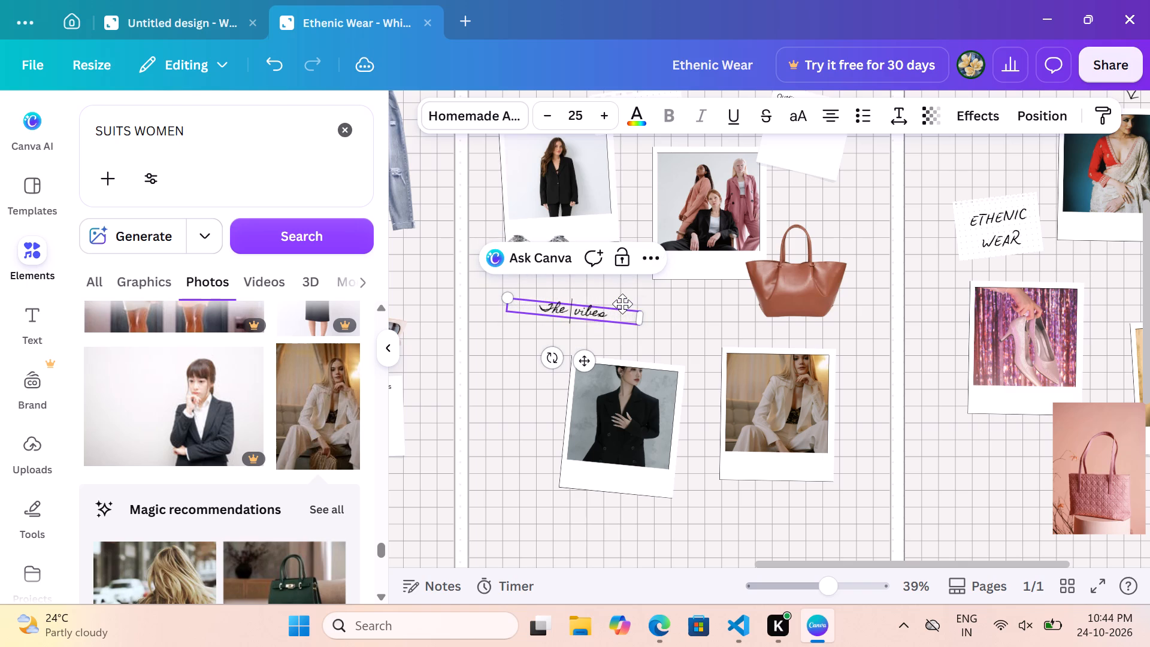
key("shift+quotedbl")
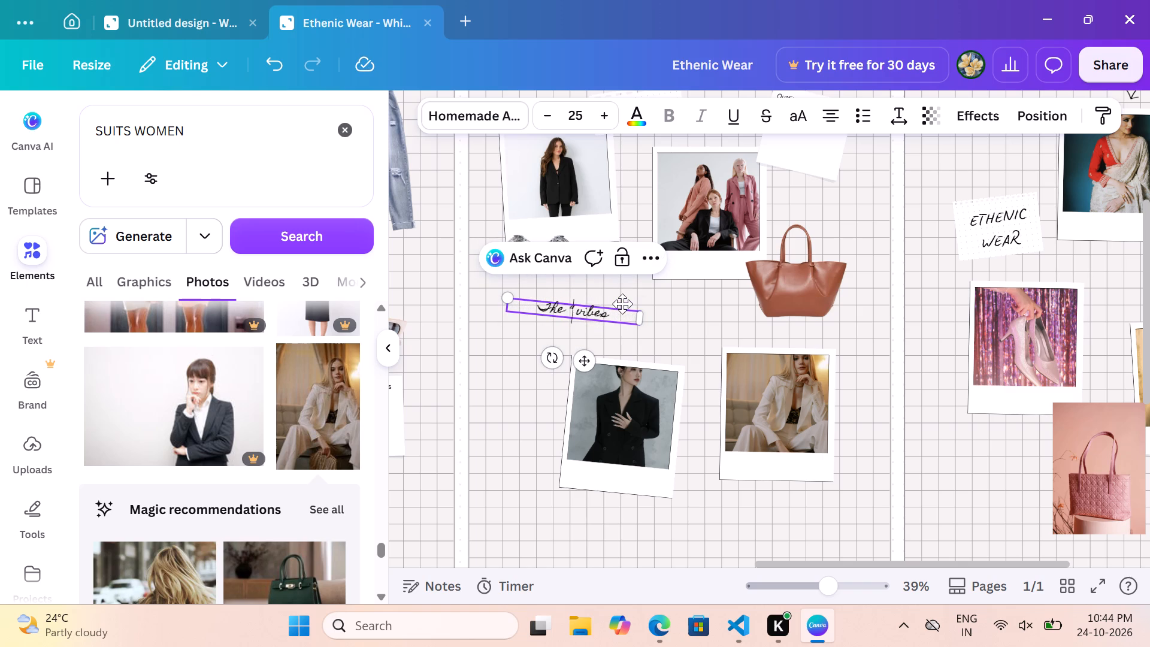
type("girl")
key("space")
type("boss")
key("shift+quotedbl")
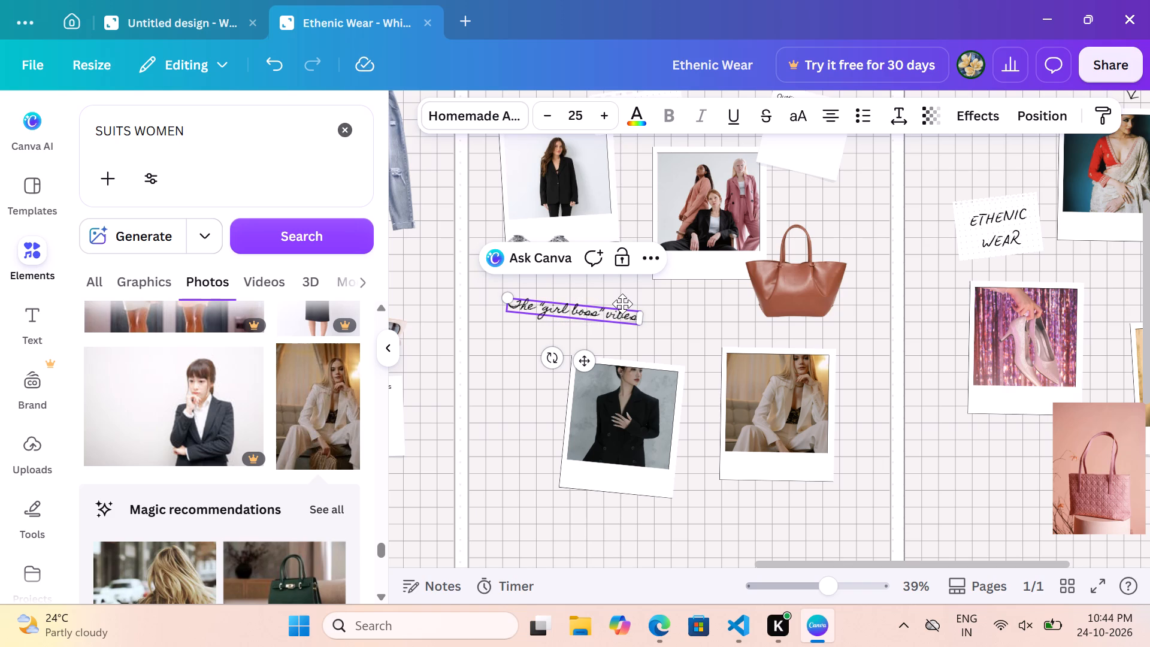
Put "vibes" on its own line in the caption, add "^^" after it and finish editing the text.
key("Return")
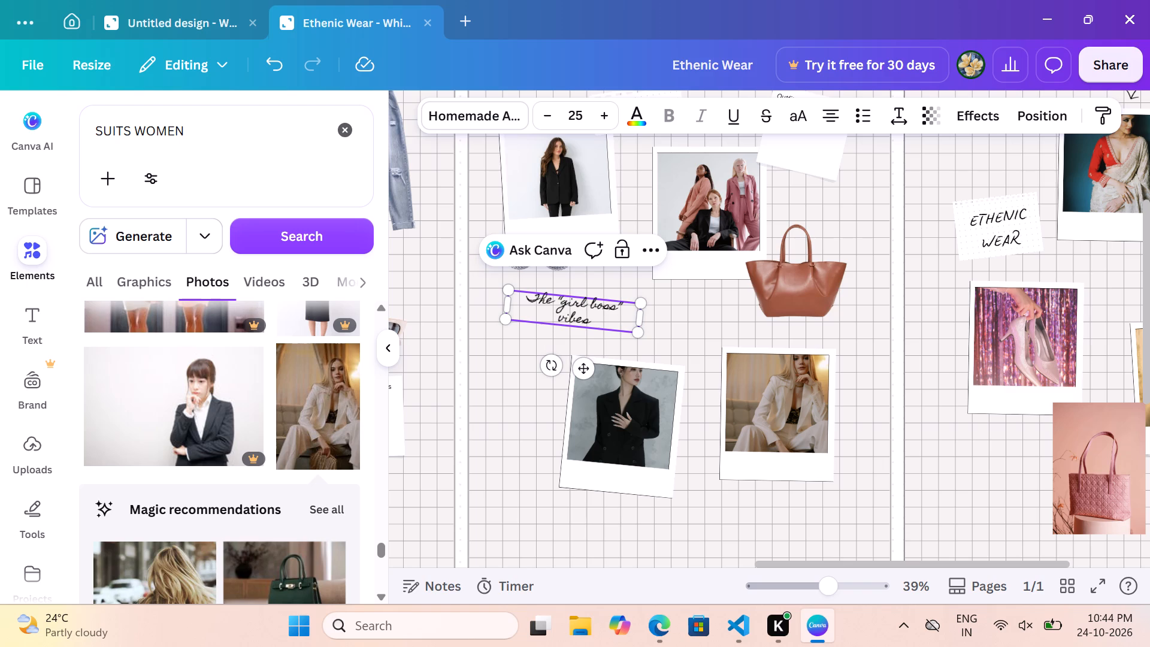
left_click(603, 322)
type("^^")
key("Return")
left_click(692, 320)
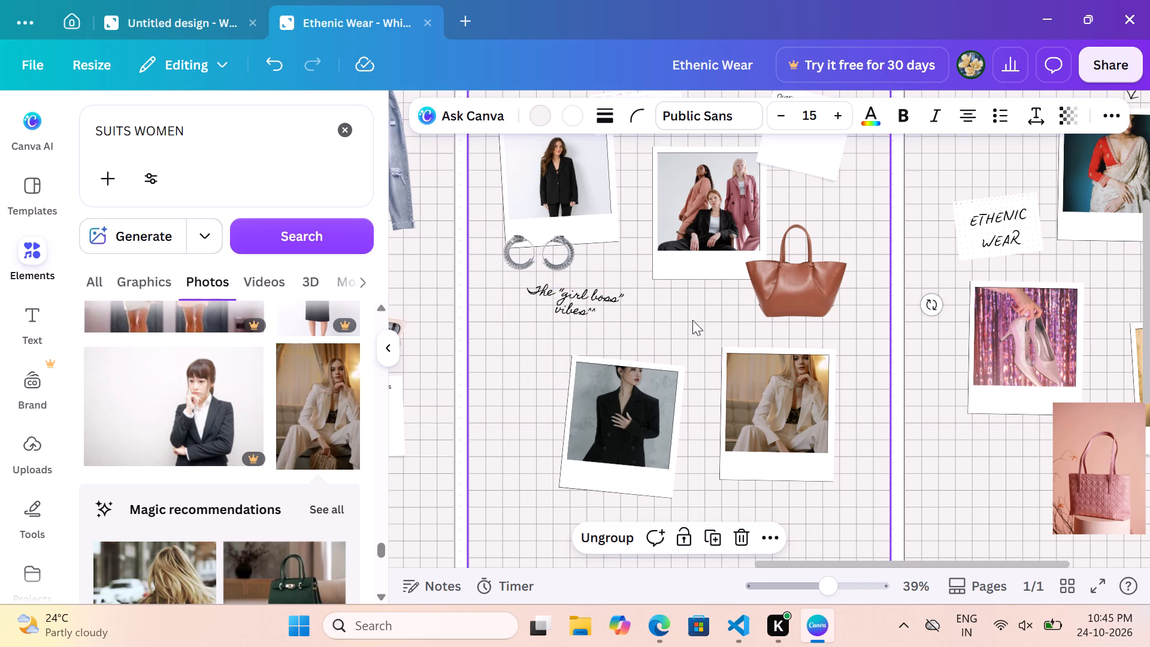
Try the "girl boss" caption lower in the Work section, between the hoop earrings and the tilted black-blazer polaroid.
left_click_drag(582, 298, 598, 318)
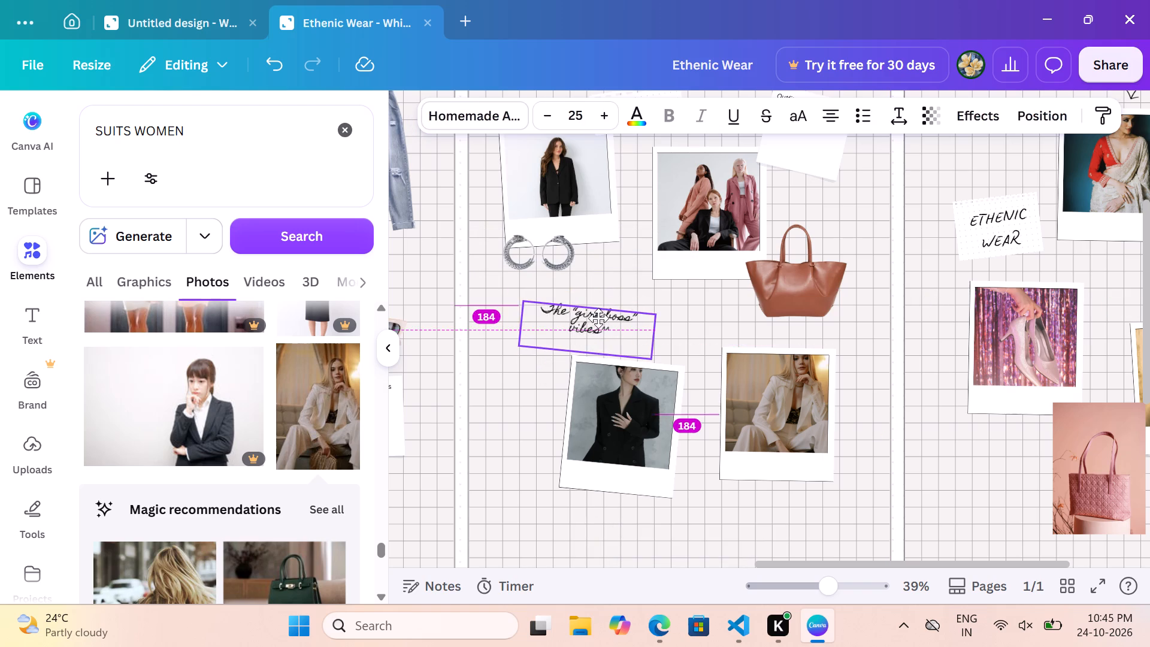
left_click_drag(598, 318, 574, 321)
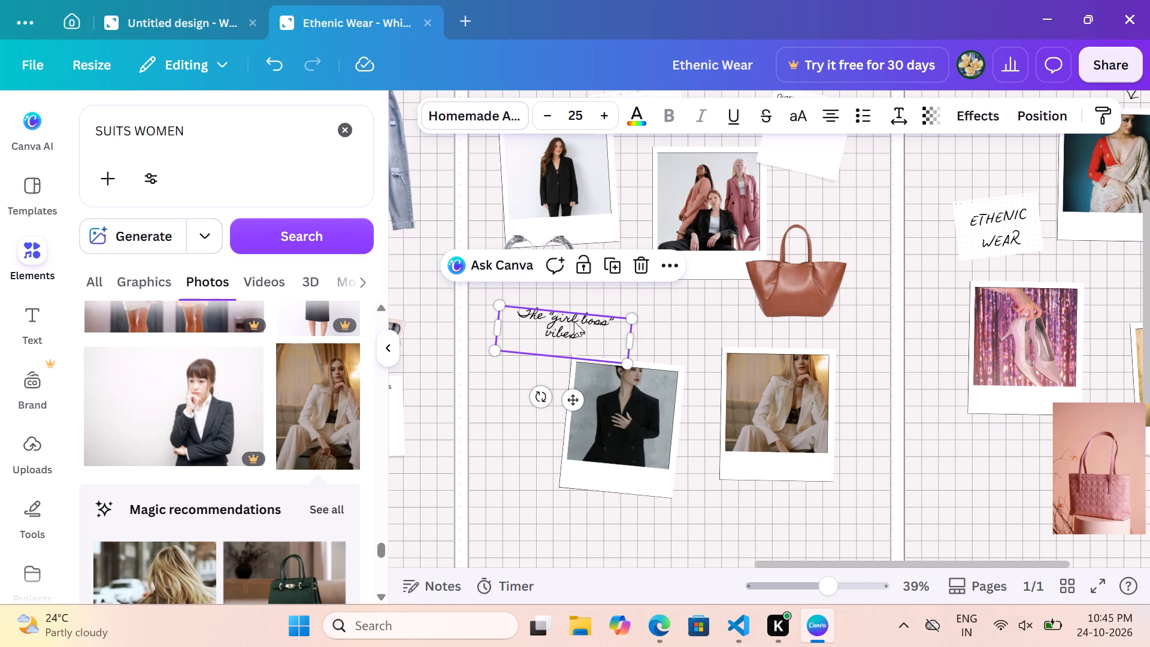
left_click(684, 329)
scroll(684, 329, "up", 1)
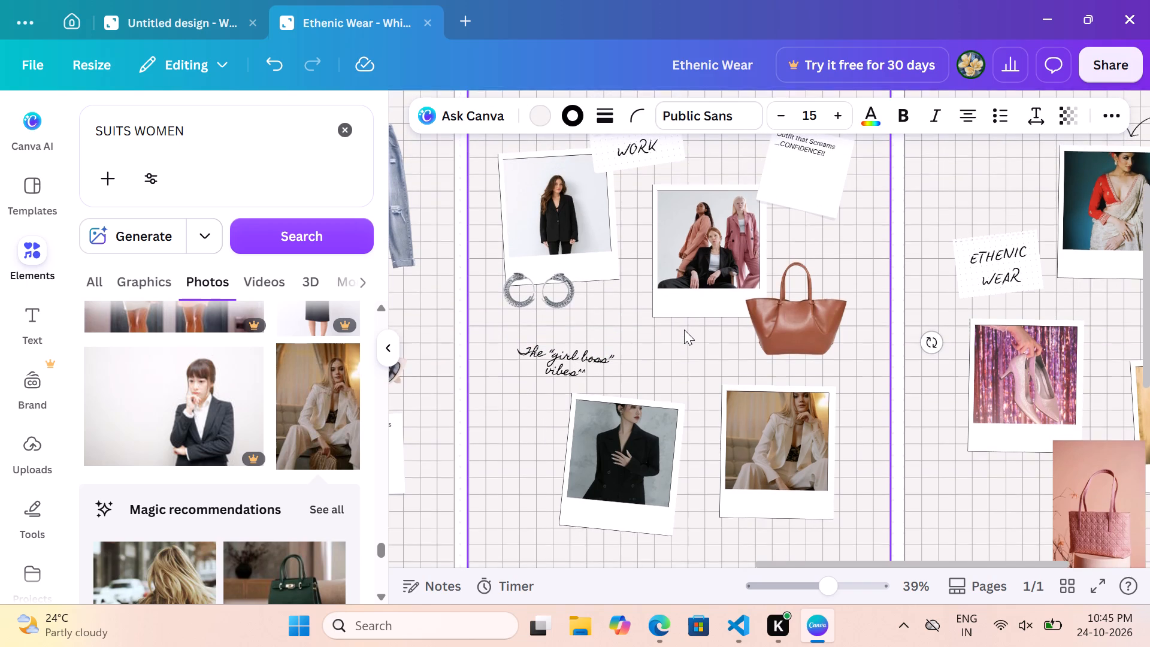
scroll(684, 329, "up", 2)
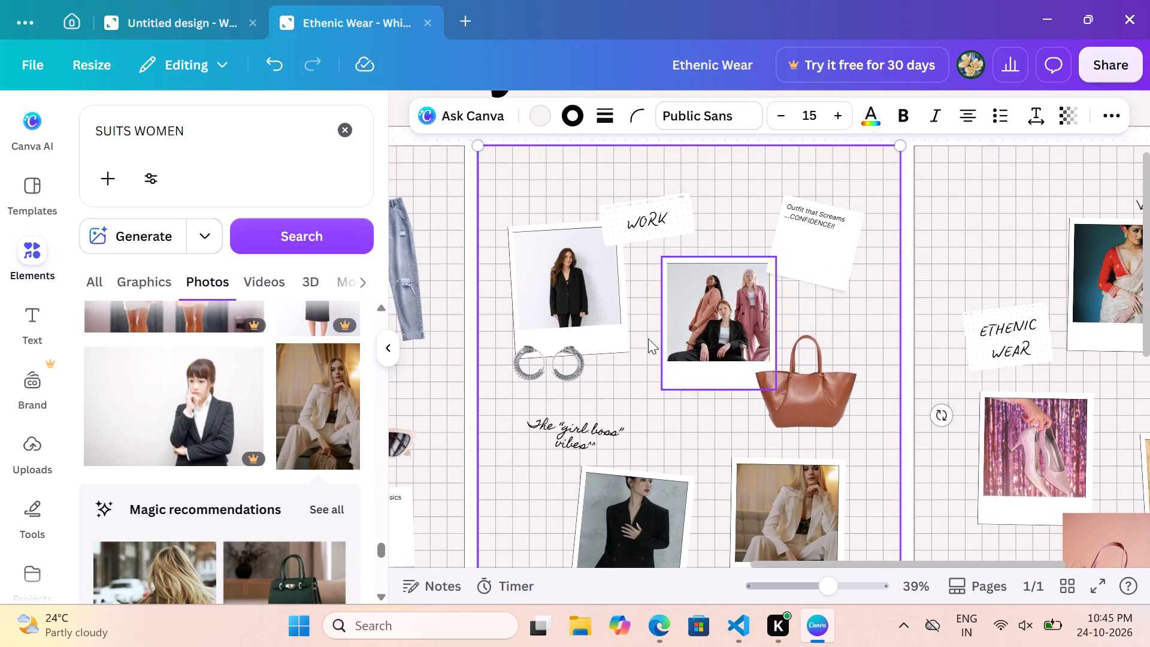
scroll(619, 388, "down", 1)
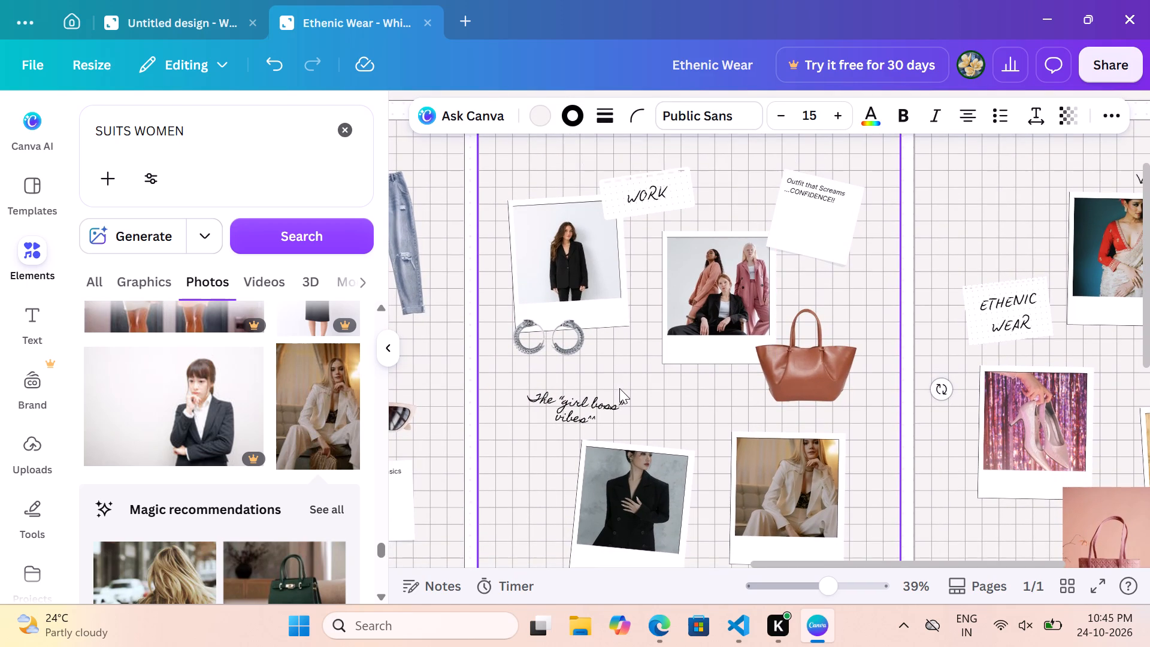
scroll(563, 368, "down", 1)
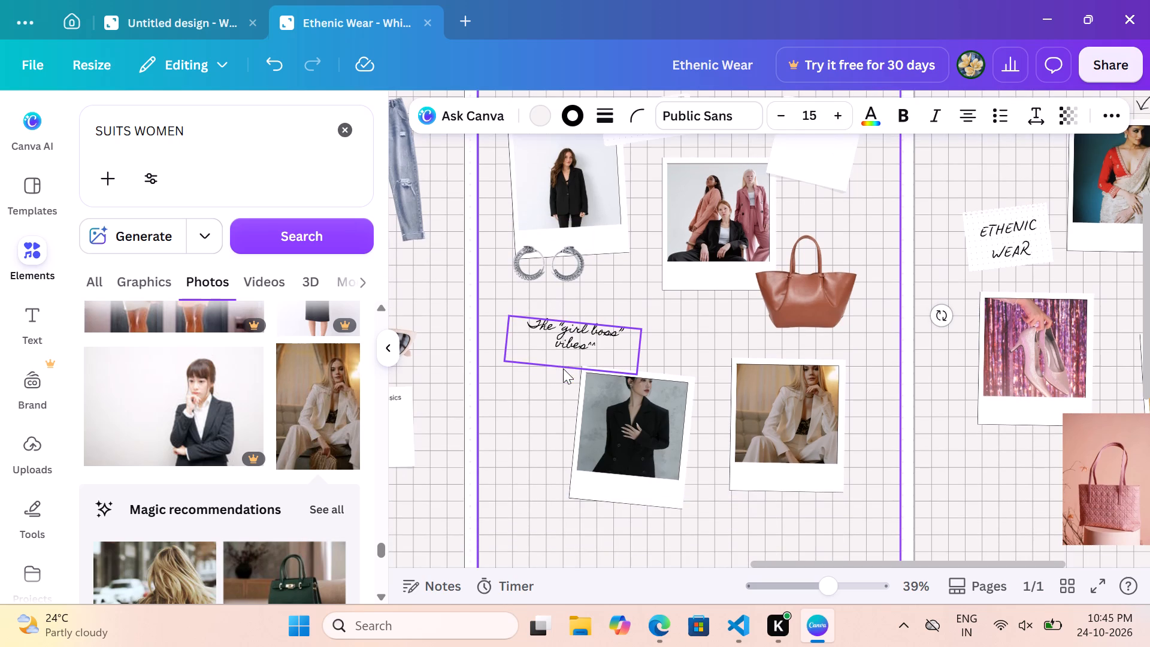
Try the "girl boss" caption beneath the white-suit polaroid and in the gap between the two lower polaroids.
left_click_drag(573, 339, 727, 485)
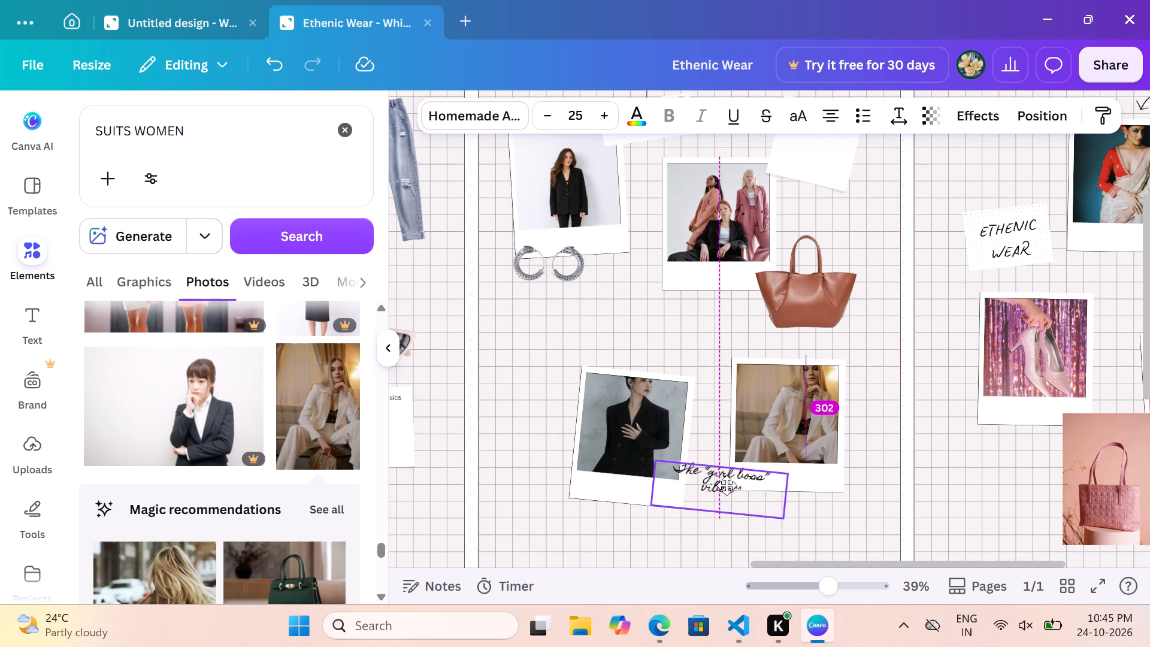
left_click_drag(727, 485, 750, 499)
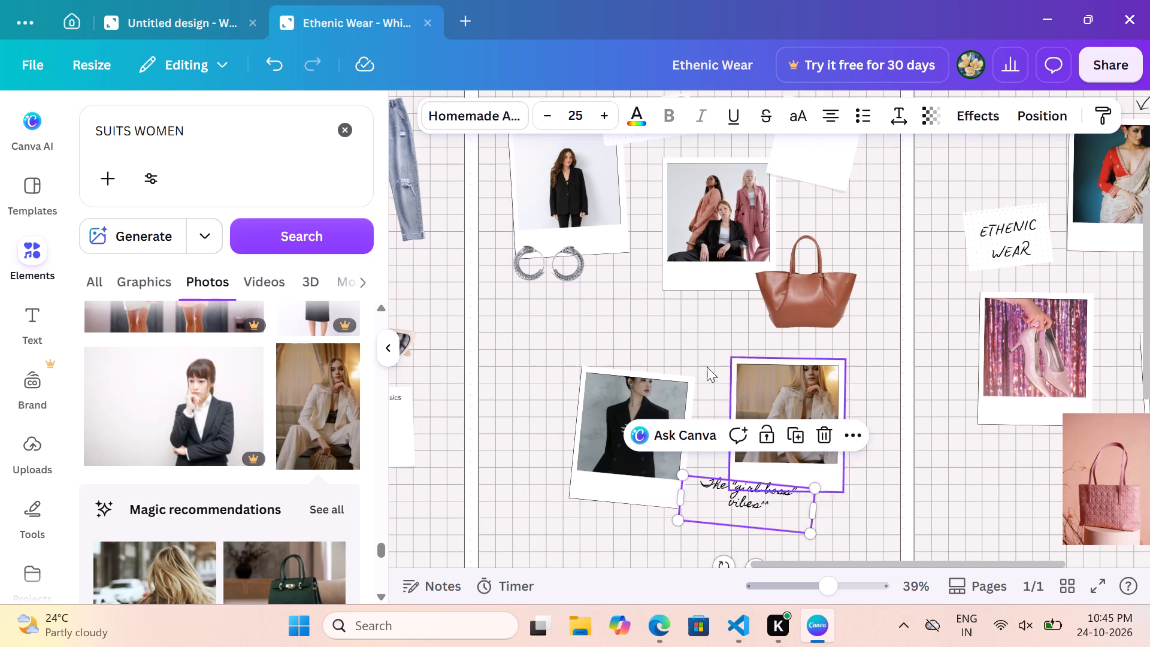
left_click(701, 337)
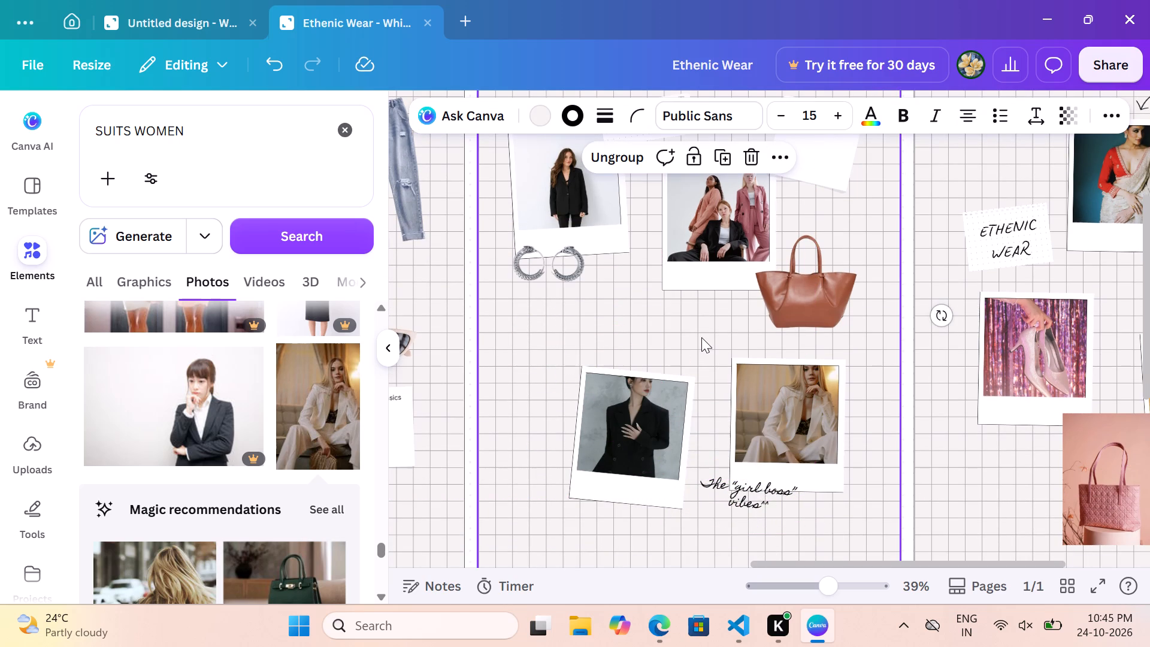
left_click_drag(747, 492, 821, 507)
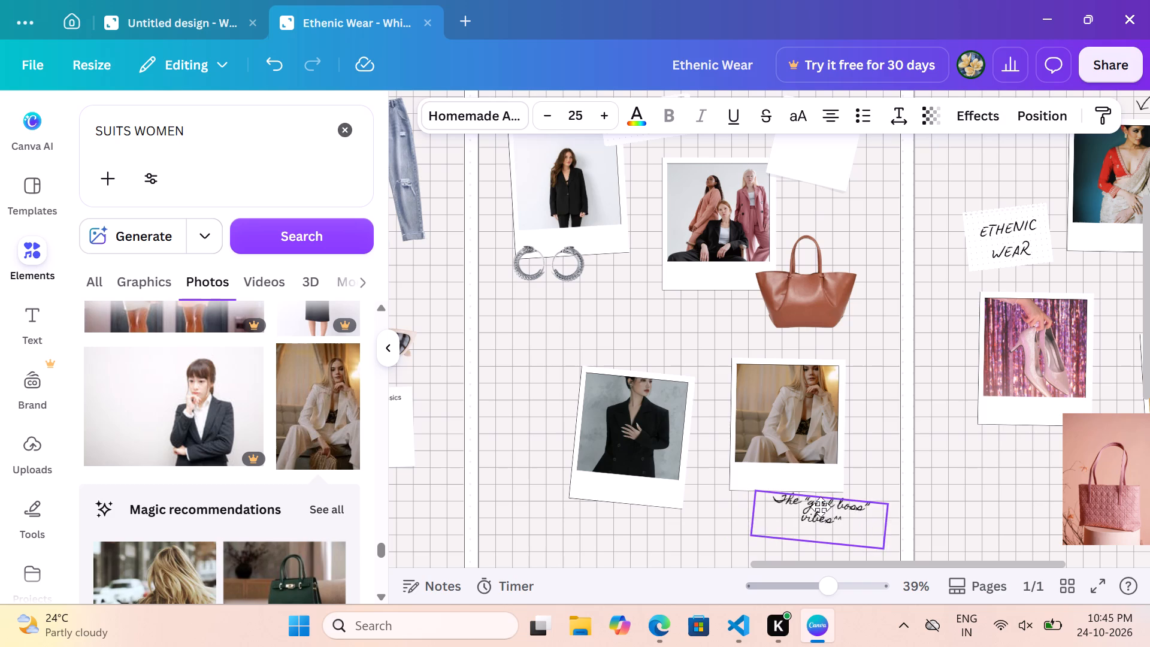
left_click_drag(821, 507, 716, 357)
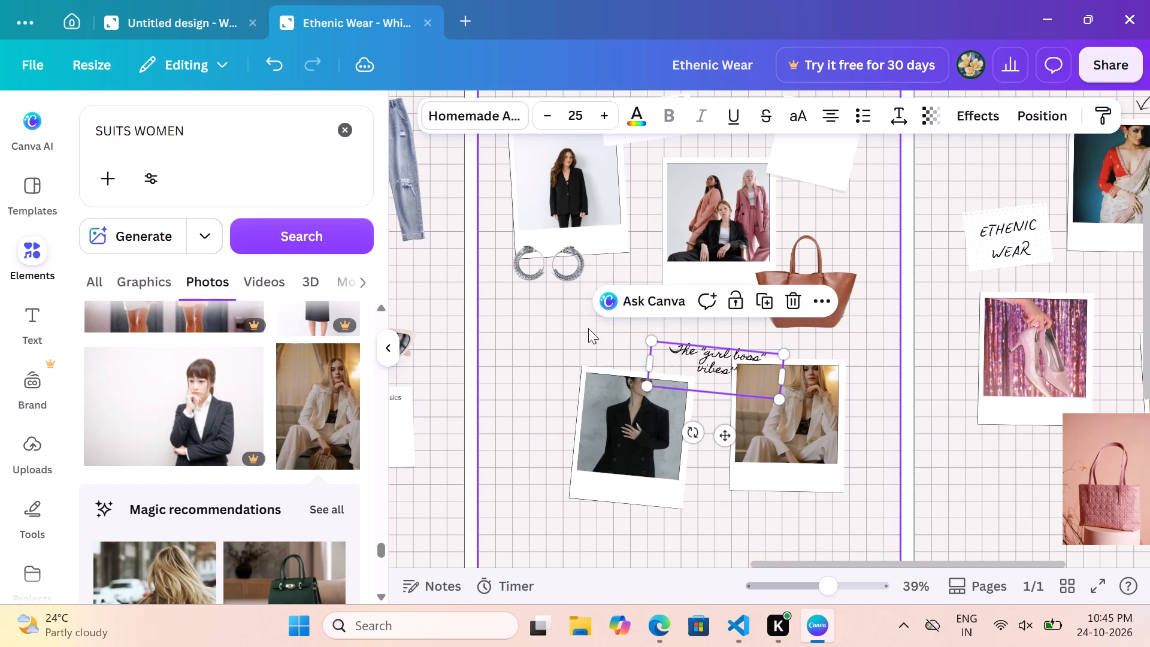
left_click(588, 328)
Place the "girl boss" caption just above the tilted polaroid of the woman in the black blazer.
left_click_drag(710, 361, 664, 330)
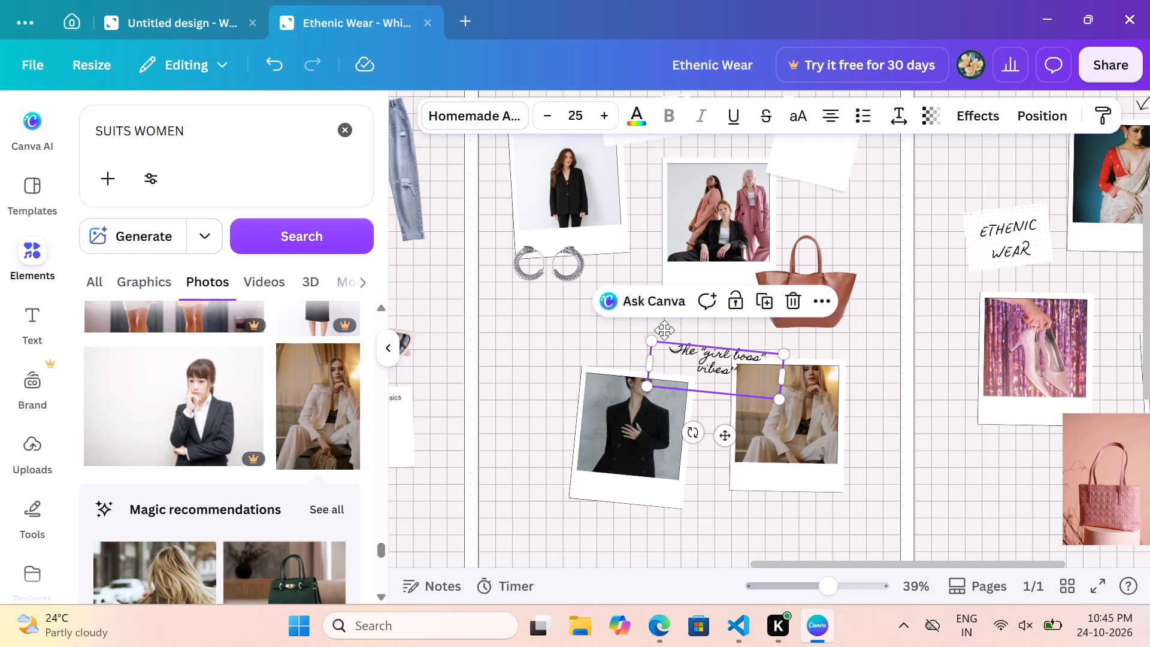
left_click_drag(664, 330, 585, 331)
left_click(704, 342)
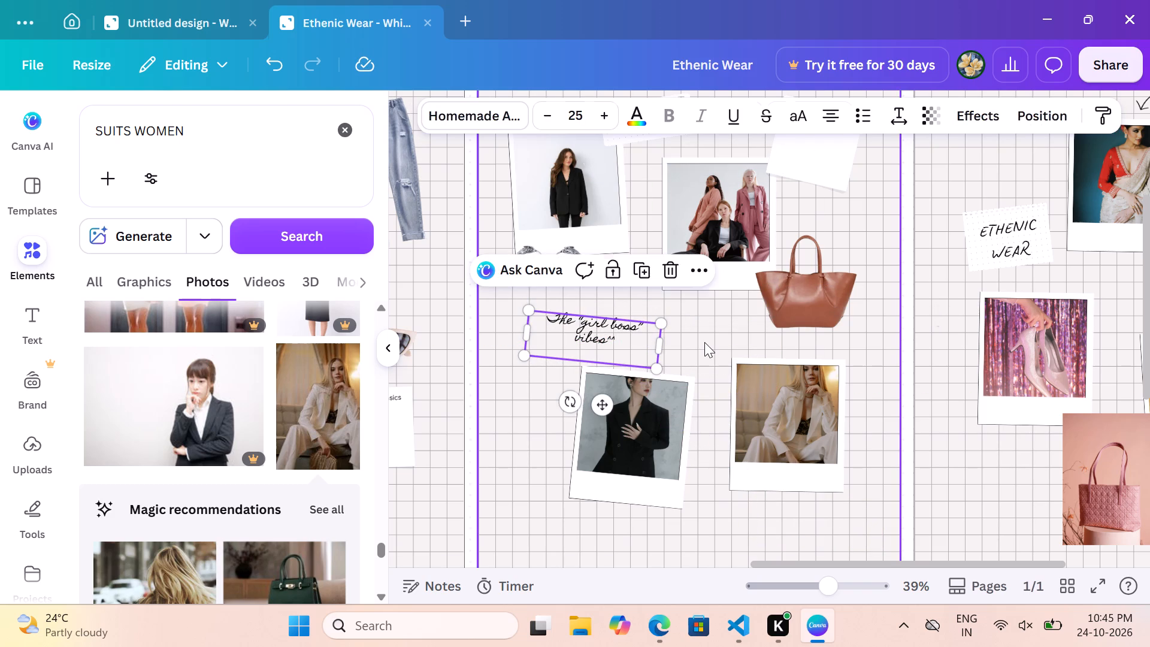
Search the photo elements for "chanel bags".
left_click(275, 131)
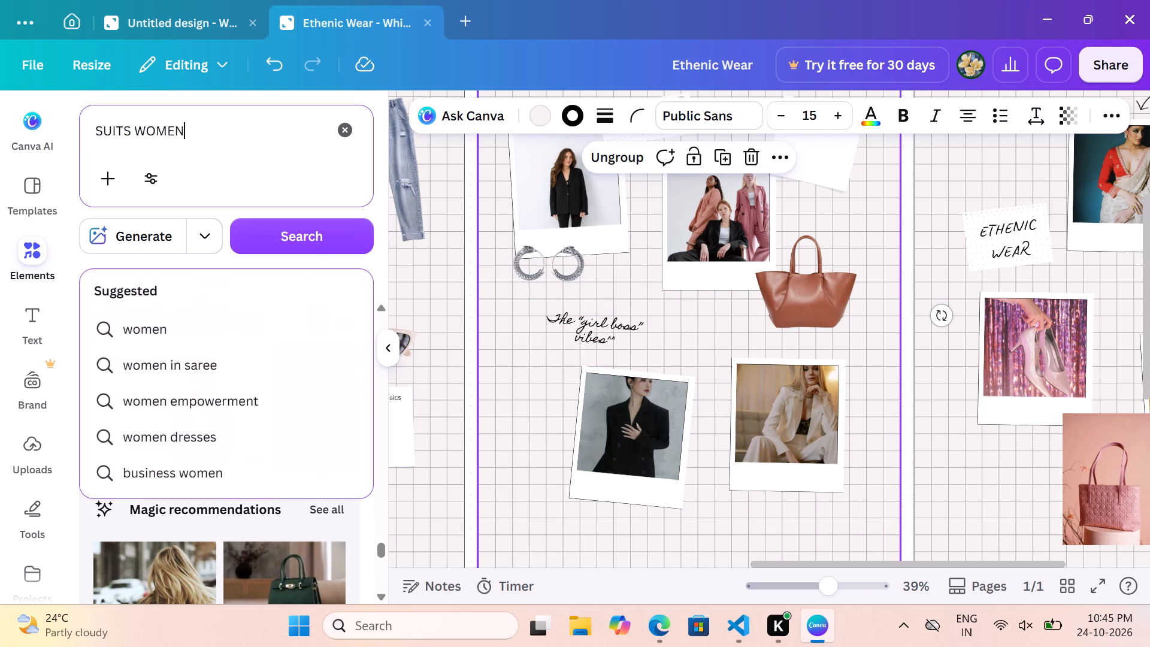
key("BackSpace")
key("BackSpace")
key("BackSpace")
key("BackSpace")
key("BackSpace")
key("BackSpace")
key("BackSpace")
key("BackSpace")
key("BackSpace")
key("BackSpace")
key("BackSpace")
key("BackSpace")
key("BackSpace")
key("BackSpace")
key("BackSpace")
key("BackSpace")
key("BackSpace")
key("BackSpace")
key("BackSpace")
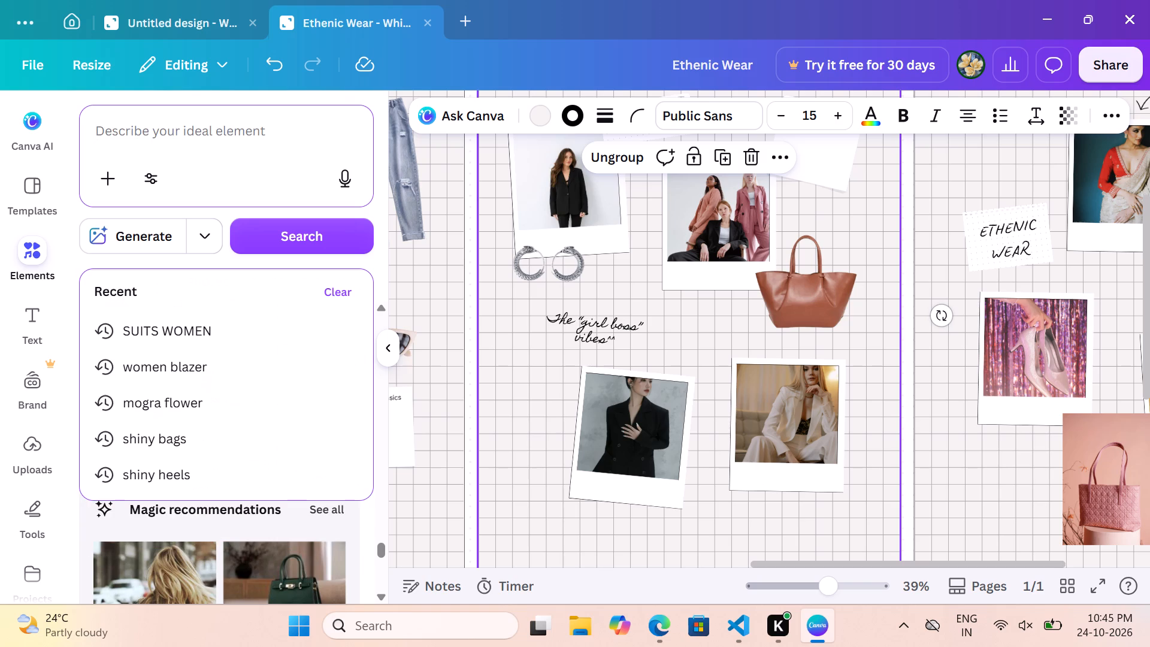
type("chanel bags'")
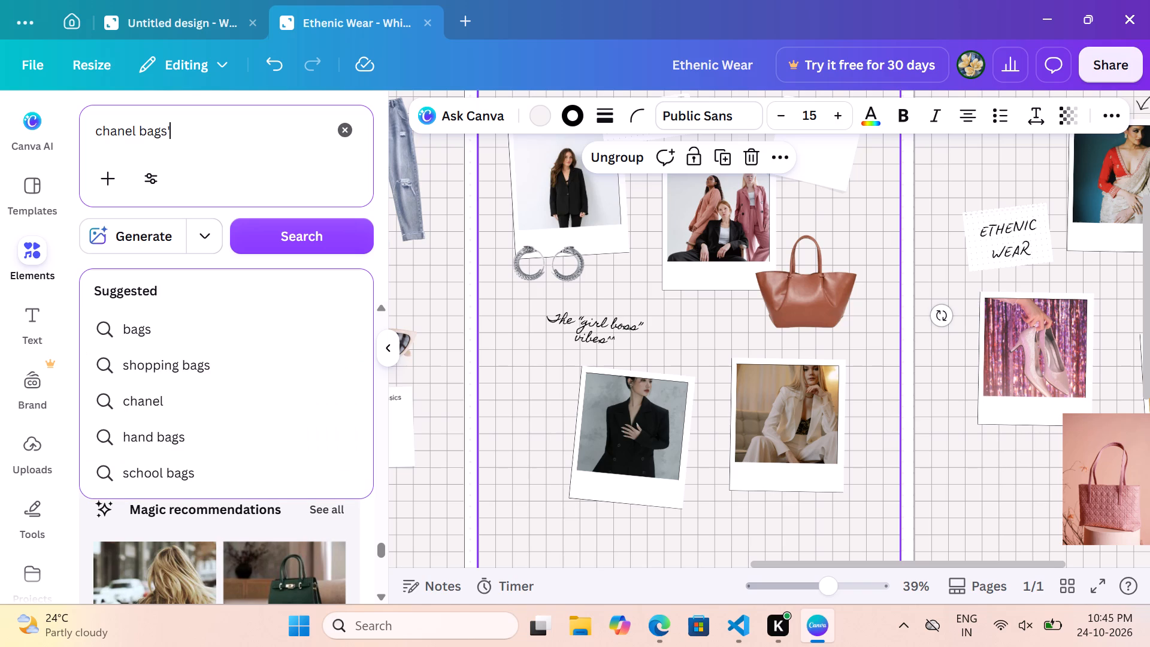
key("BackSpace")
key("Return")
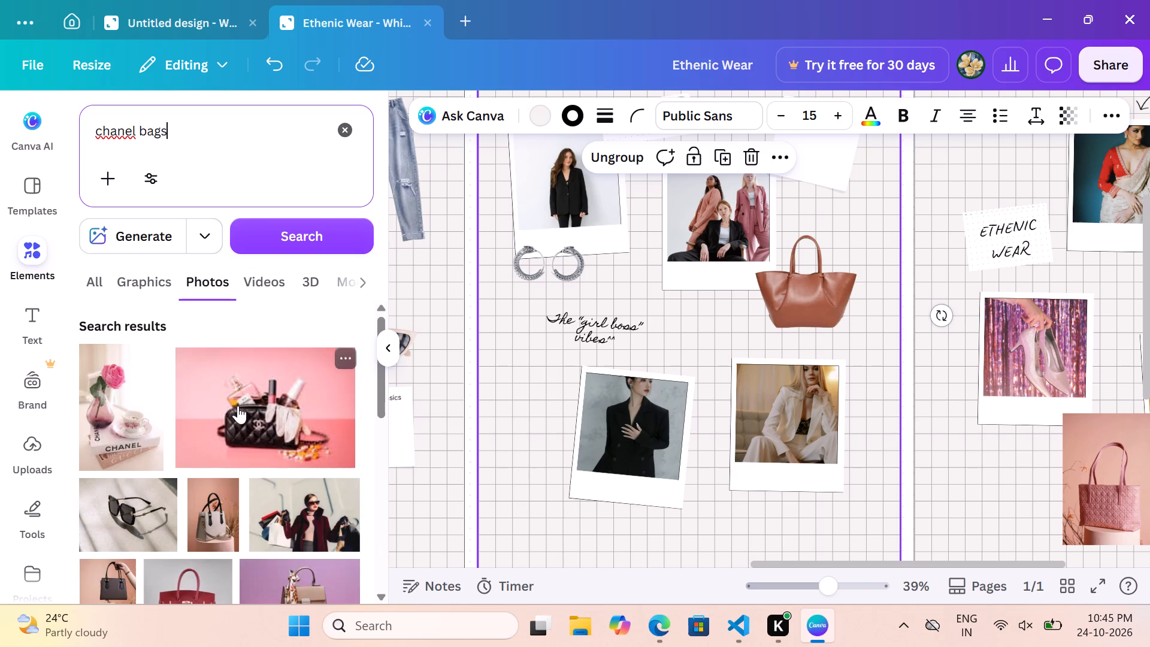
Examine the bag photos in the search results for one that suits the Work section.
scroll(238, 406, "down", 2)
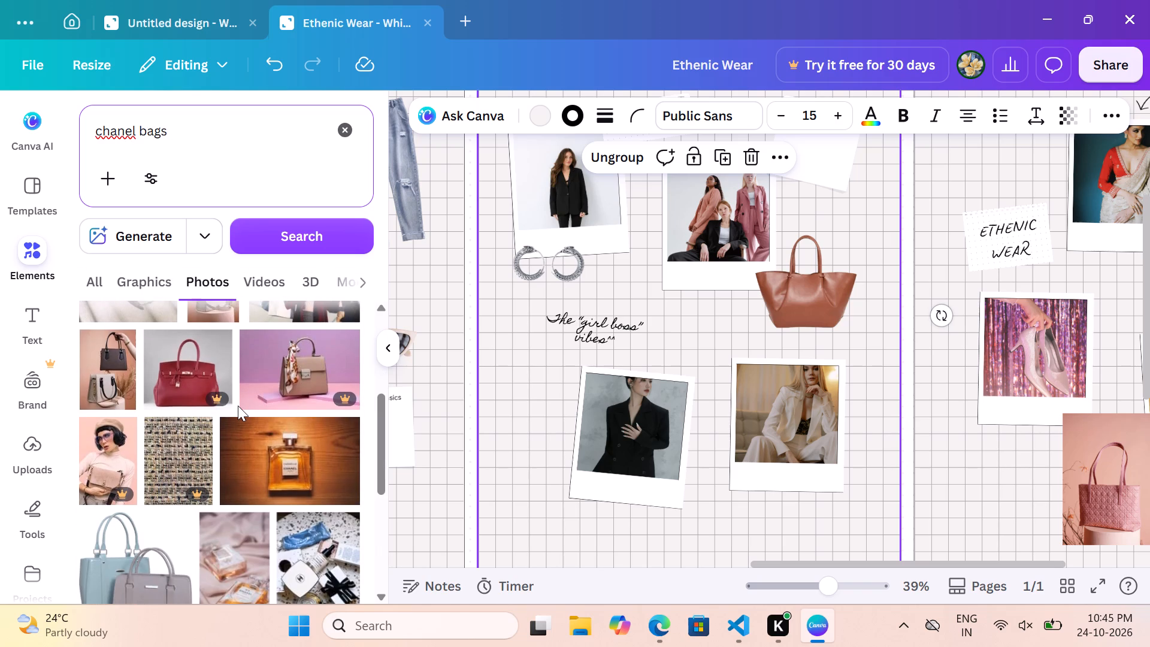
scroll(270, 439, "down", 3)
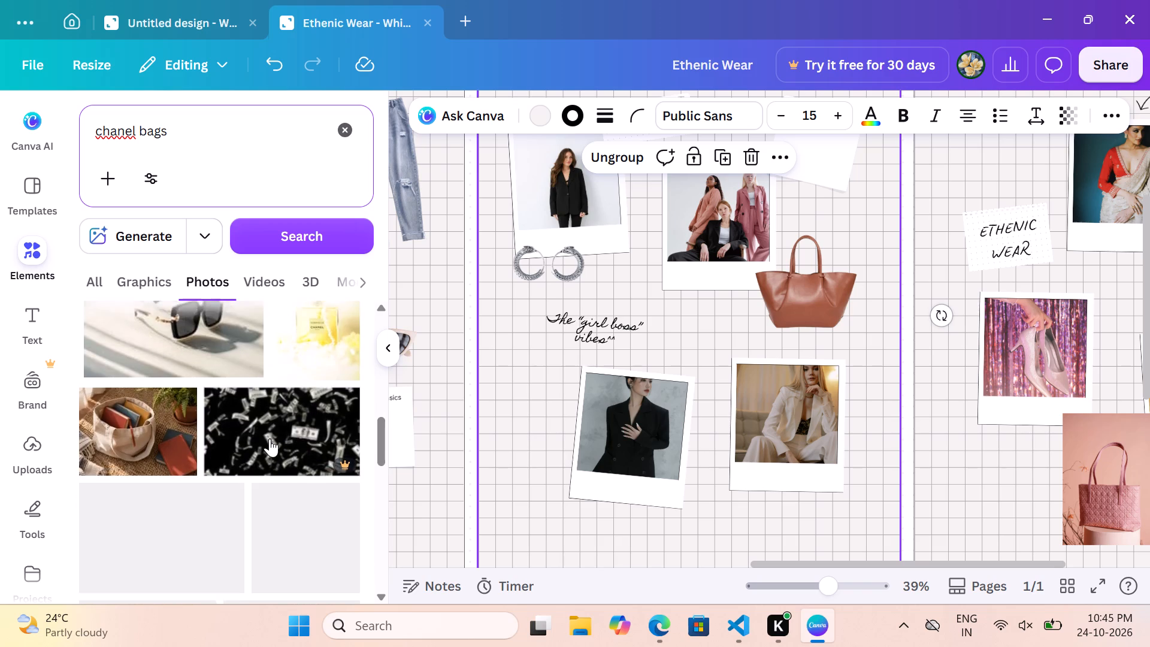
scroll(270, 439, "down", 2)
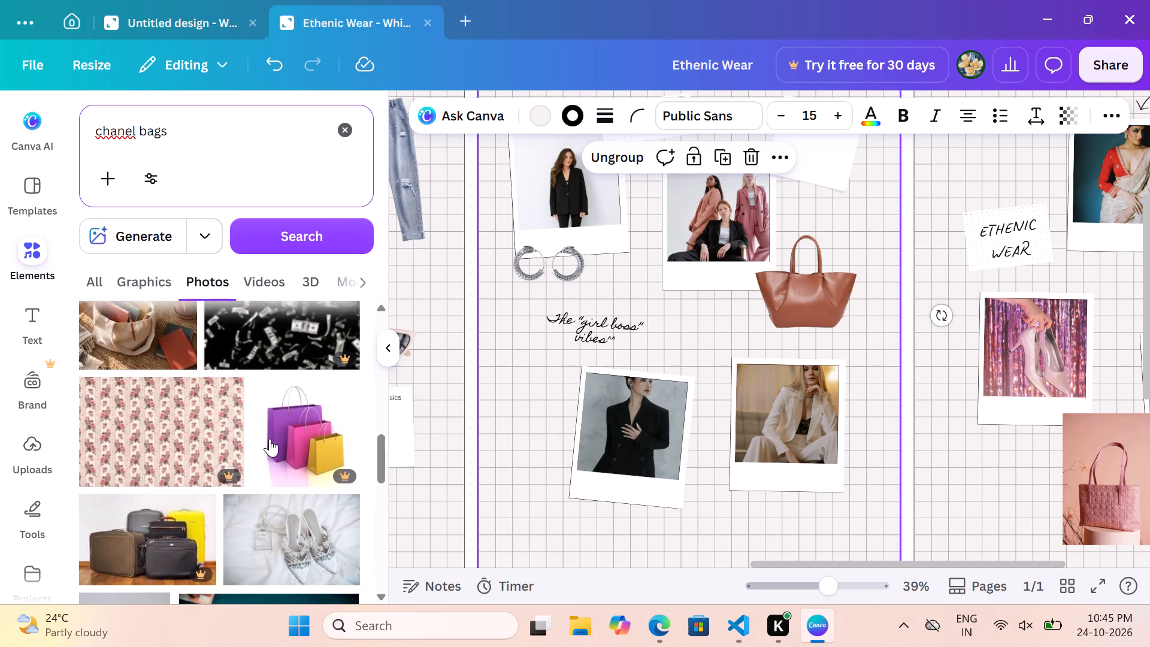
scroll(270, 439, "down", 3)
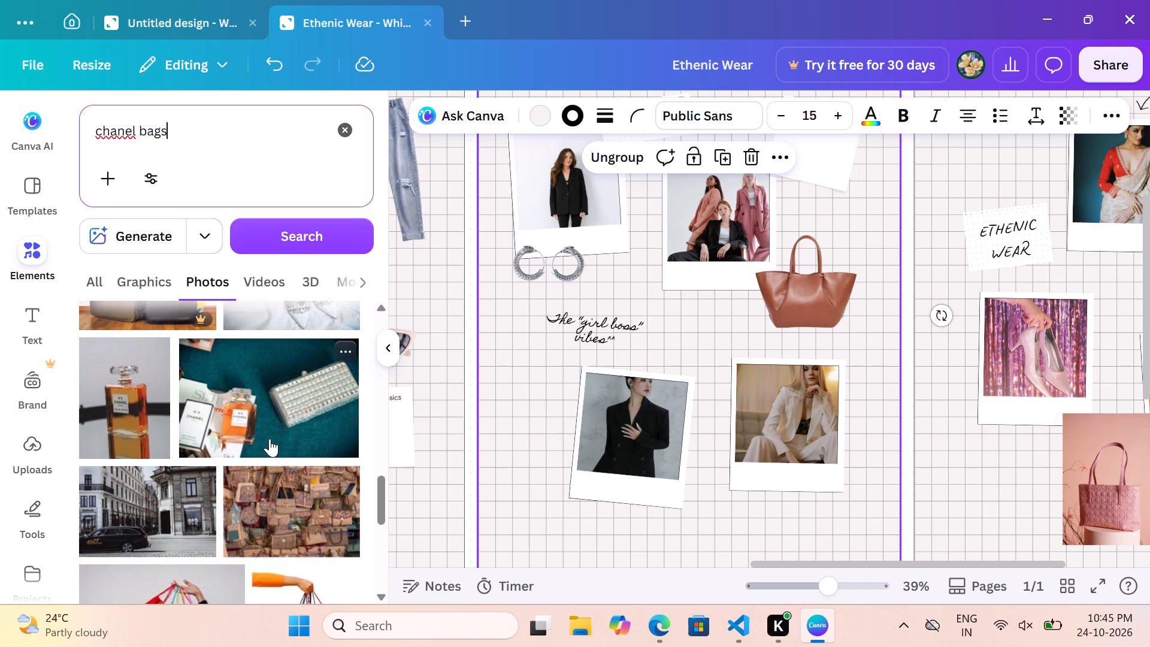
scroll(270, 439, "down", 3)
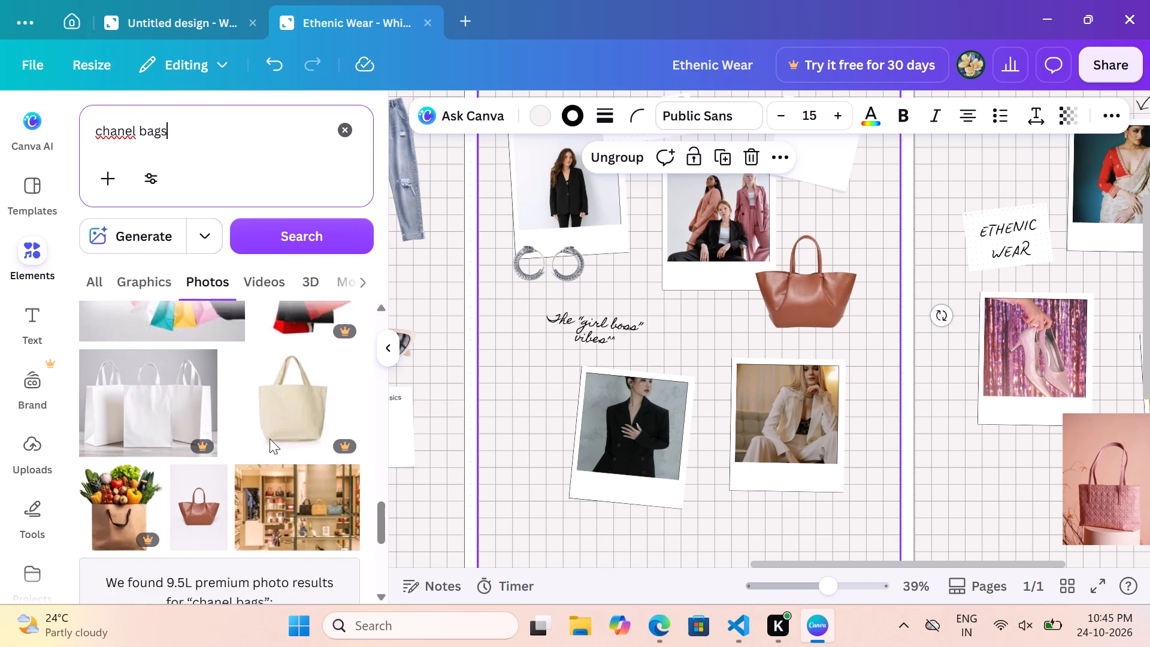
scroll(270, 439, "down", 3)
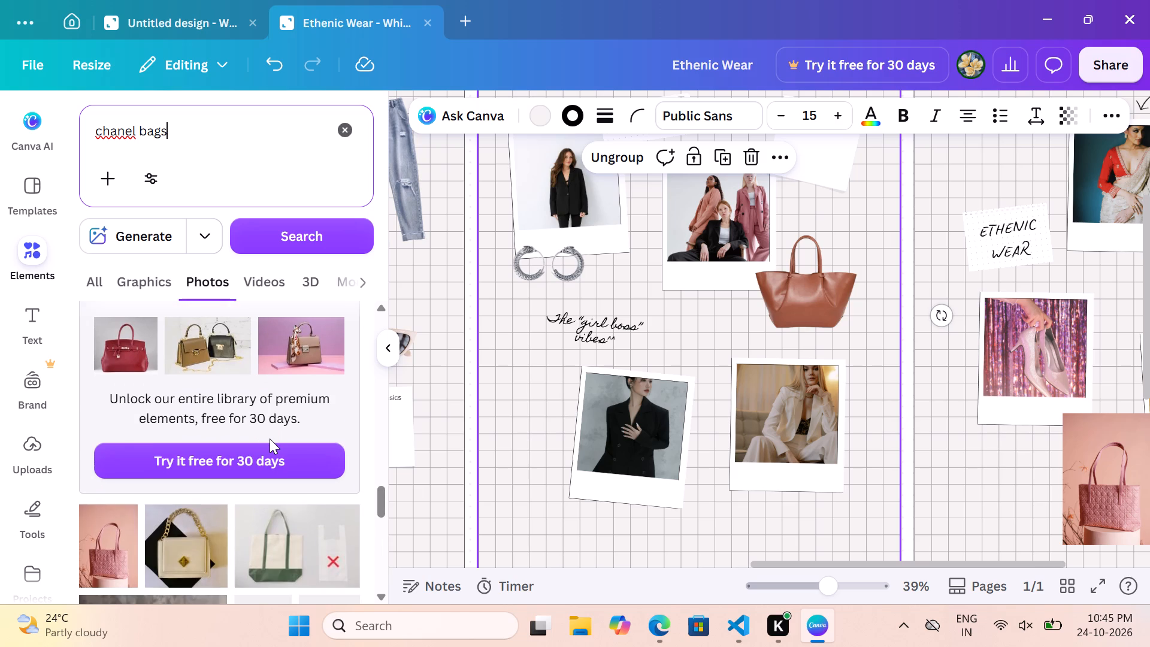
scroll(270, 439, "down", 2)
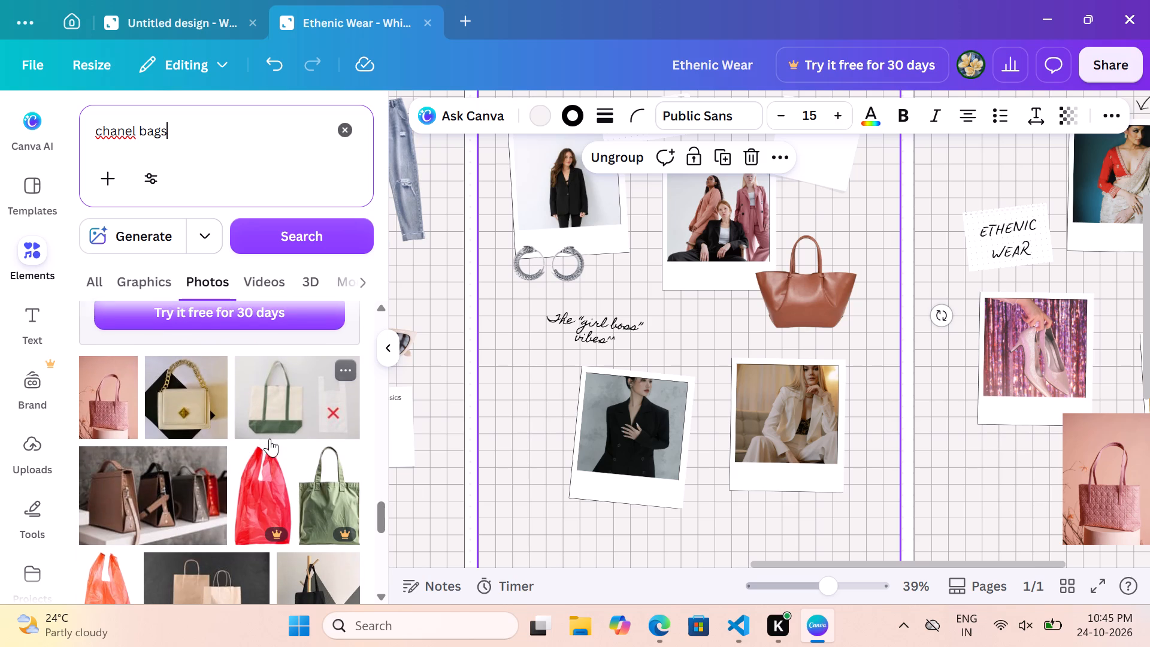
scroll(270, 439, "down", 3)
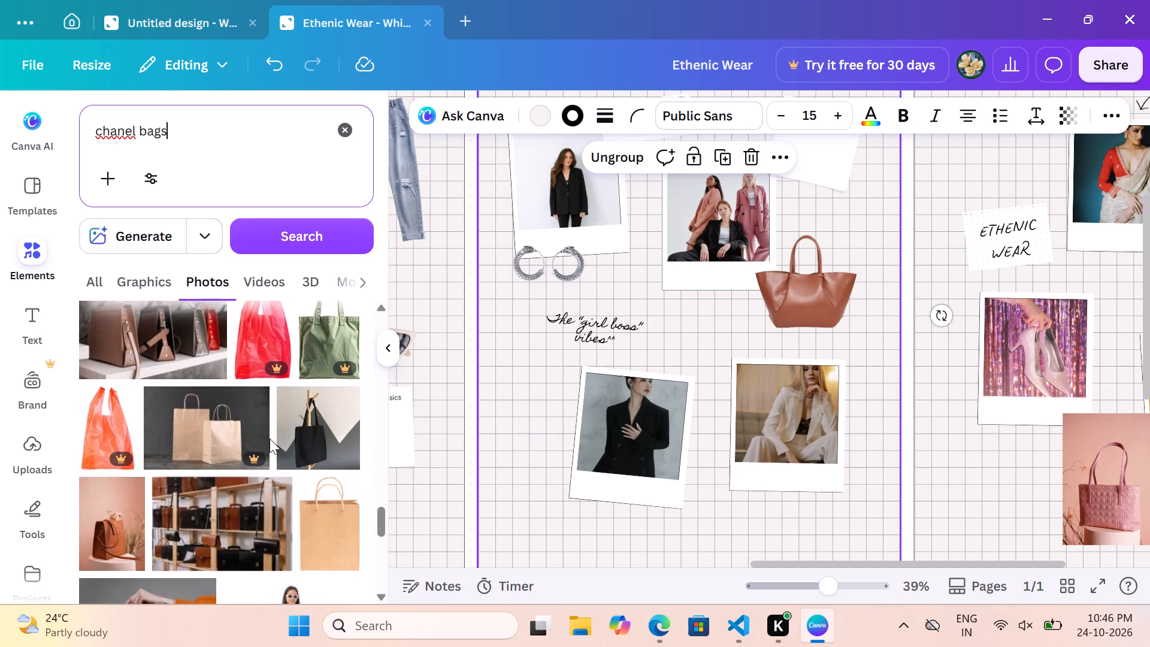
scroll(270, 439, "down", 4)
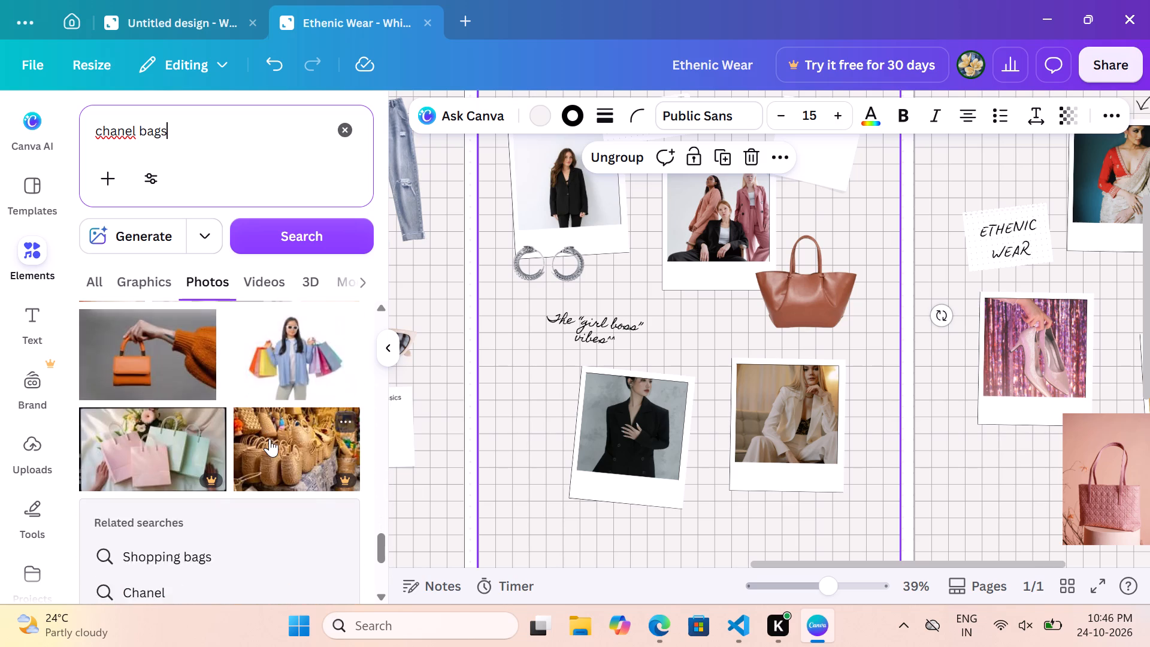
scroll(270, 439, "down", 4)
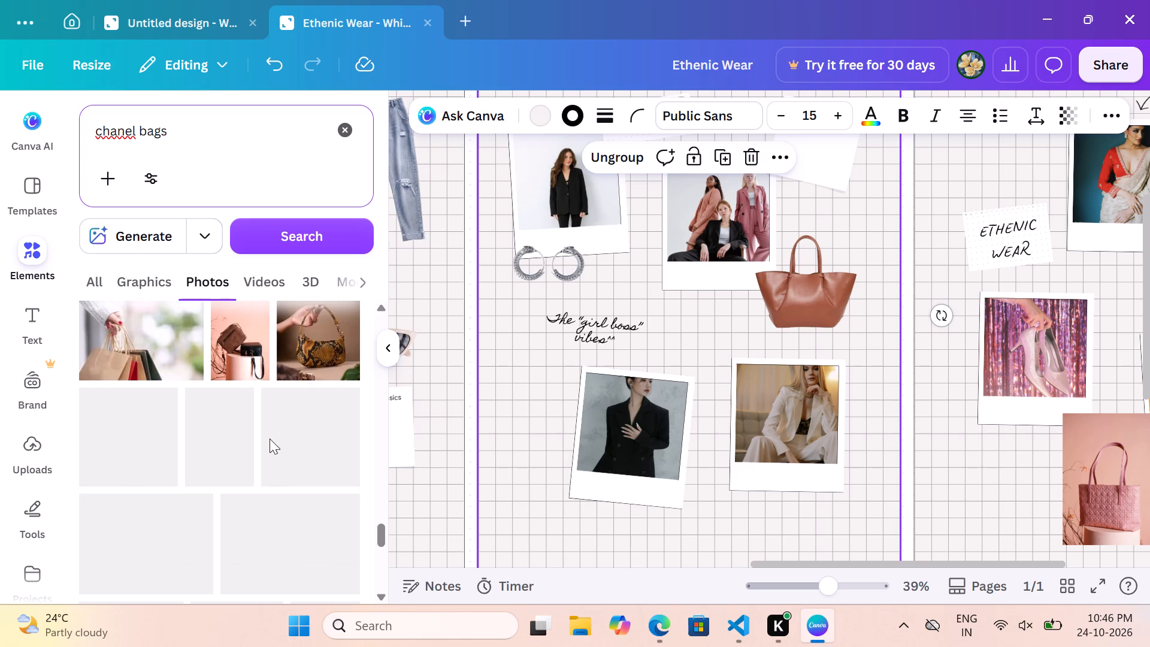
scroll(270, 439, "down", 1)
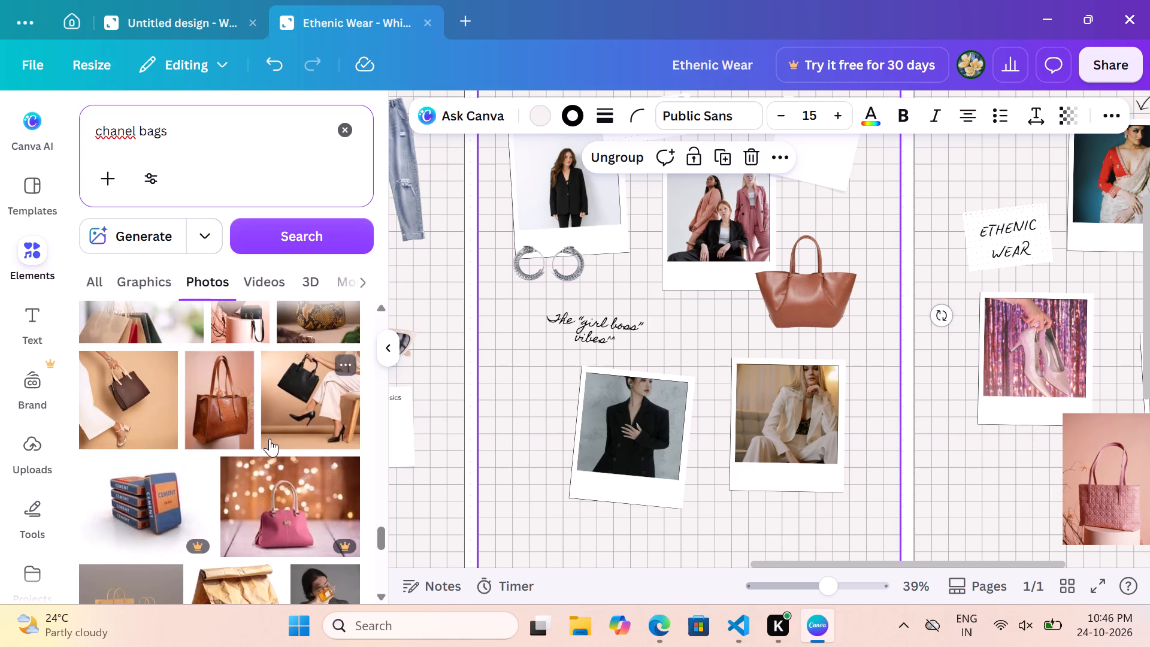
scroll(270, 439, "down", 3)
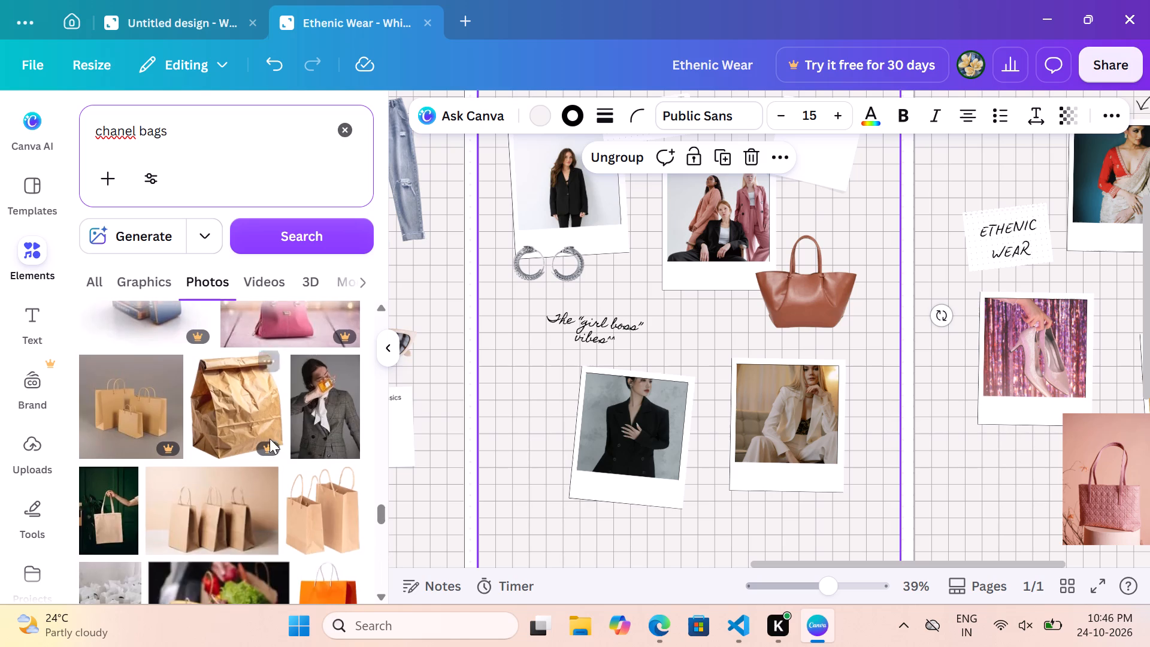
scroll(270, 439, "up", 2)
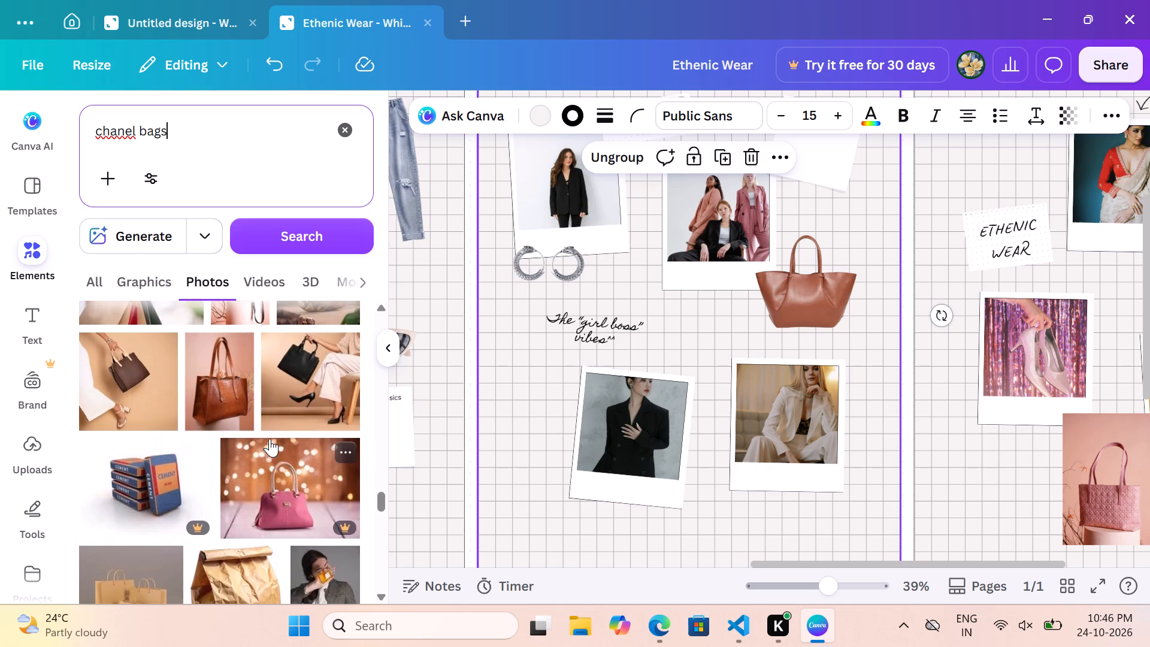
scroll(270, 439, "up", 3)
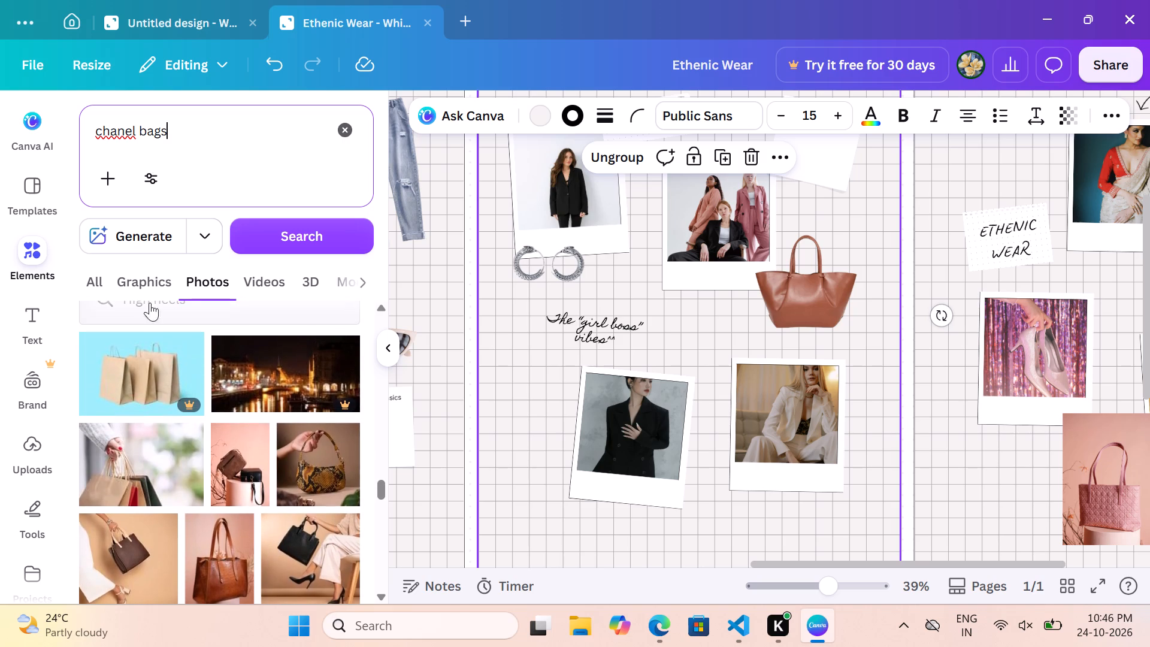
Search the photo elements for "chanel heels".
left_click(189, 127)
key("BackSpace")
key("BackSpace")
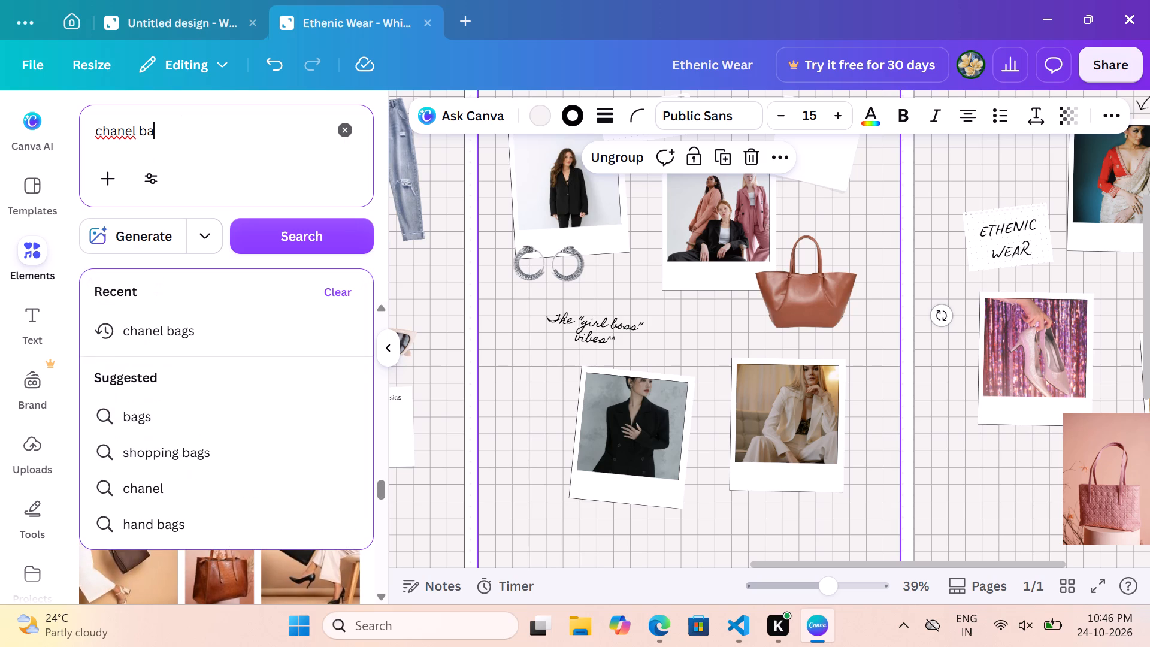
key("BackSpace")
key("BackSpace")
type("heels")
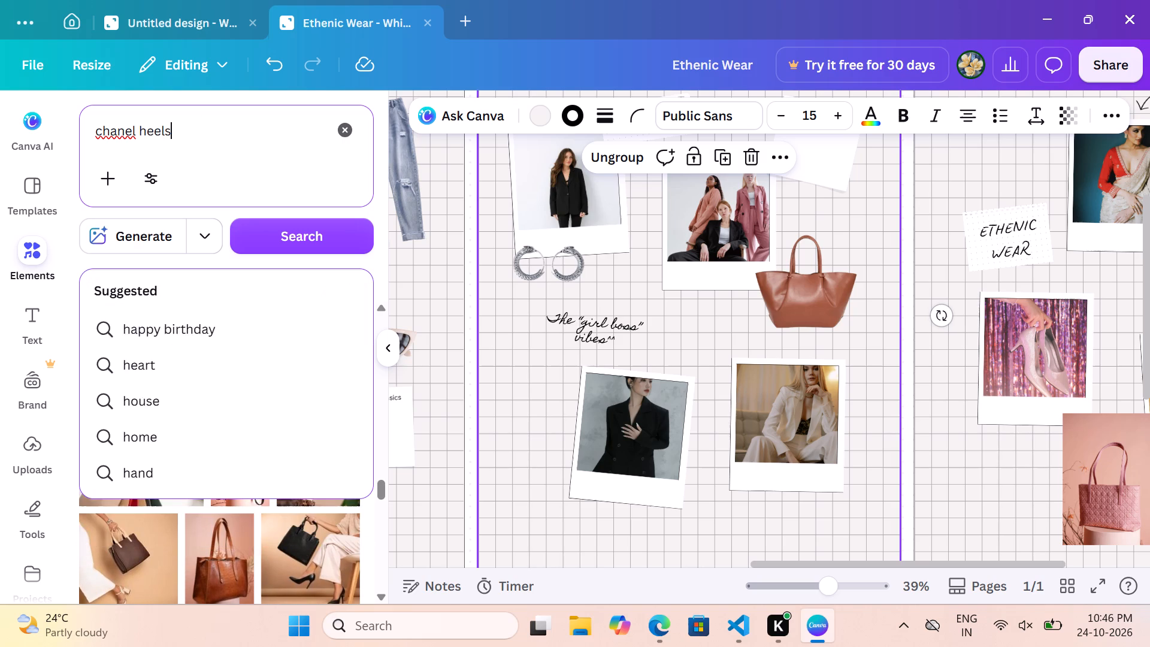
key("Return")
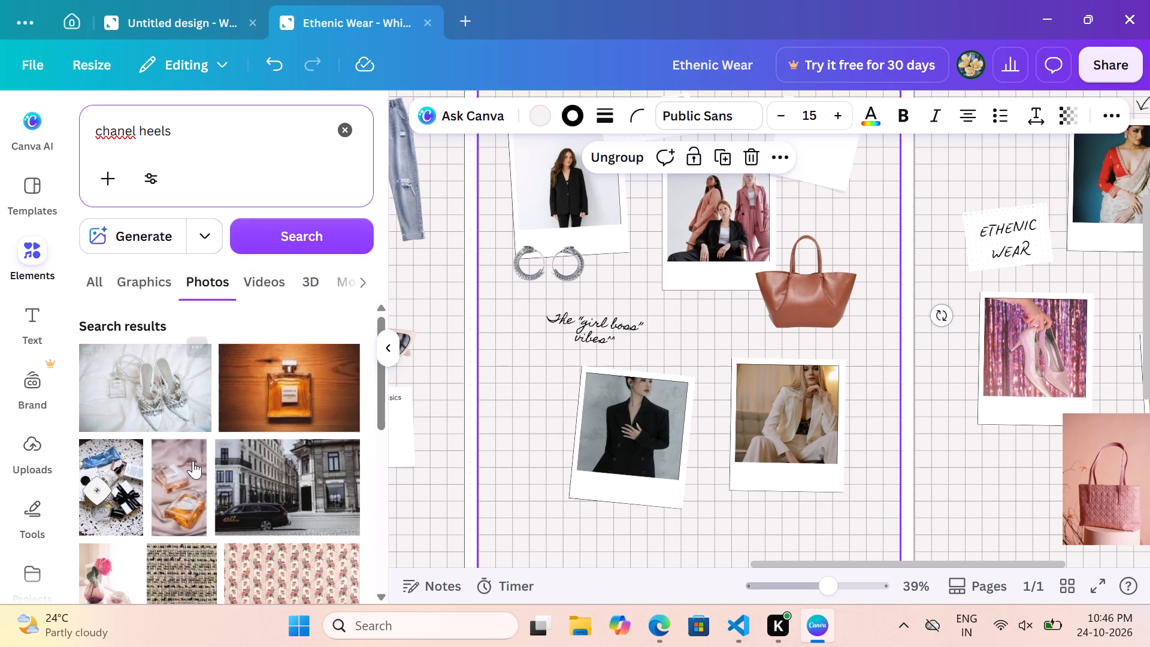
Add the black sunglasses photo to the Work section, shrunk and placed between the "girl boss" caption and the brown handbag.
scroll(268, 465, "down", 5)
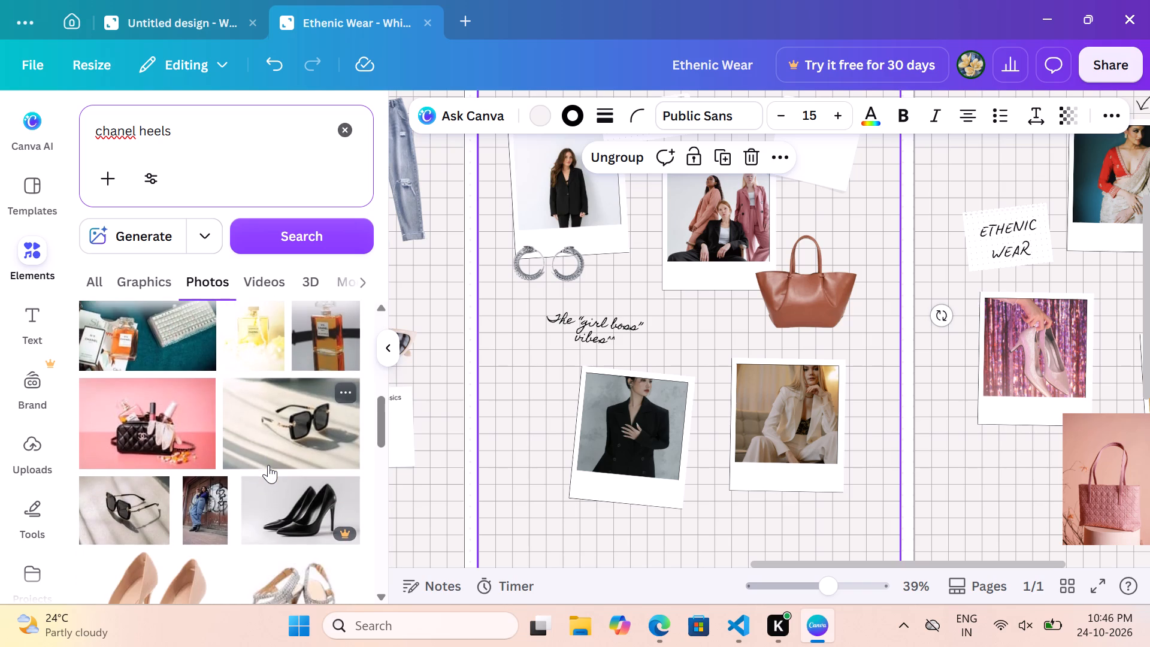
scroll(268, 465, "down", 1)
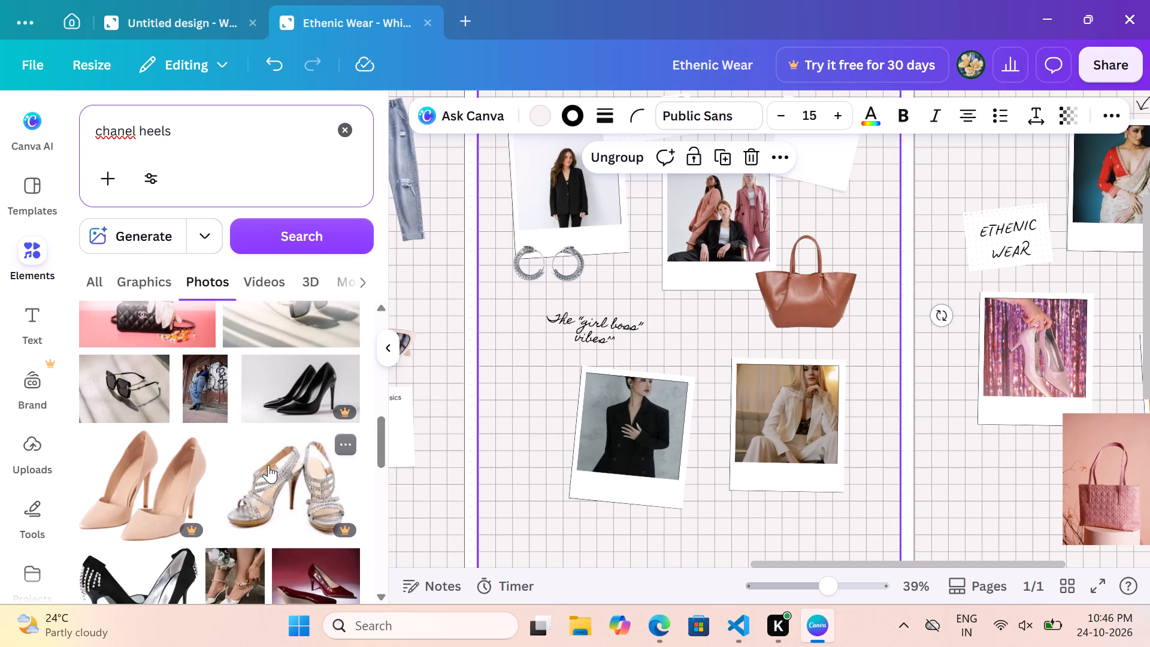
left_click(129, 391)
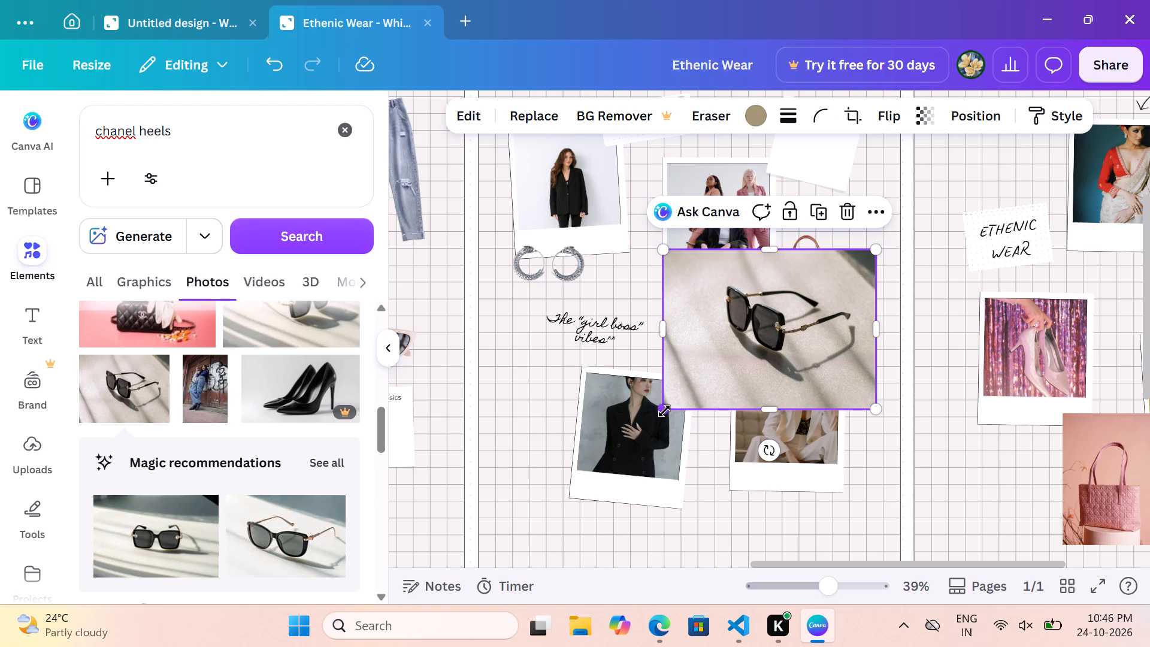
left_click_drag(664, 410, 809, 347)
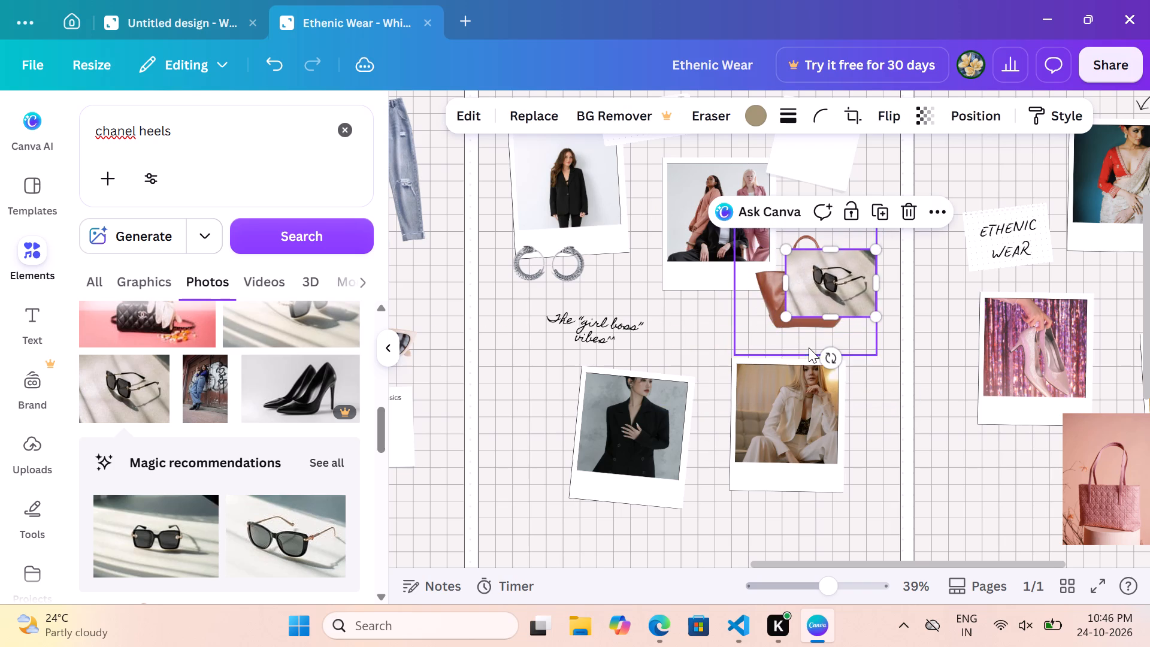
left_click_drag(821, 276, 730, 306)
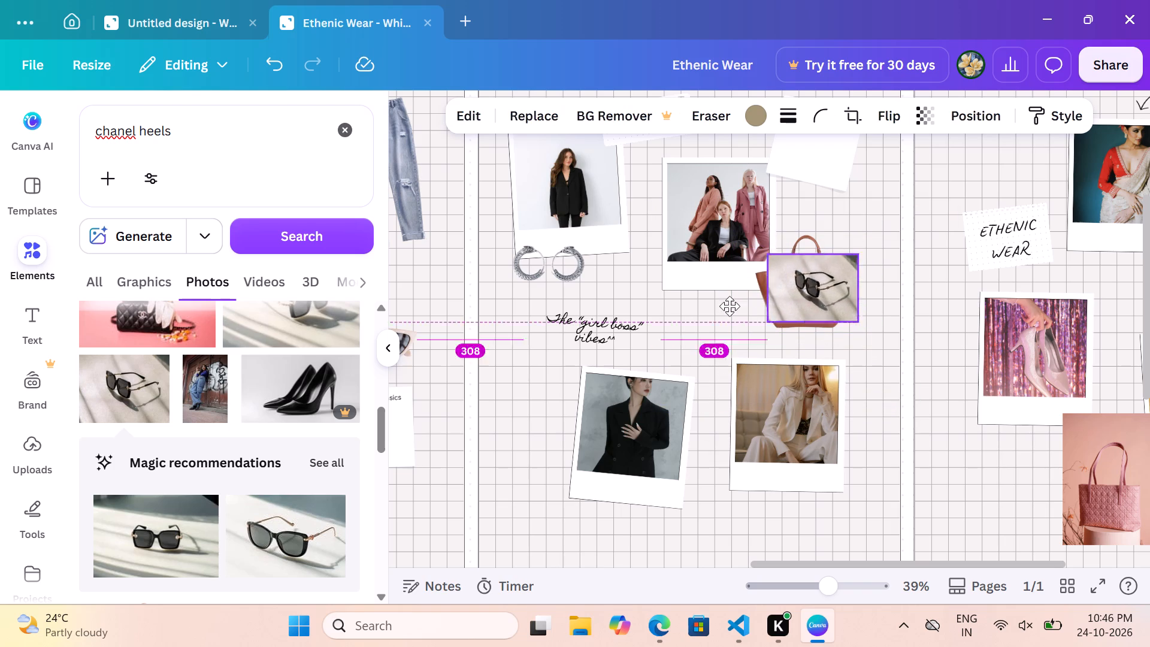
left_click_drag(730, 306, 688, 322)
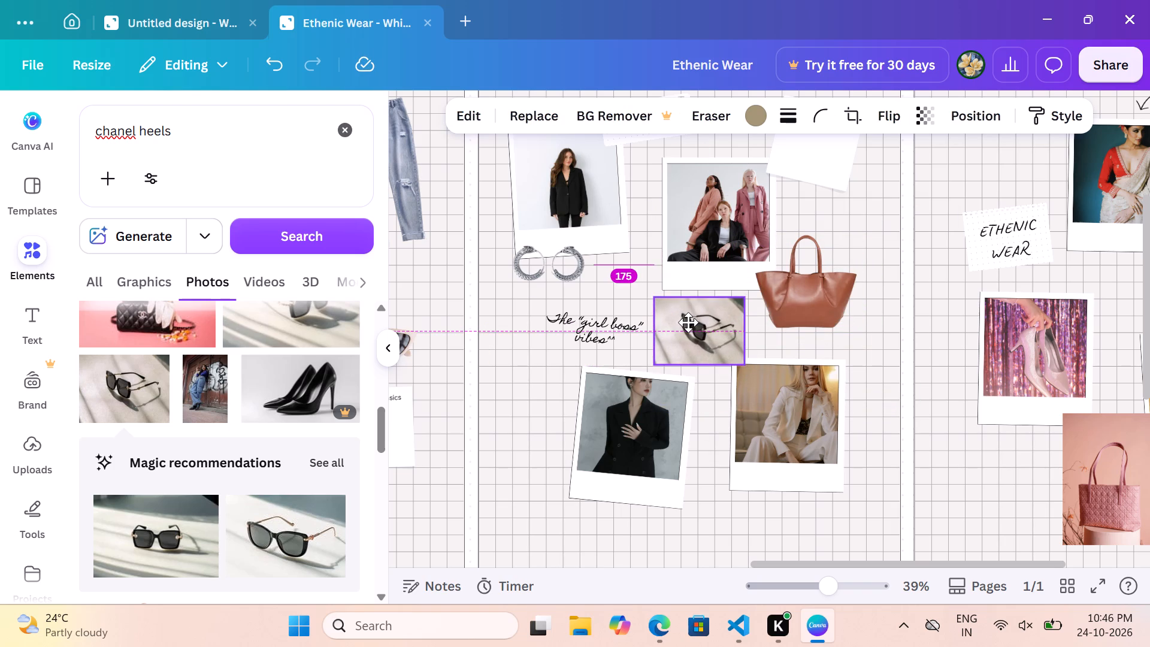
left_click_drag(688, 322, 688, 322)
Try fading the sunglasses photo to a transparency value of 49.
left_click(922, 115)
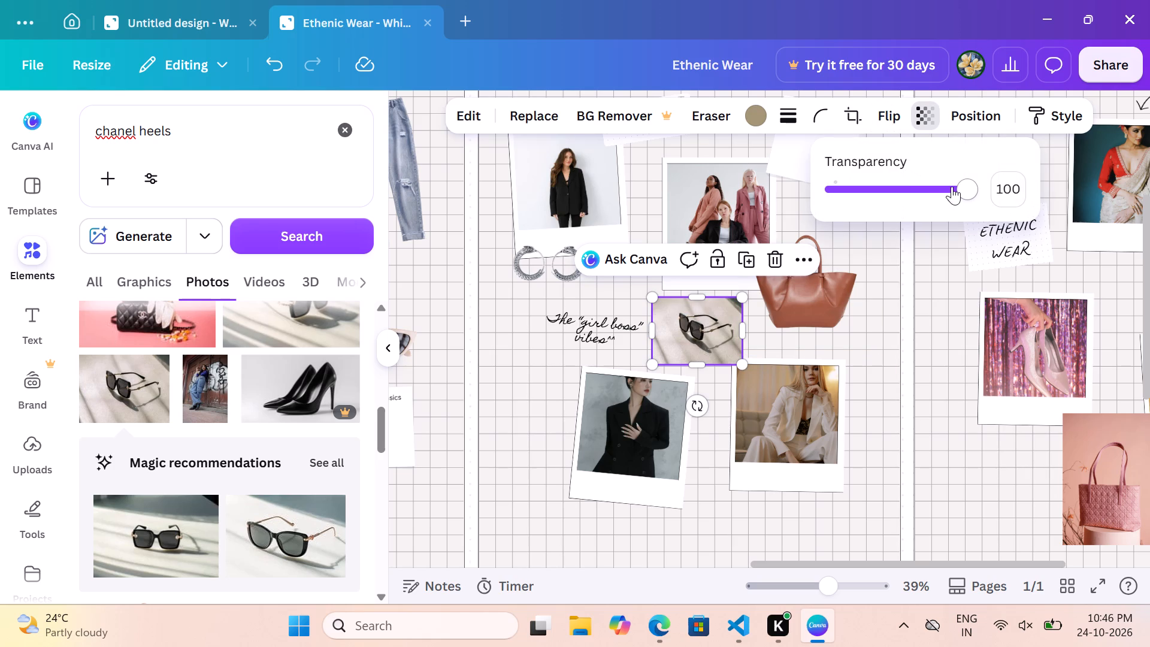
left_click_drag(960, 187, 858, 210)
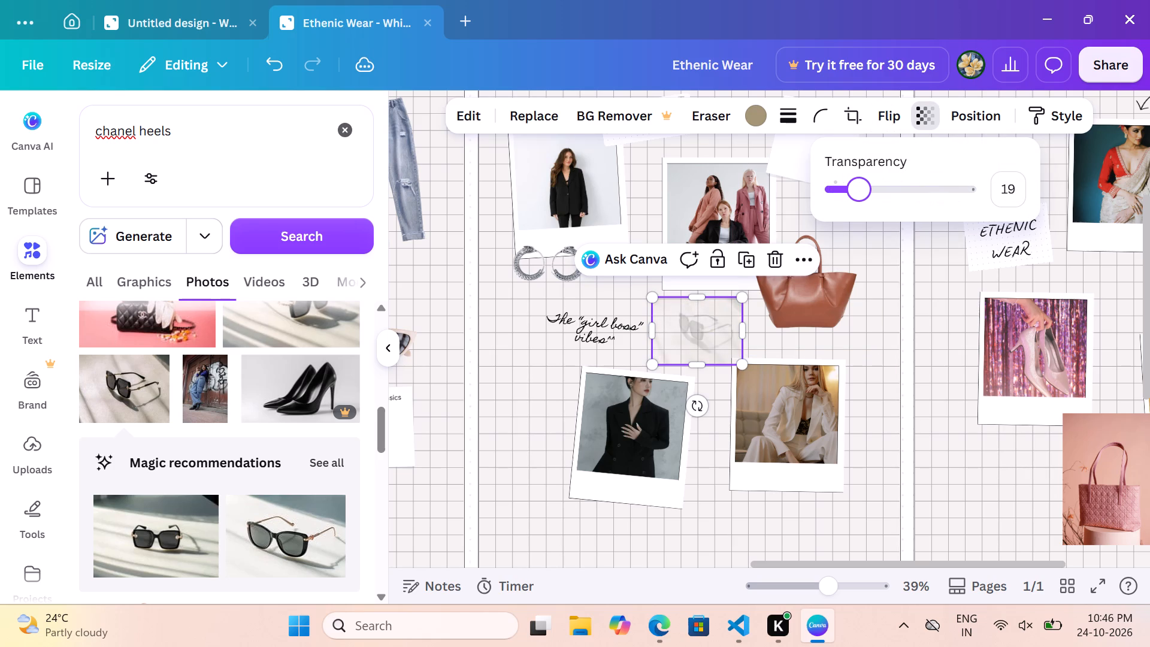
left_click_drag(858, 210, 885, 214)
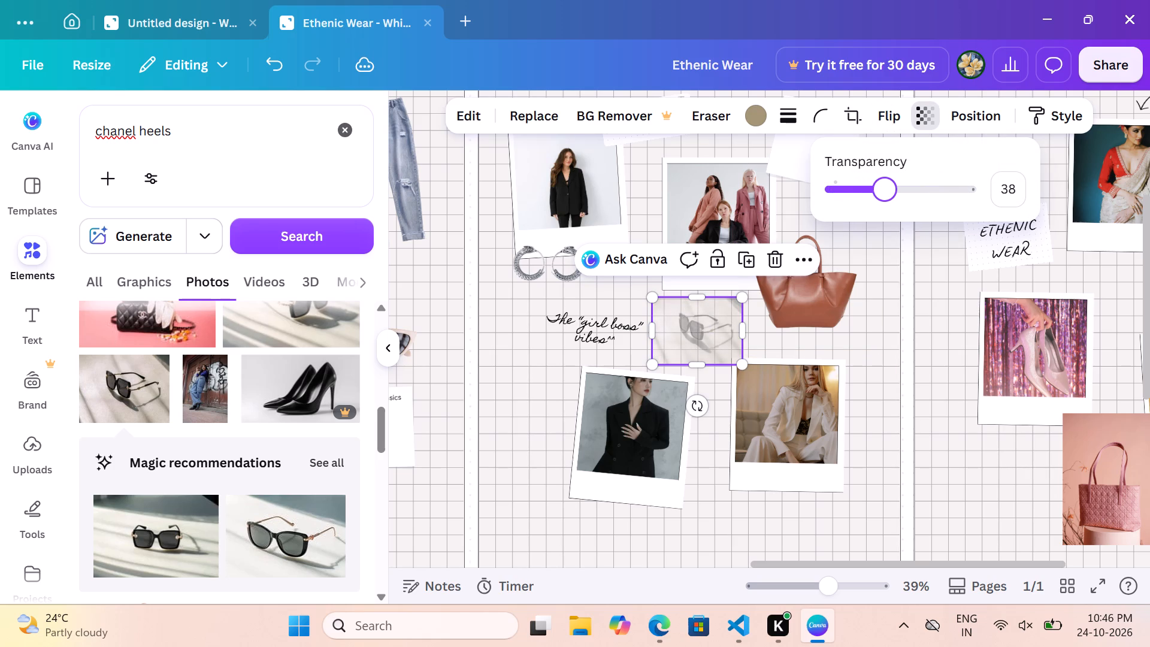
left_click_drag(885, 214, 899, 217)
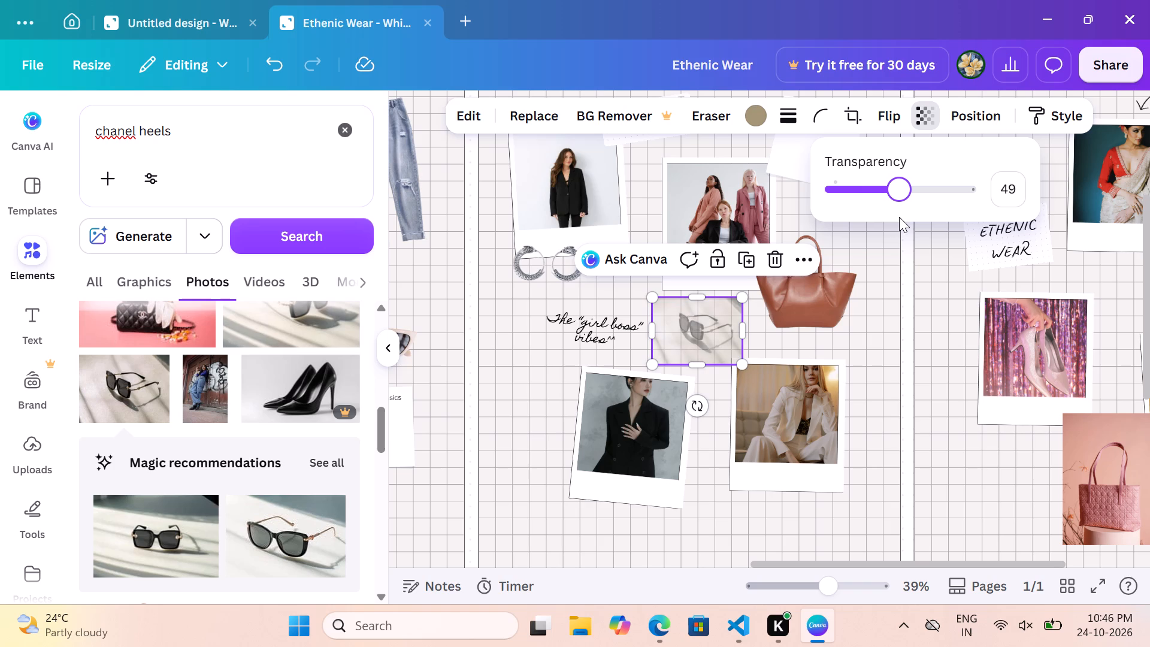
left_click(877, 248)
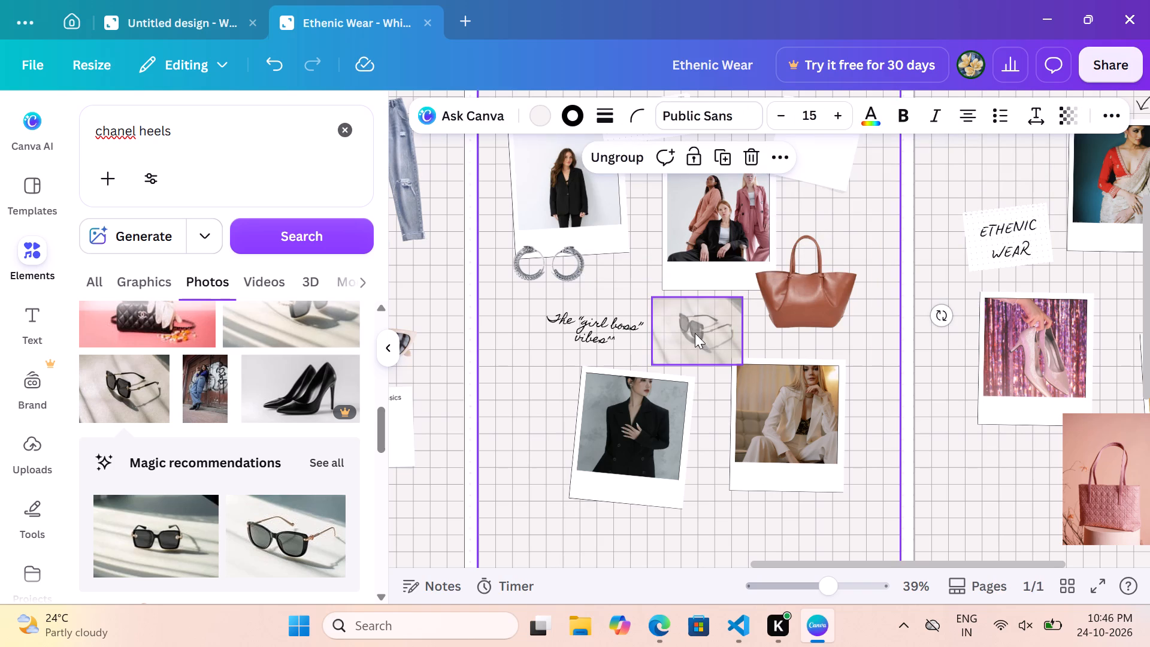
Set the sunglasses photo's transparency value to 87.
left_click(687, 323)
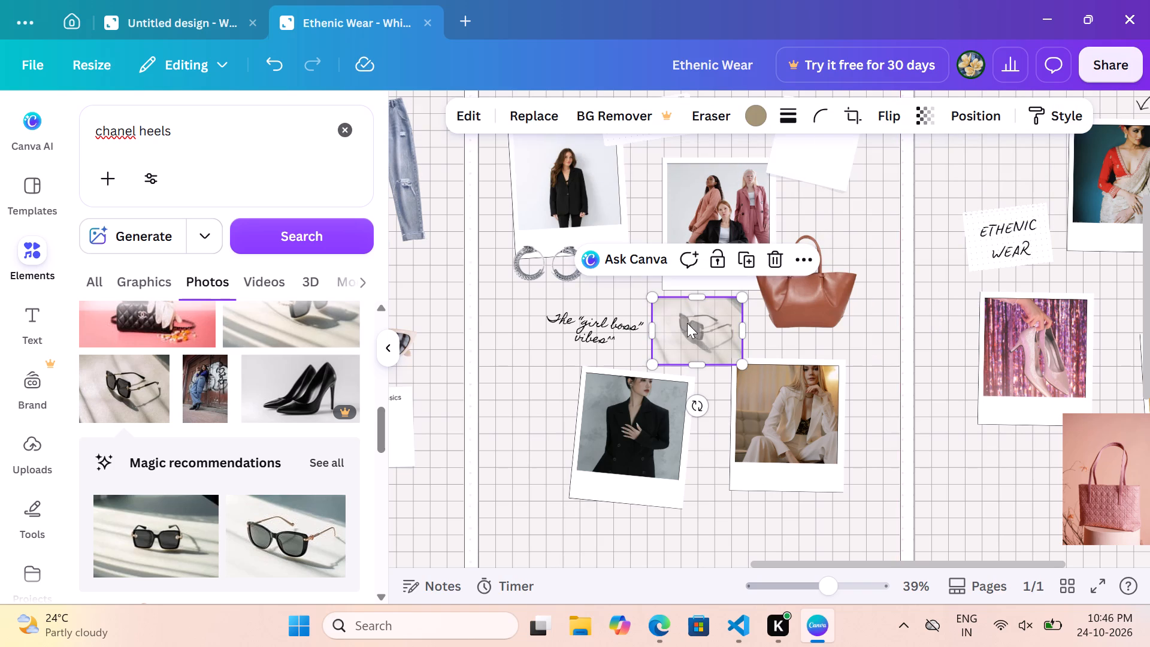
left_click(931, 124)
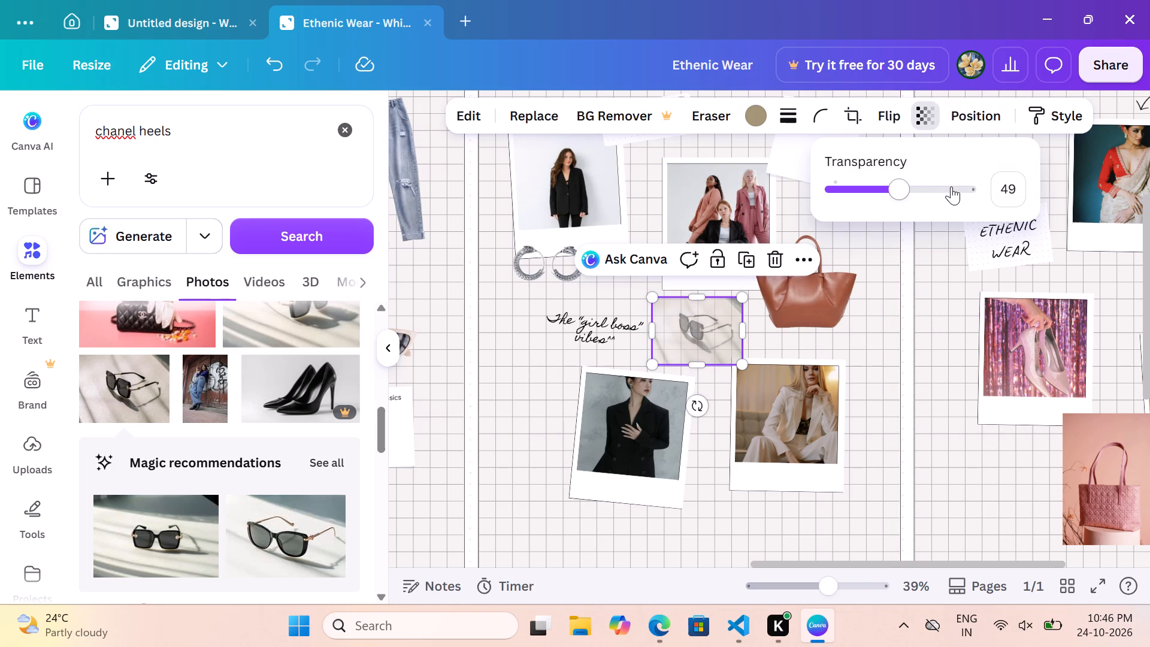
left_click(951, 186)
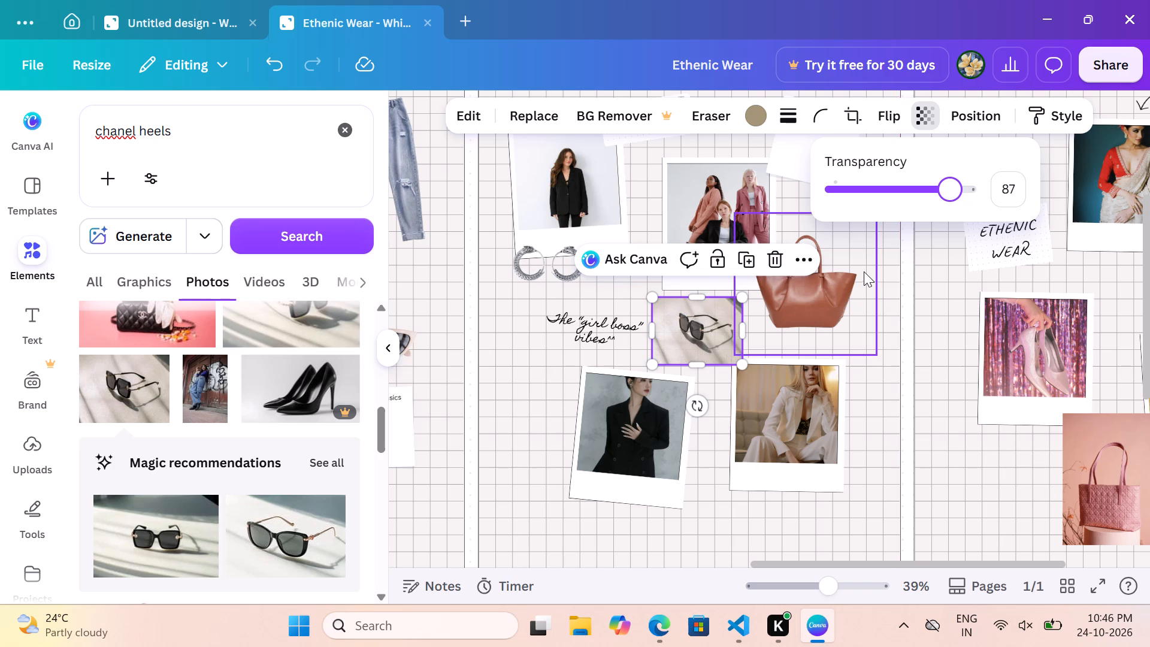
left_click(864, 271)
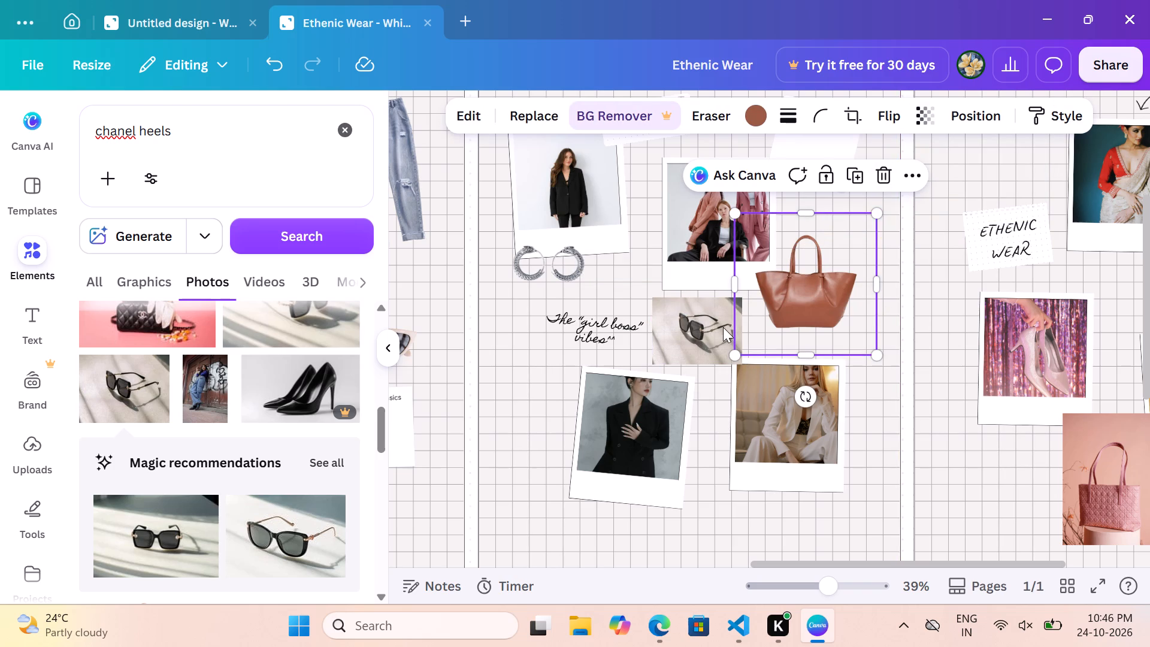
Examine the sunglasses photo's arrangement options and its place in the board's layer order.
left_click(723, 327)
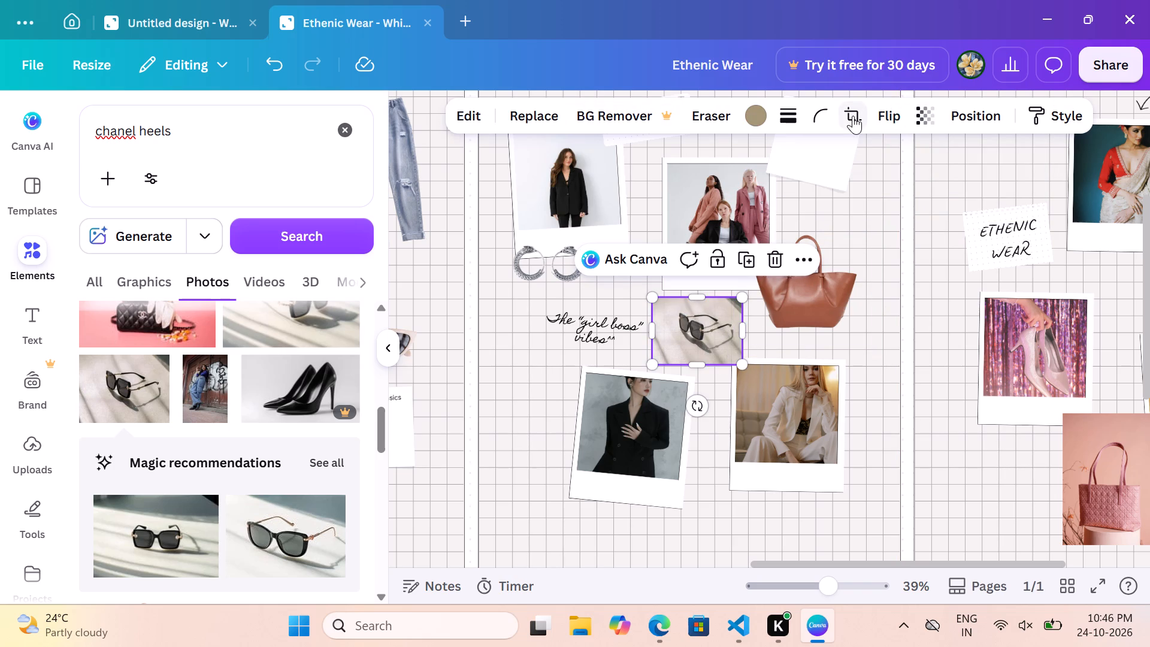
left_click(982, 123)
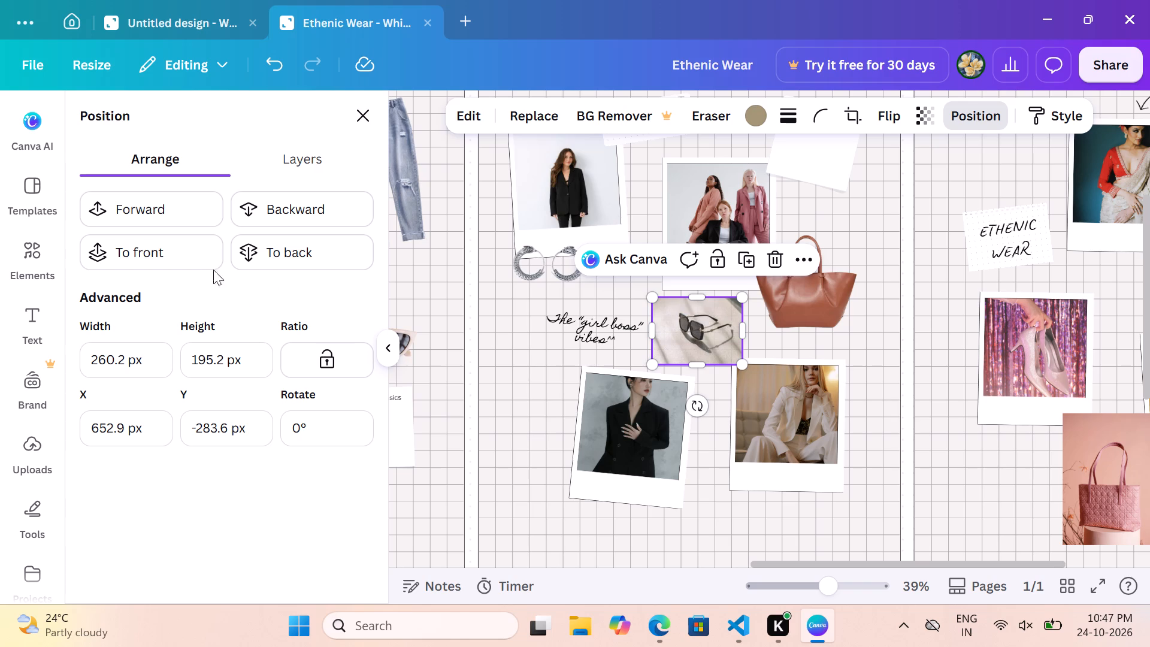
left_click(311, 146)
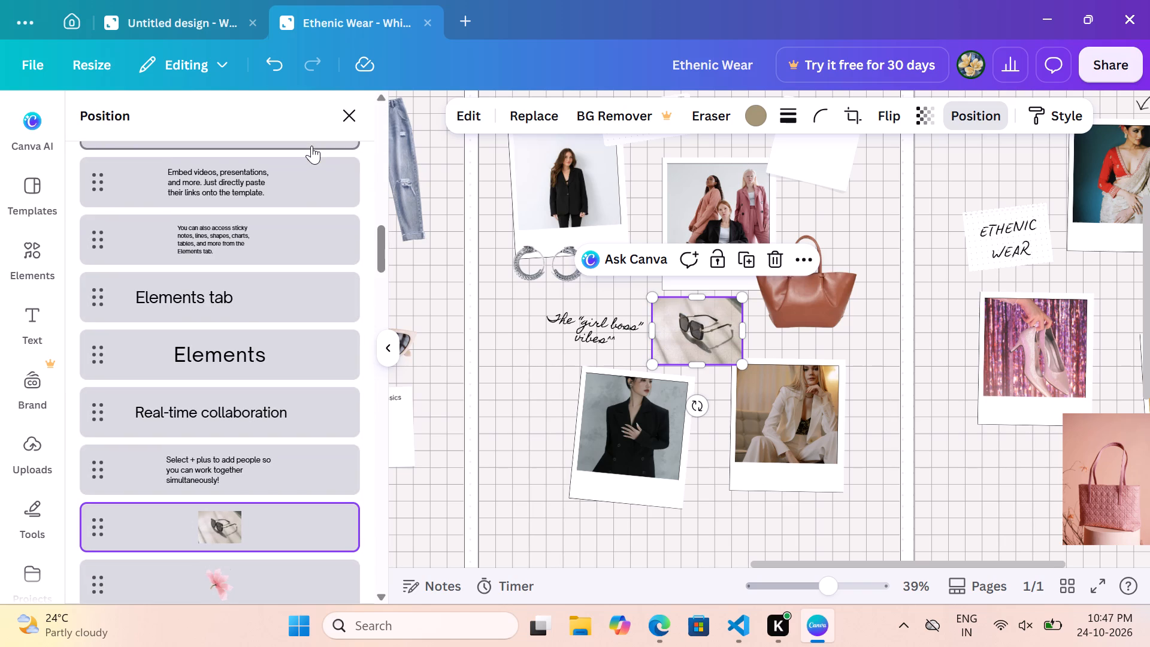
scroll(208, 529, "up", 1)
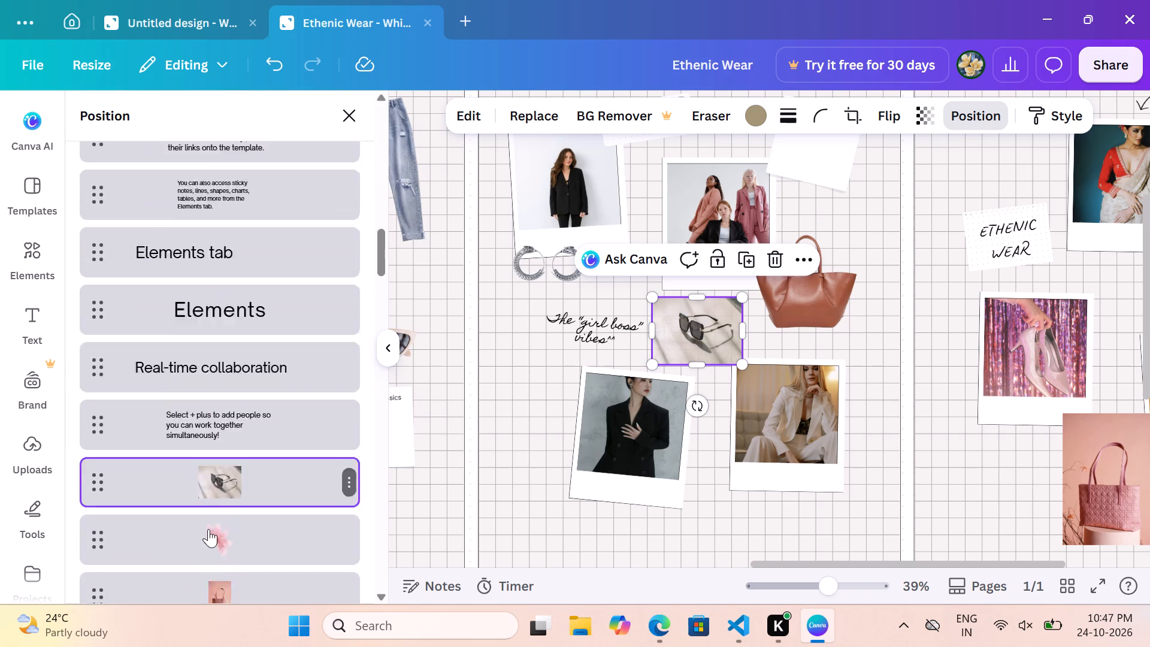
scroll(208, 529, "up", 5)
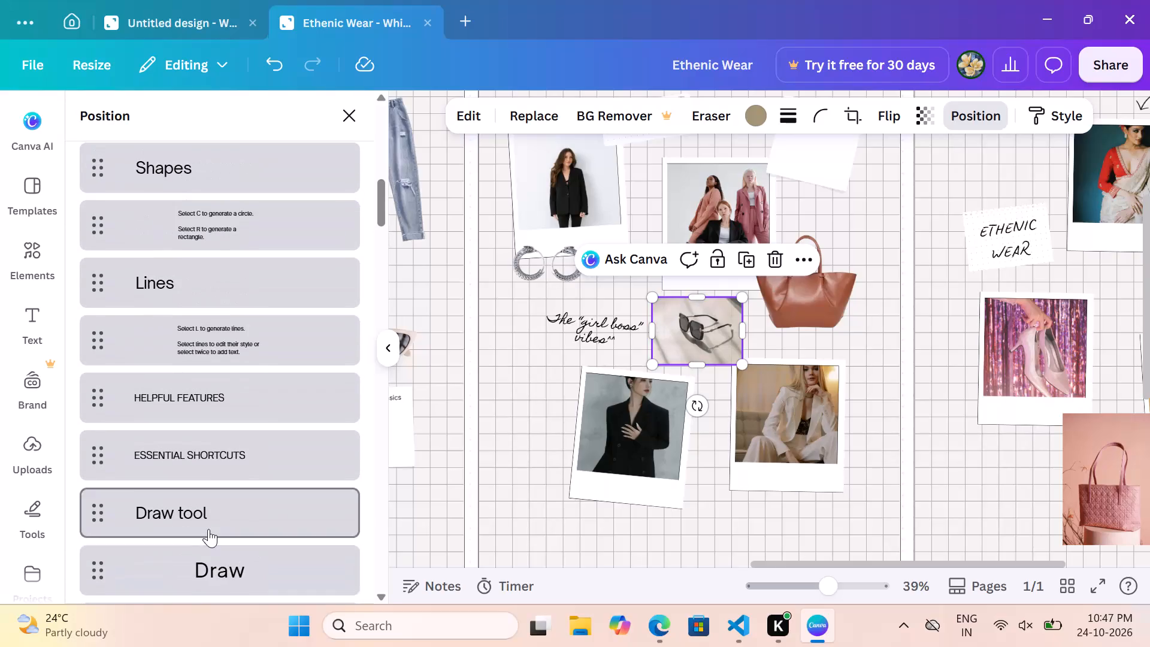
scroll(208, 529, "up", 4)
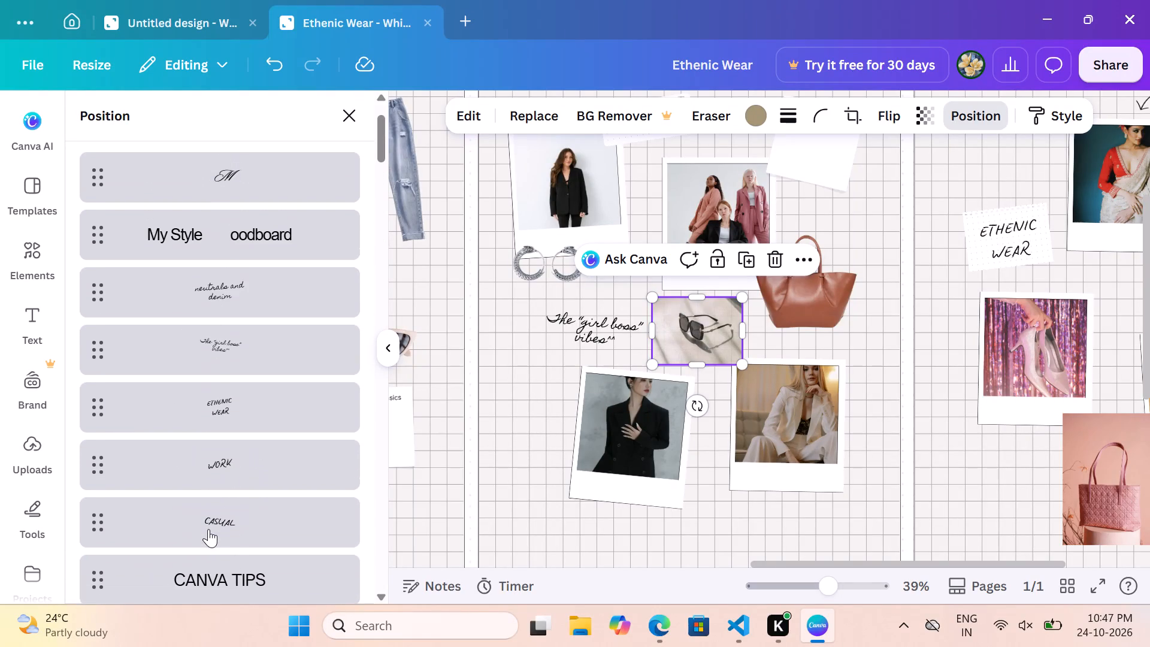
scroll(208, 529, "up", 1)
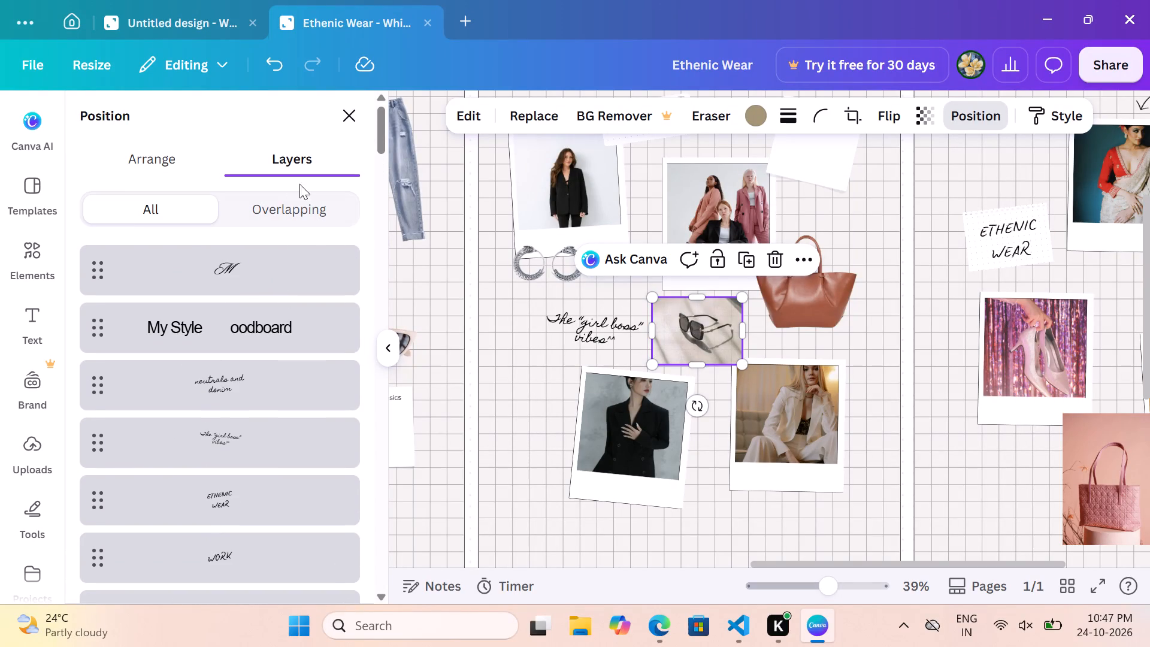
left_click(360, 112)
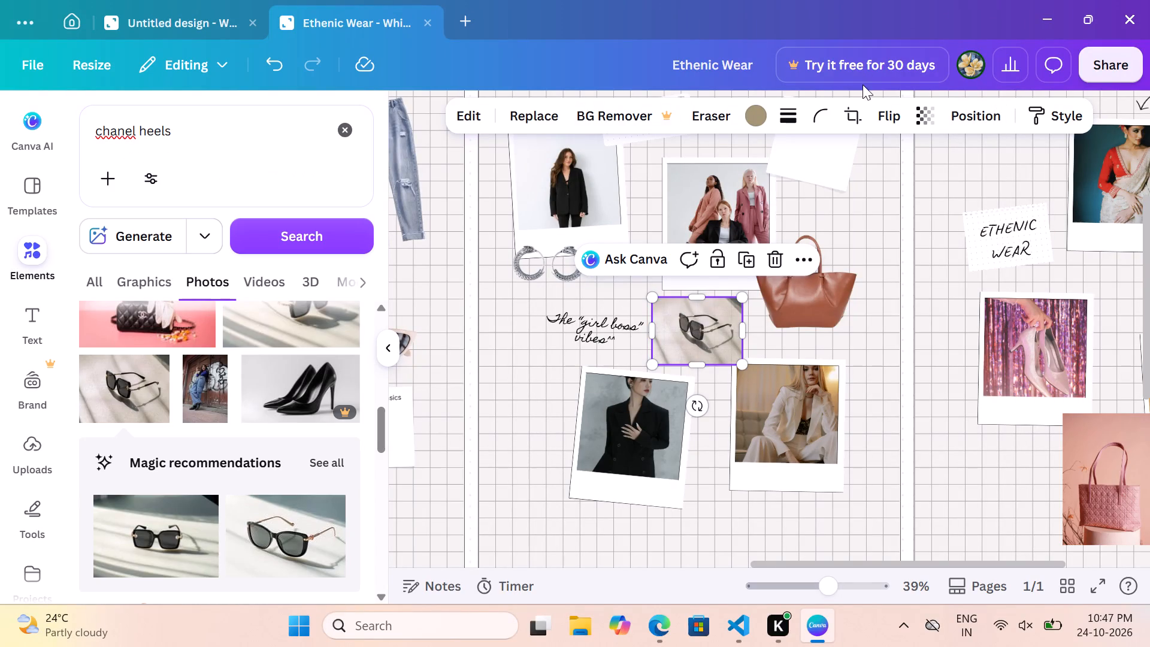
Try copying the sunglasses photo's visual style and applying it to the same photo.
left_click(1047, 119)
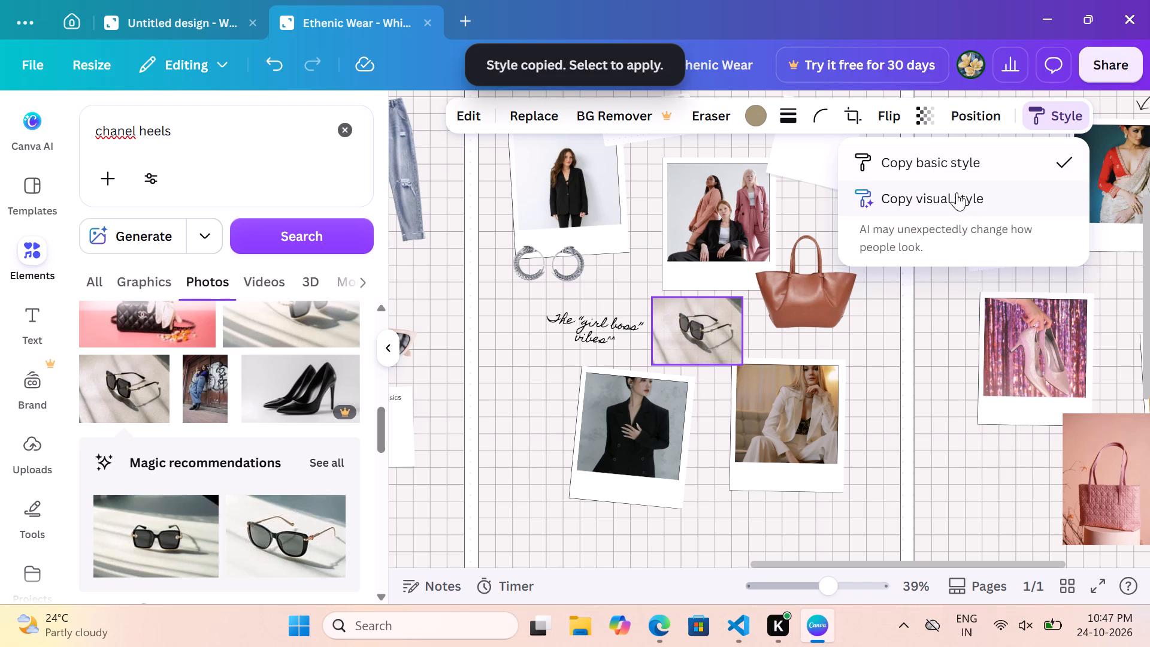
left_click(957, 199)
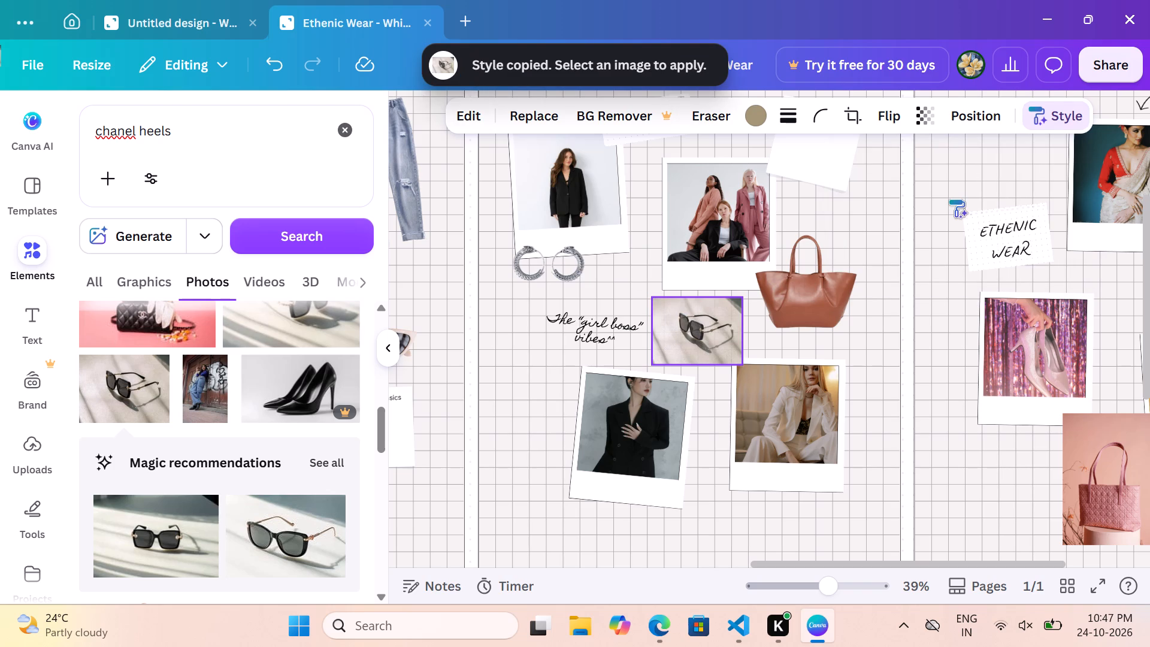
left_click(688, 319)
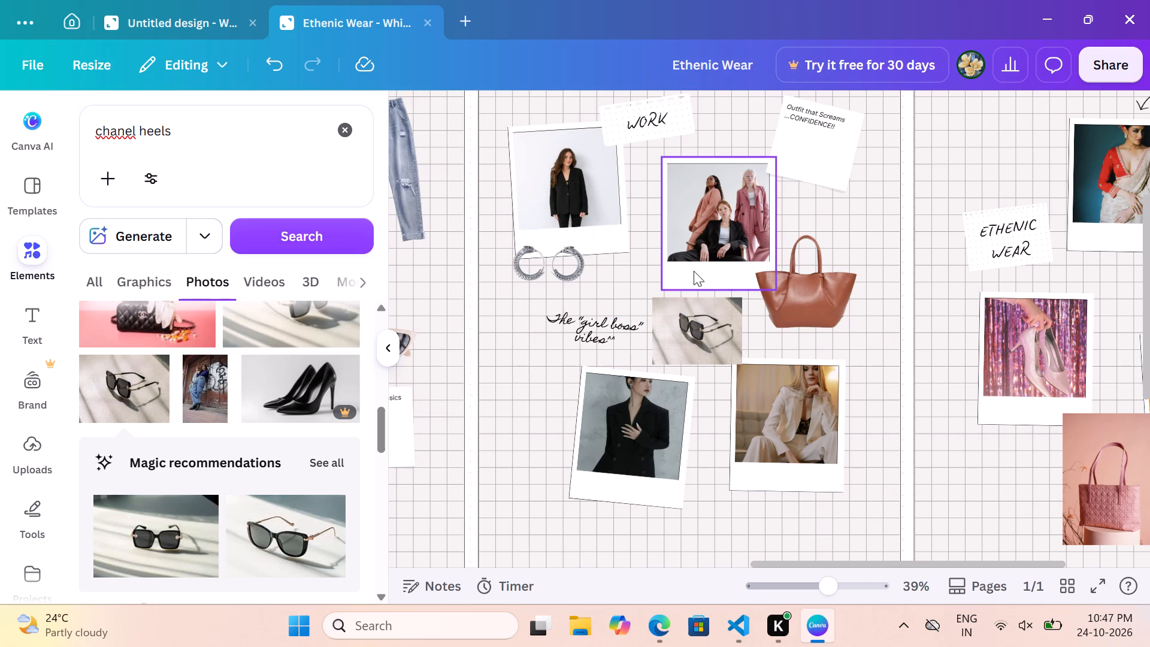
Try solid and dashed borders on the sunglasses photo and settle on a dotted border with stroke weight 4.
left_click(687, 325)
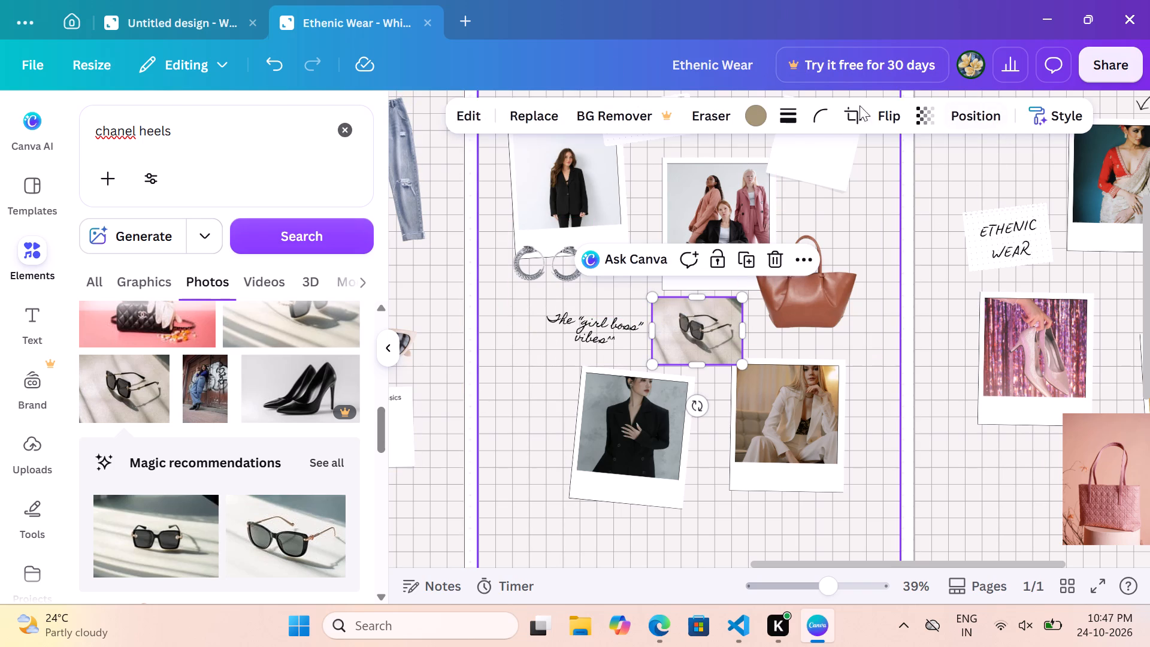
left_click(789, 116)
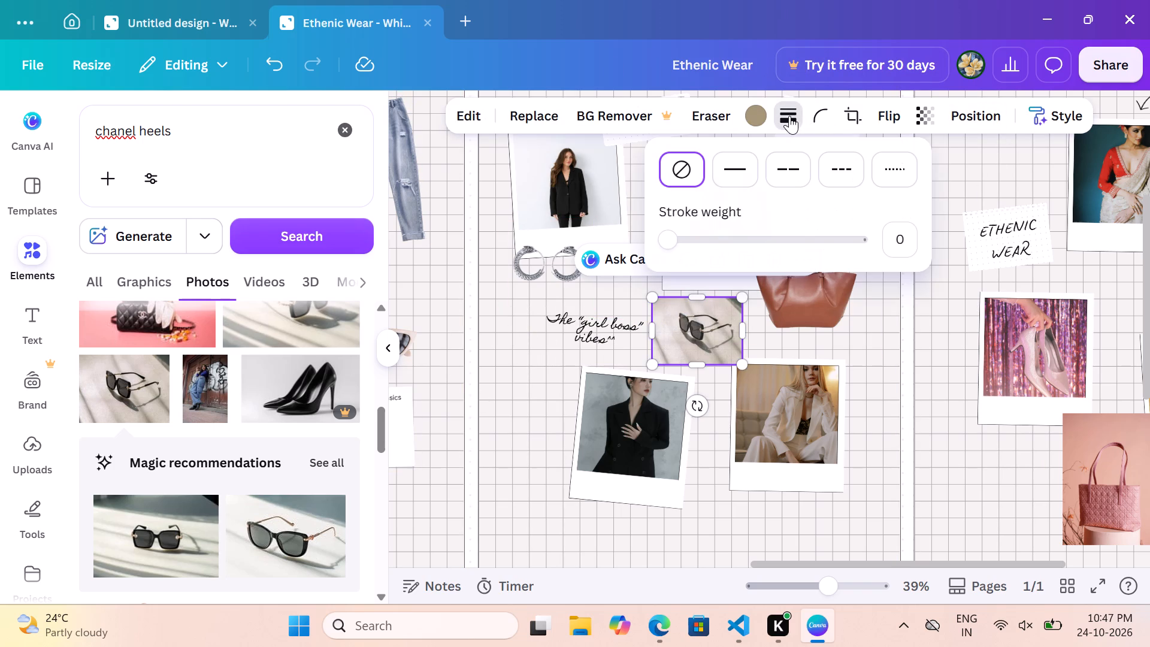
left_click(731, 172)
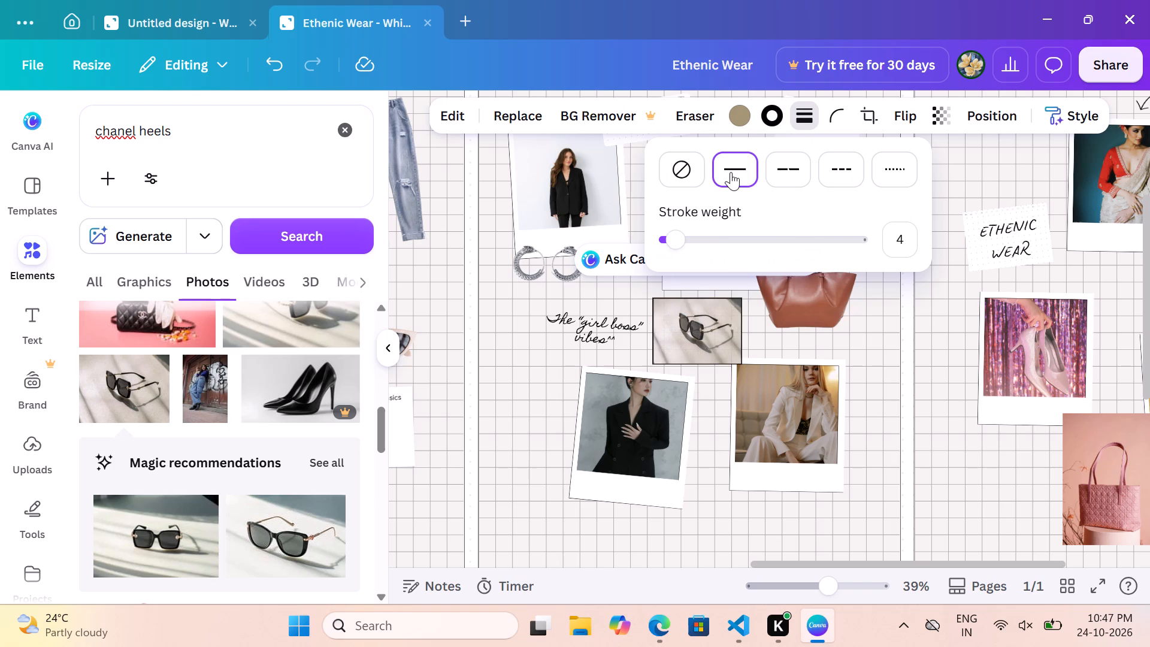
left_click(785, 178)
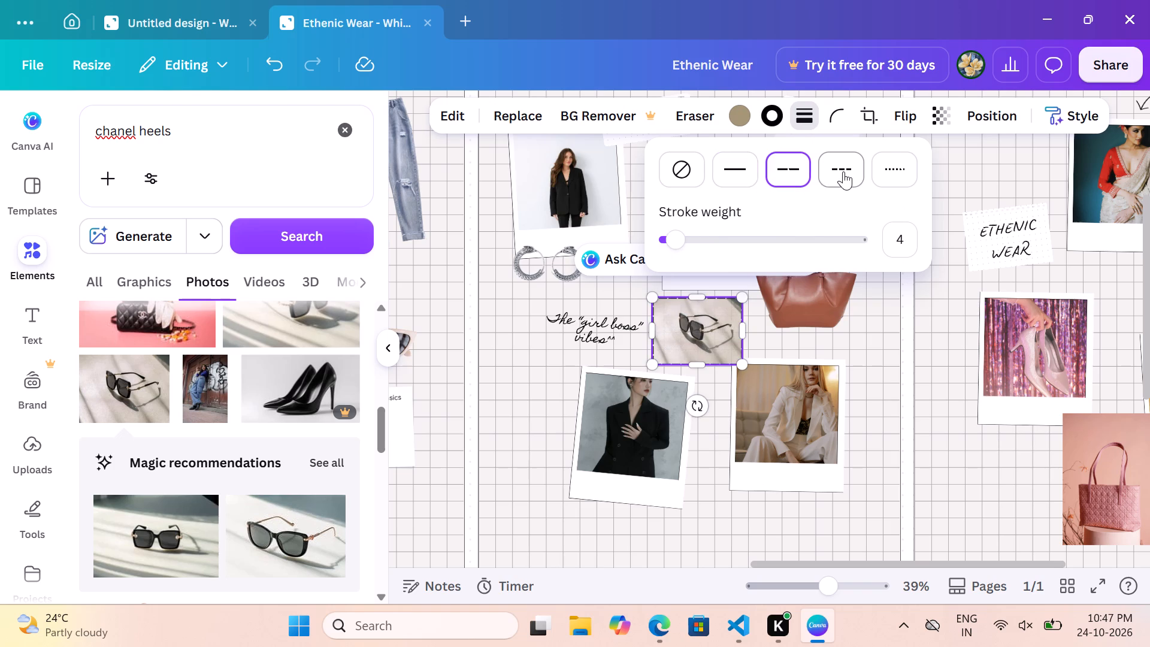
left_click(843, 171)
left_click(901, 172)
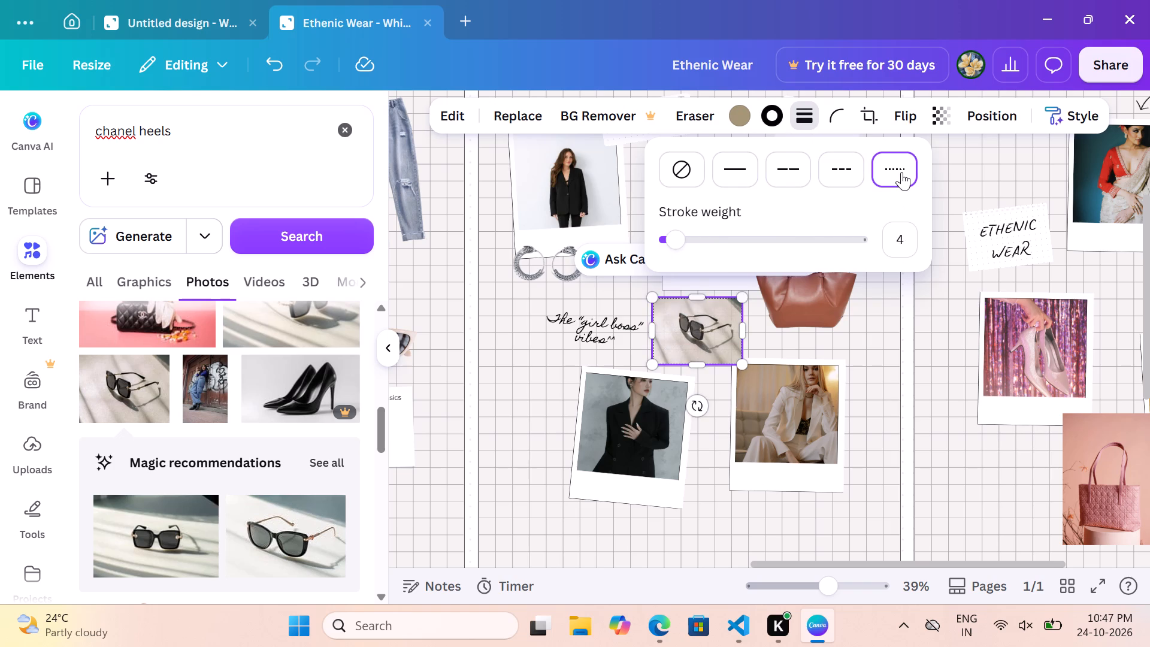
left_click(802, 114)
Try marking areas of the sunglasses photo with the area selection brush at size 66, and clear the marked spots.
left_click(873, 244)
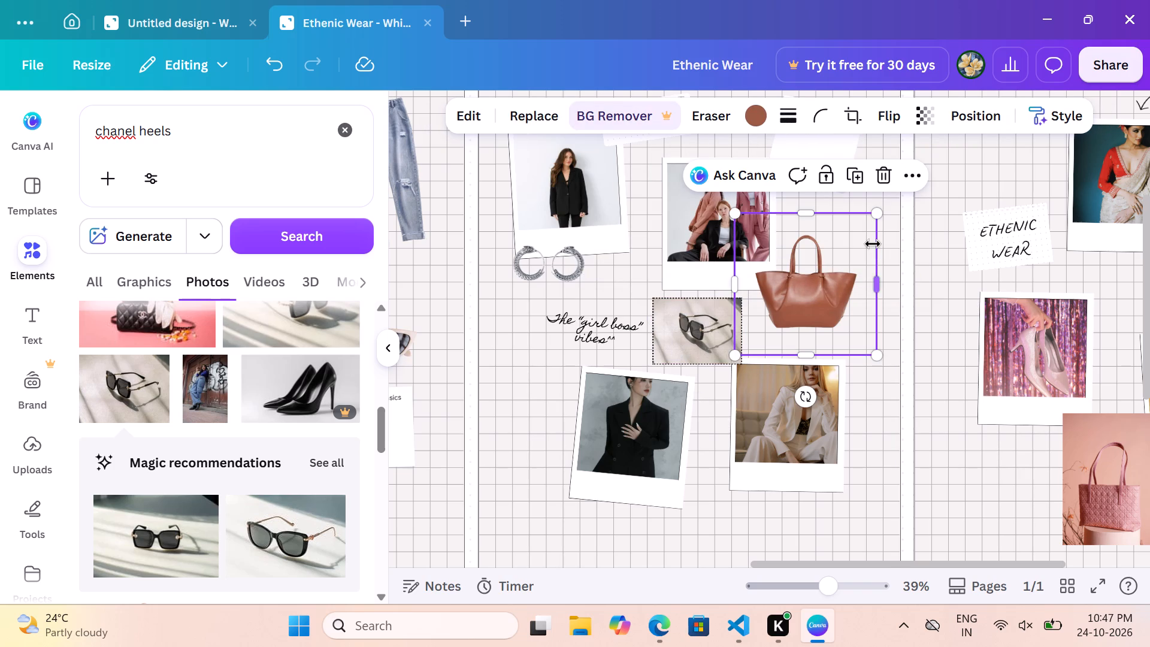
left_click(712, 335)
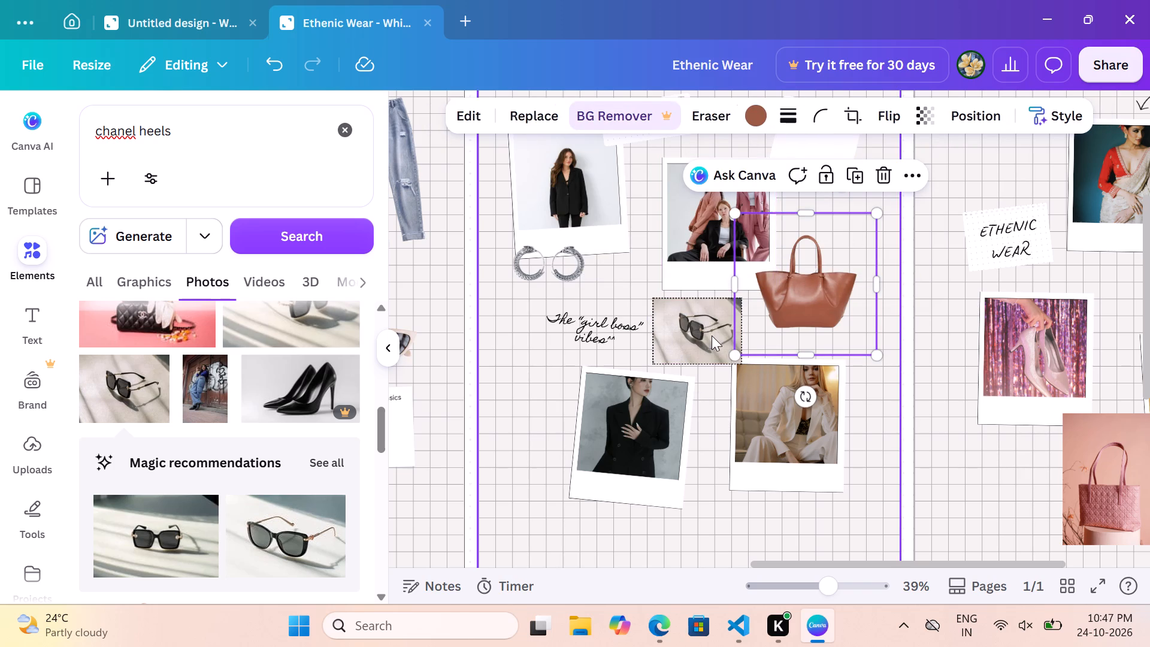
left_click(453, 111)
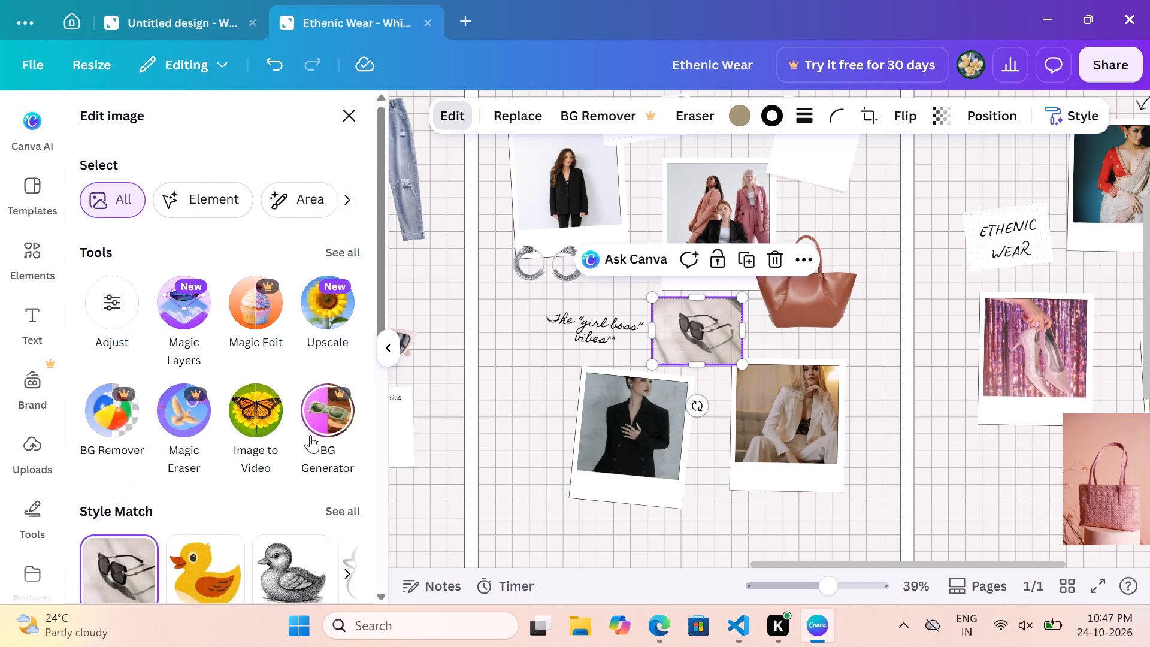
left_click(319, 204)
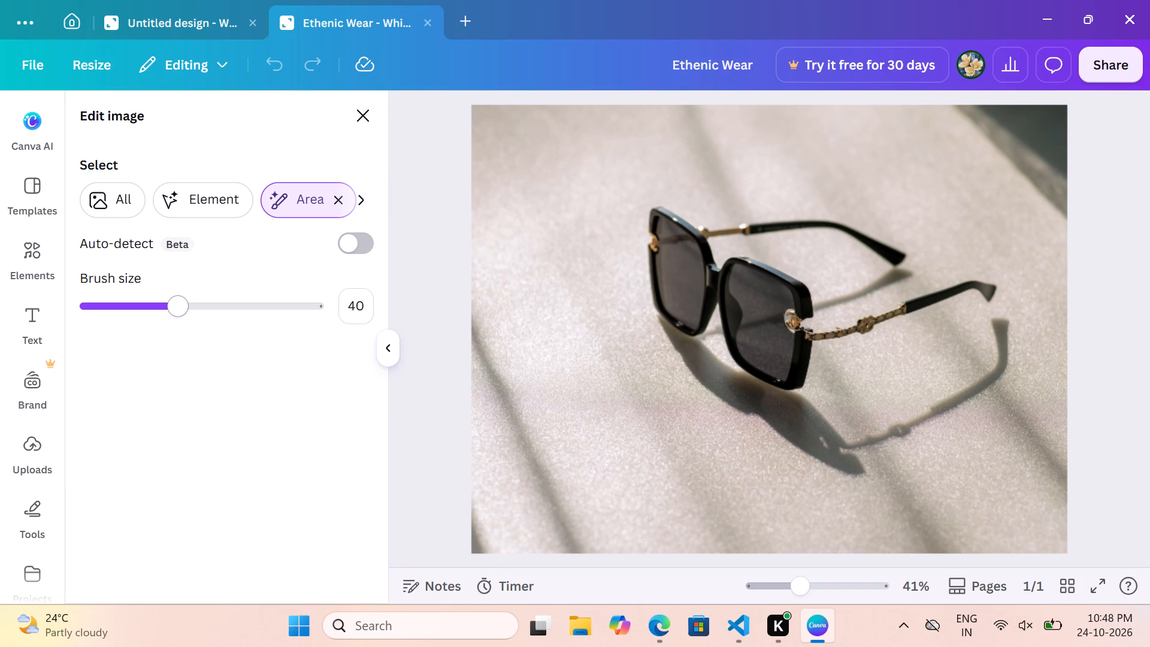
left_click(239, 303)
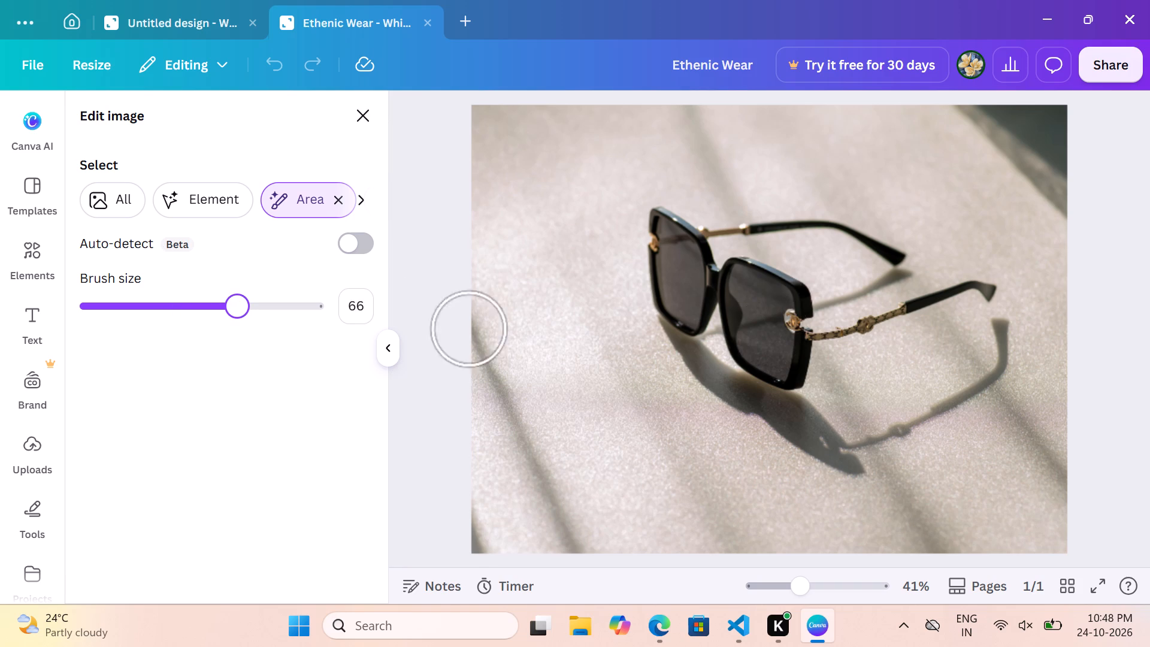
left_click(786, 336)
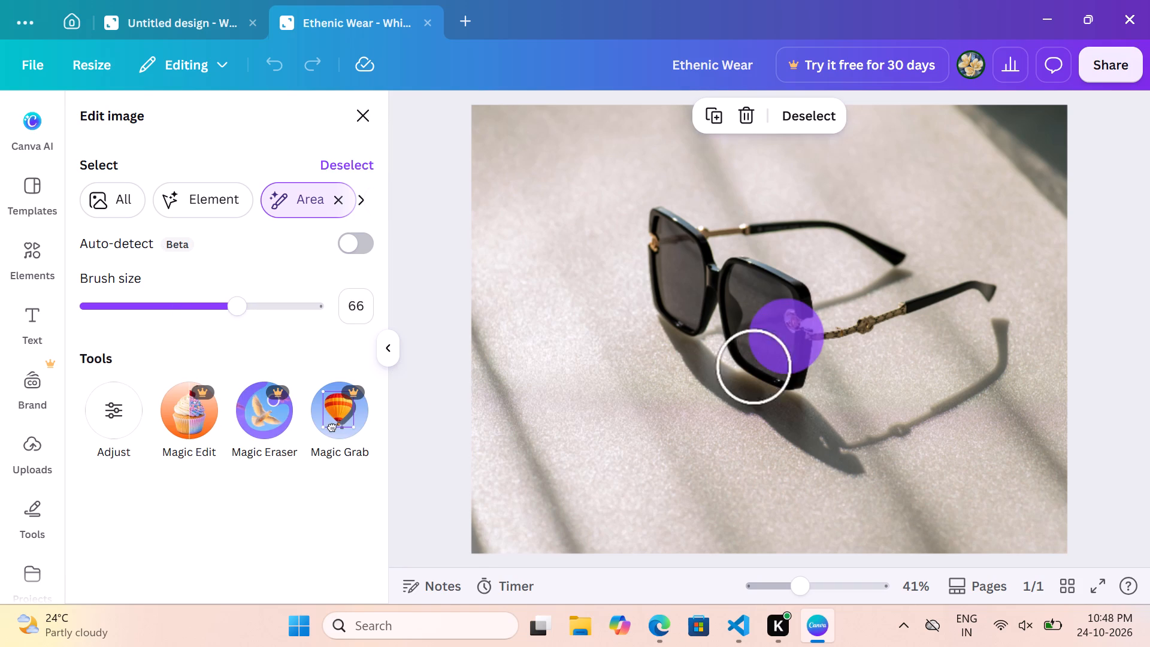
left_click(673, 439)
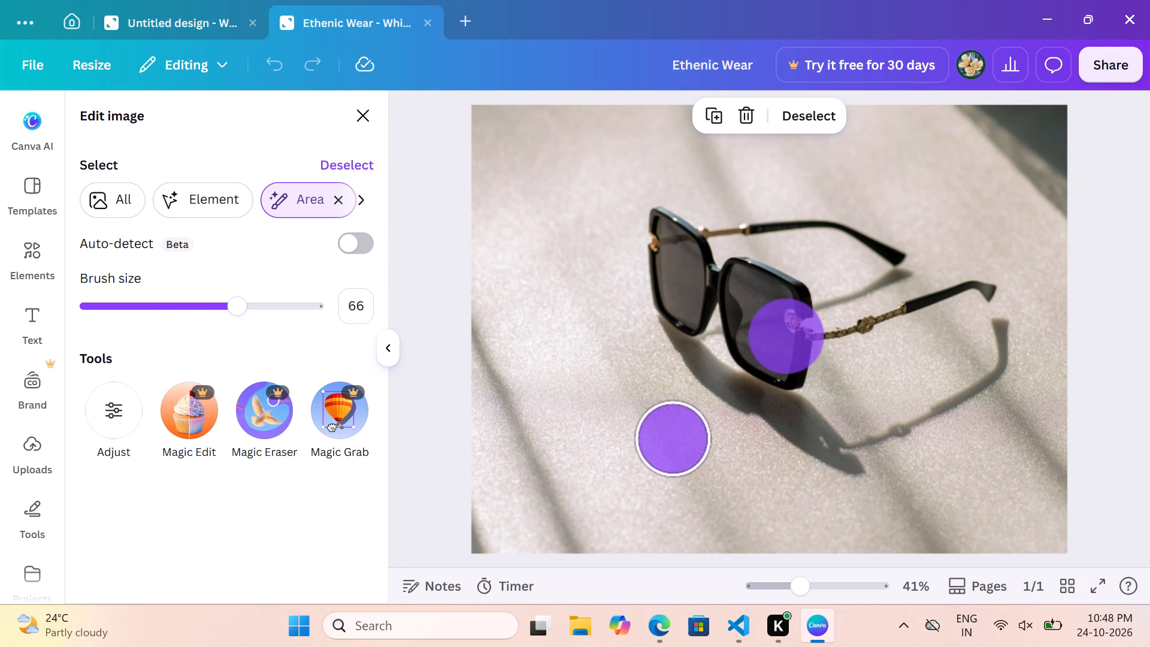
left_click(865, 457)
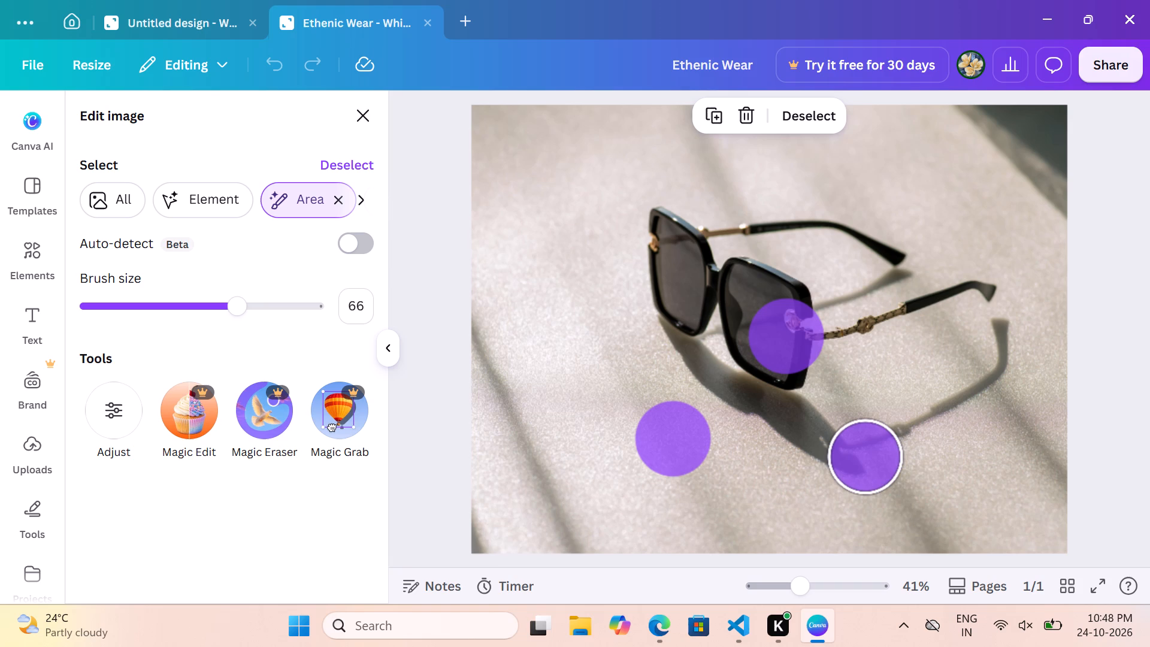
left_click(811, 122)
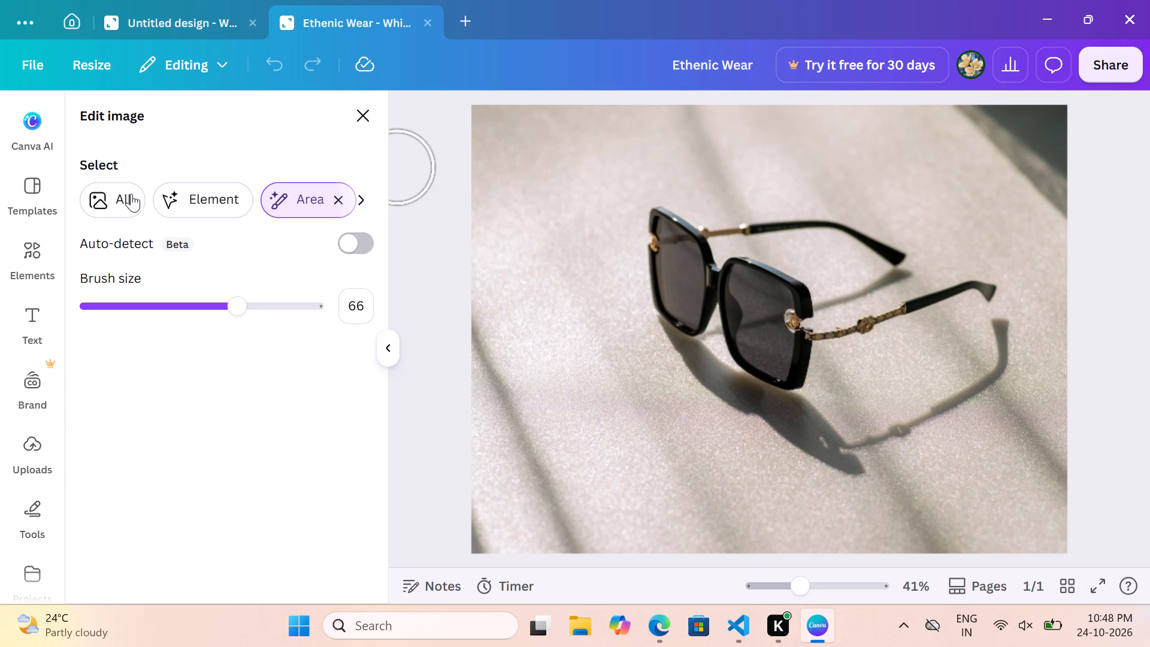
Select the light background surface as an element in the sunglasses photo and set its temperature to -30.
left_click(191, 204)
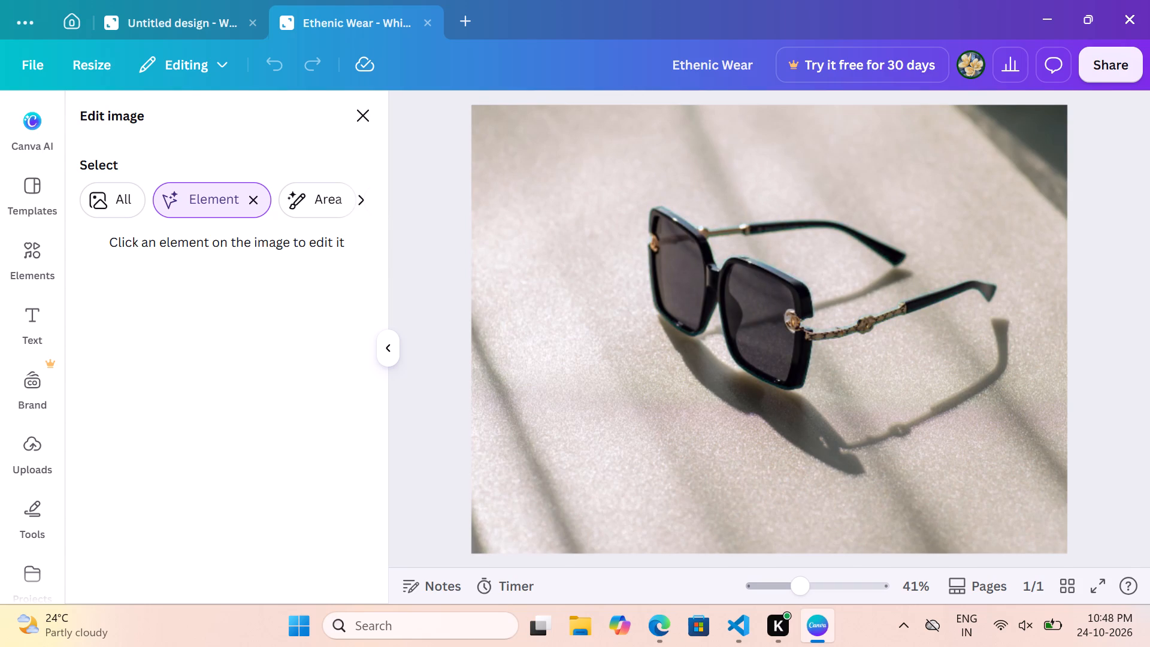
left_click(663, 260)
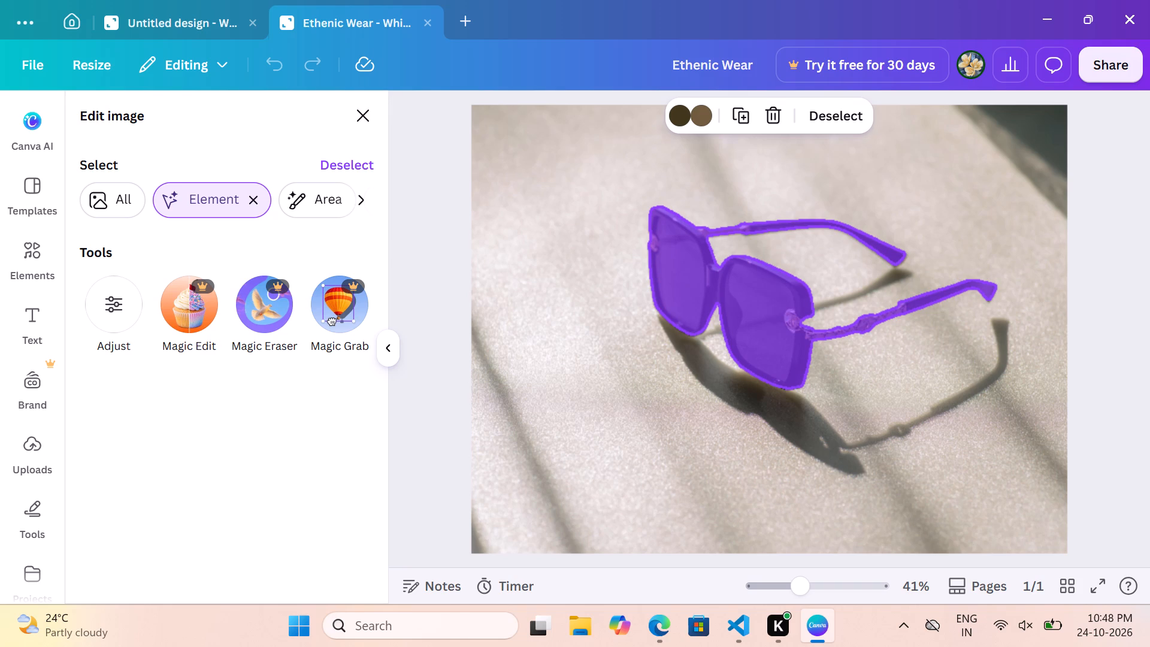
left_click(589, 384)
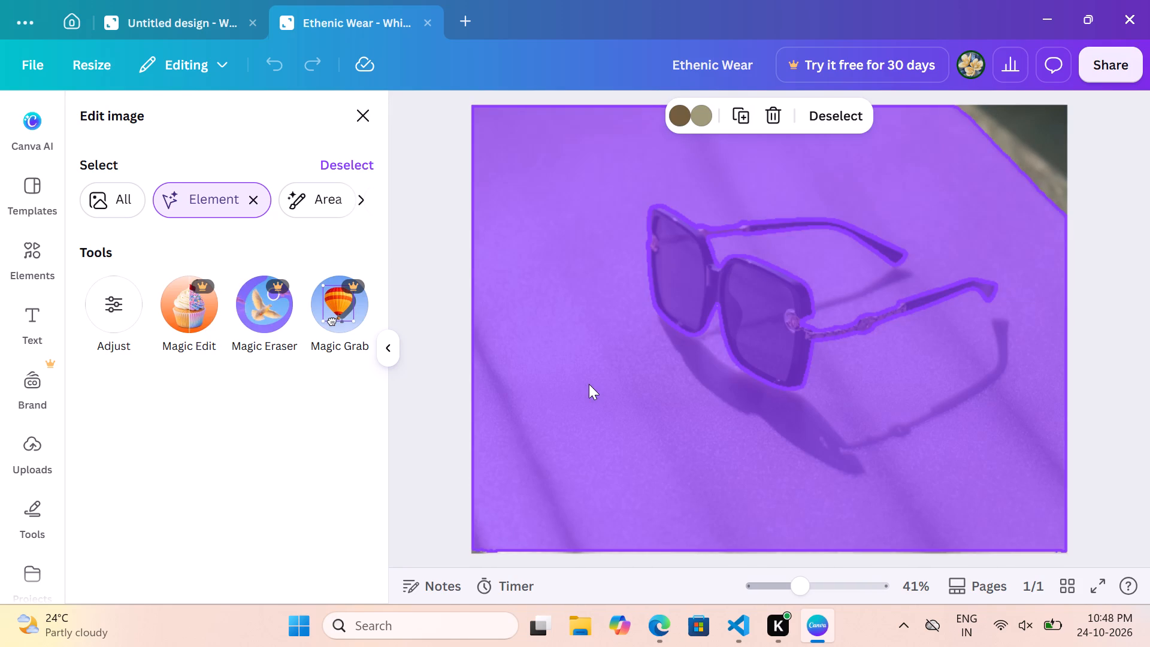
left_click(831, 120)
left_click(559, 361)
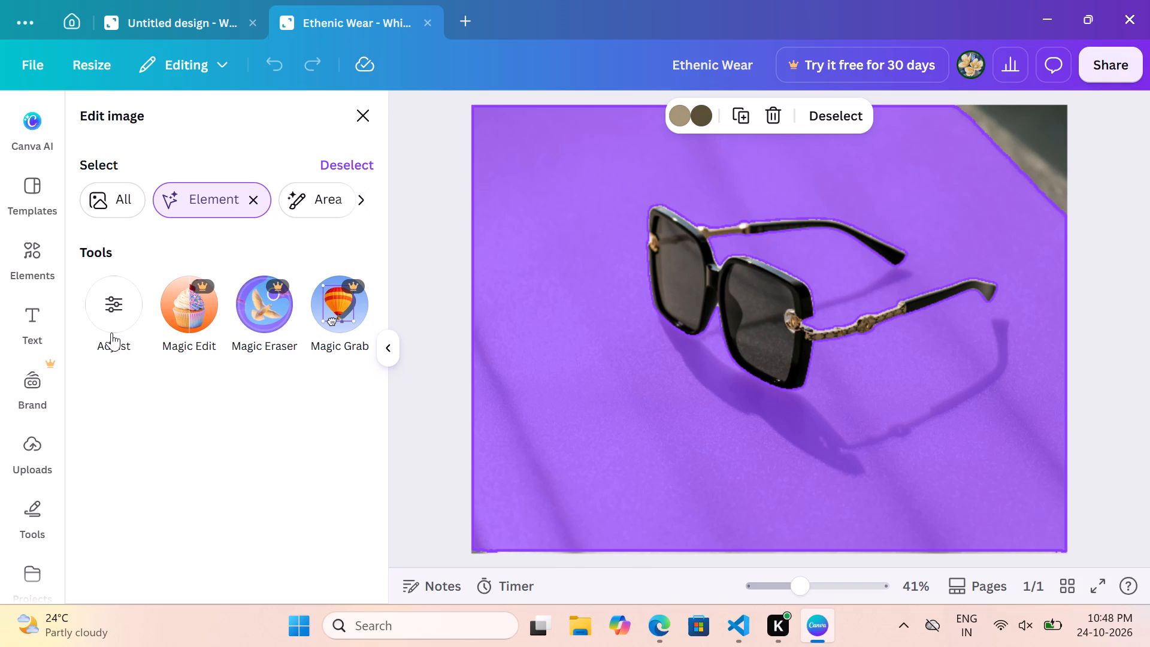
left_click(107, 315)
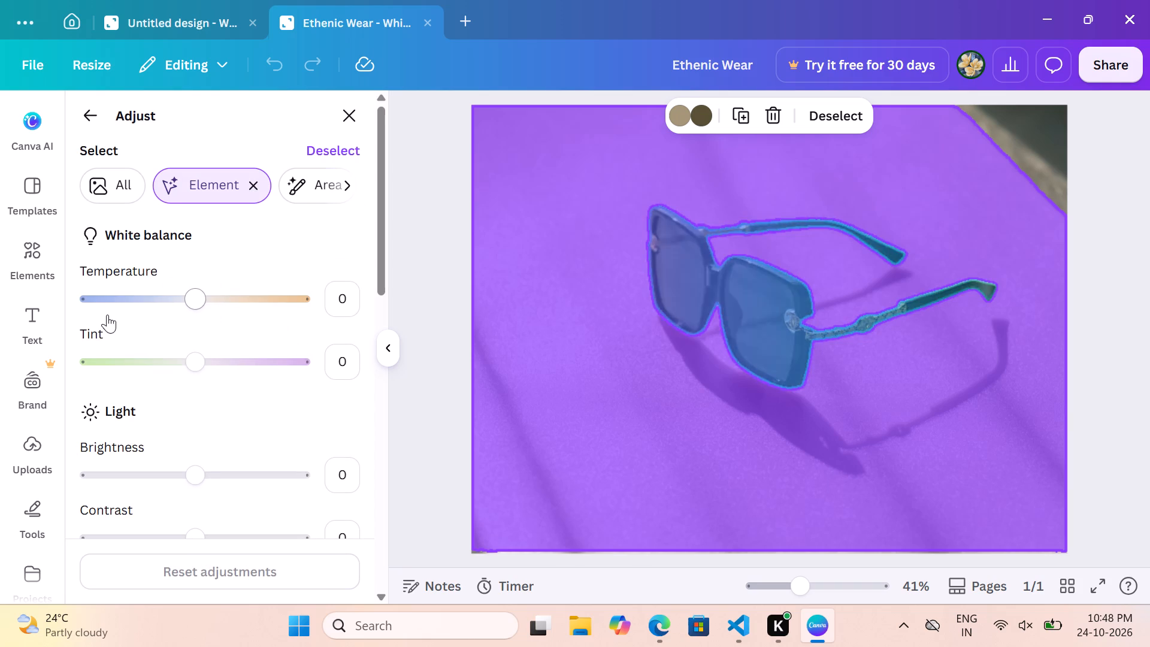
left_click_drag(196, 302, 264, 310)
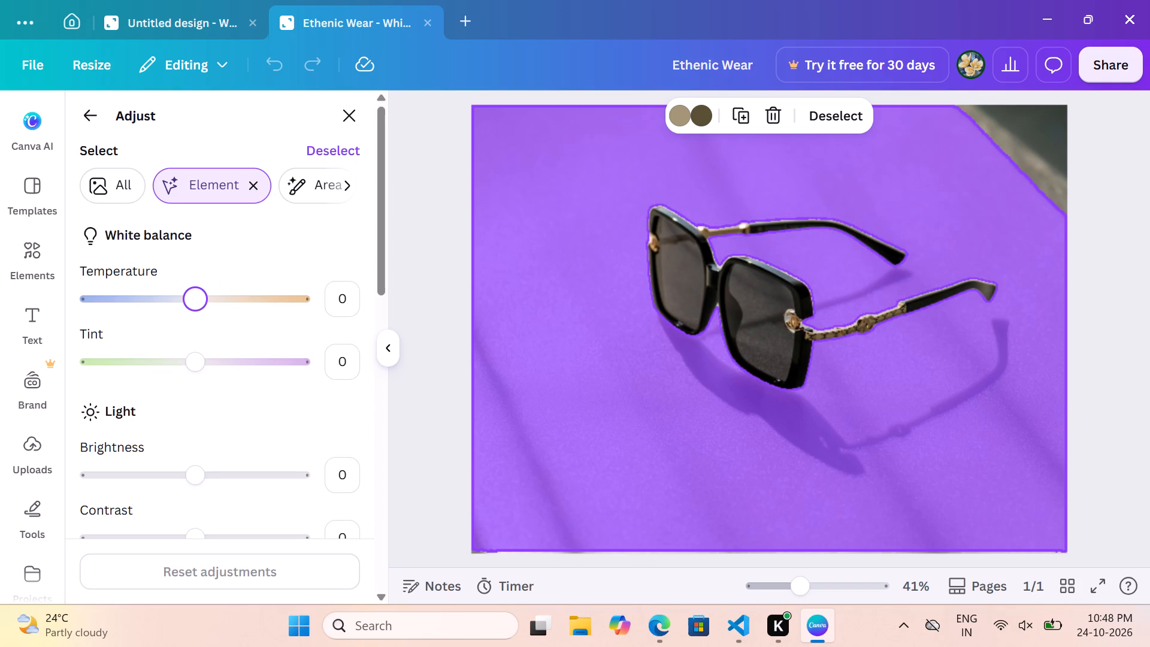
left_click_drag(264, 310, 188, 446)
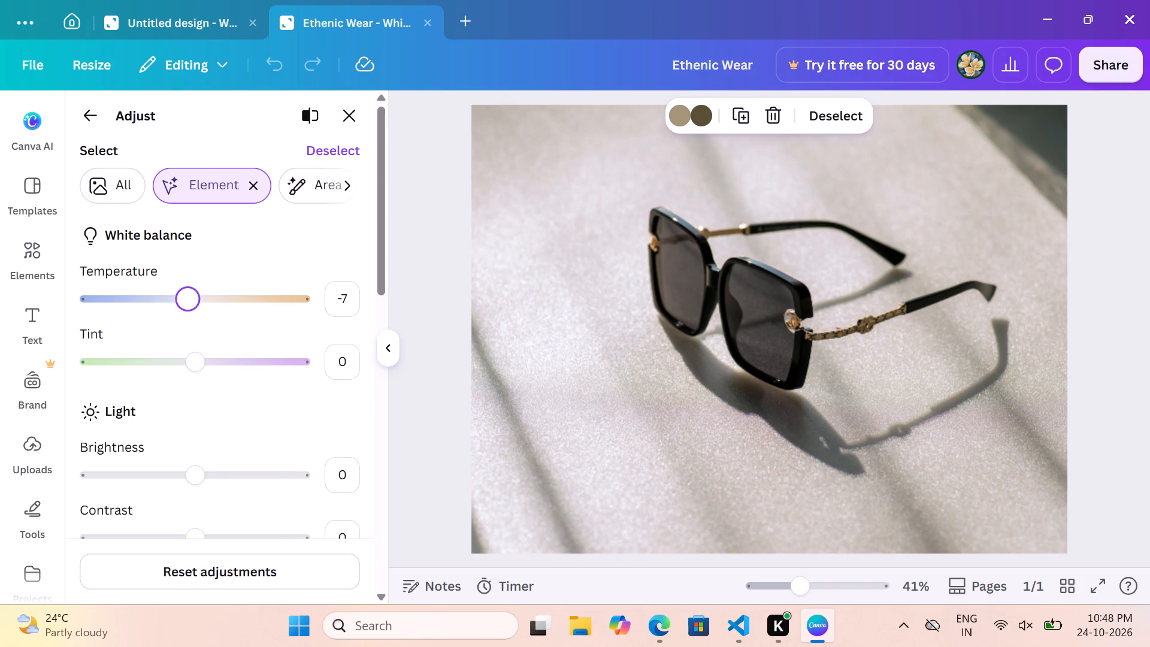
left_click_drag(188, 446, 220, 347)
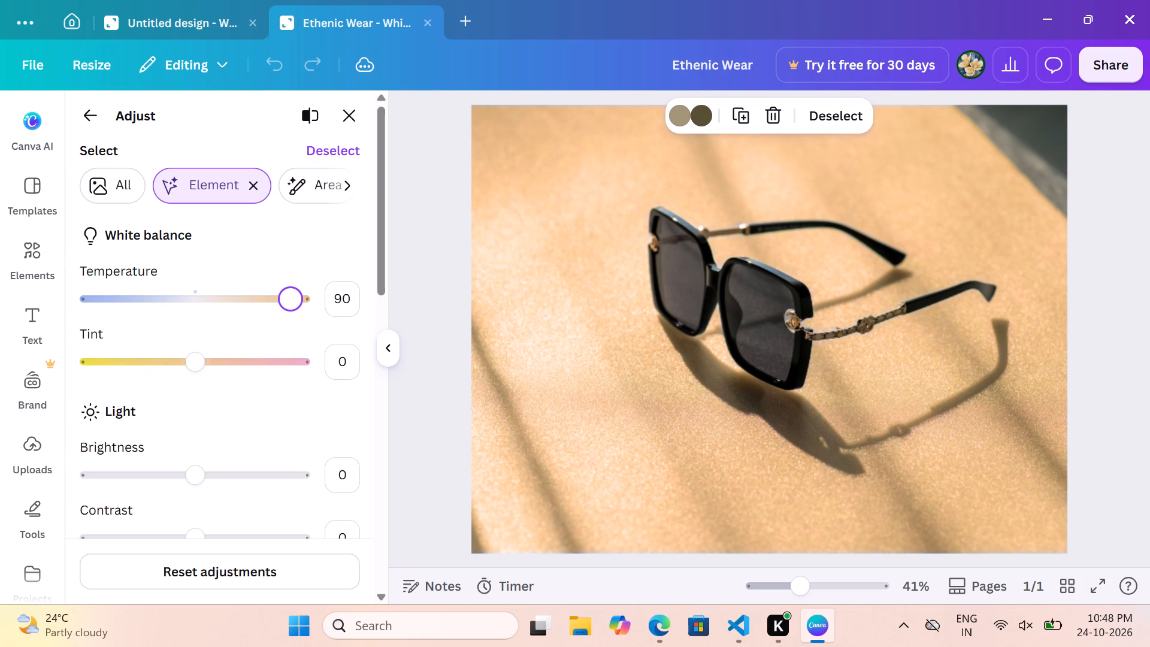
left_click_drag(220, 347, 161, 385)
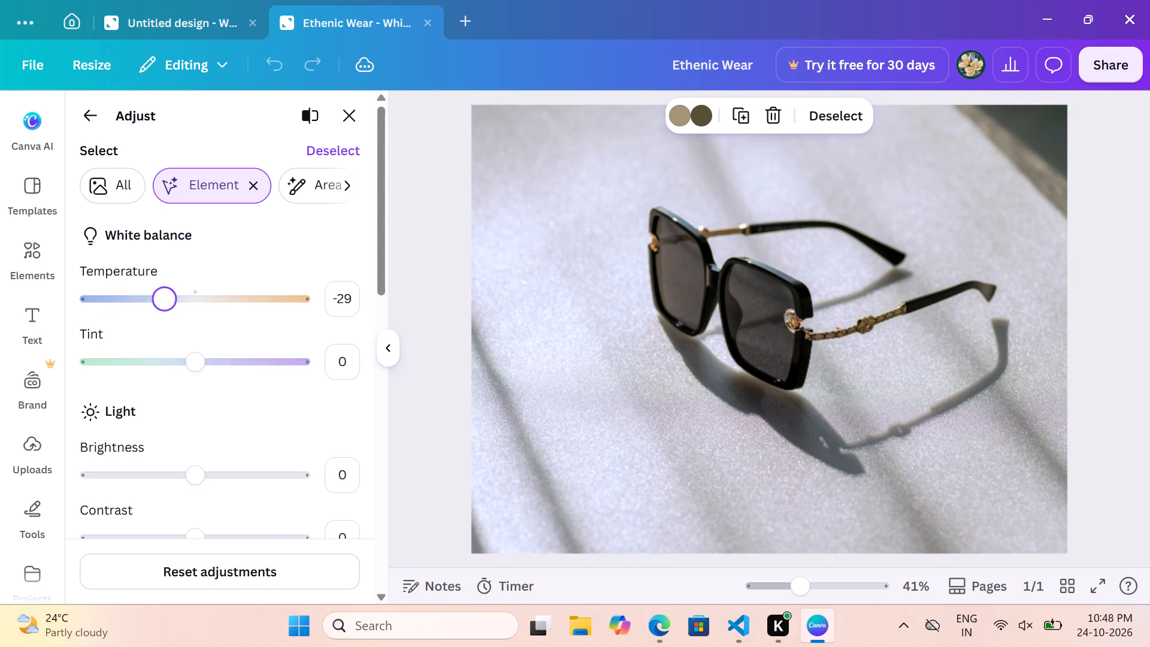
left_click_drag(161, 385, 163, 413)
Look through the remaining light, colour and texture adjustments for the sunglasses photo's background and leave the image editor.
scroll(241, 461, "down", 5)
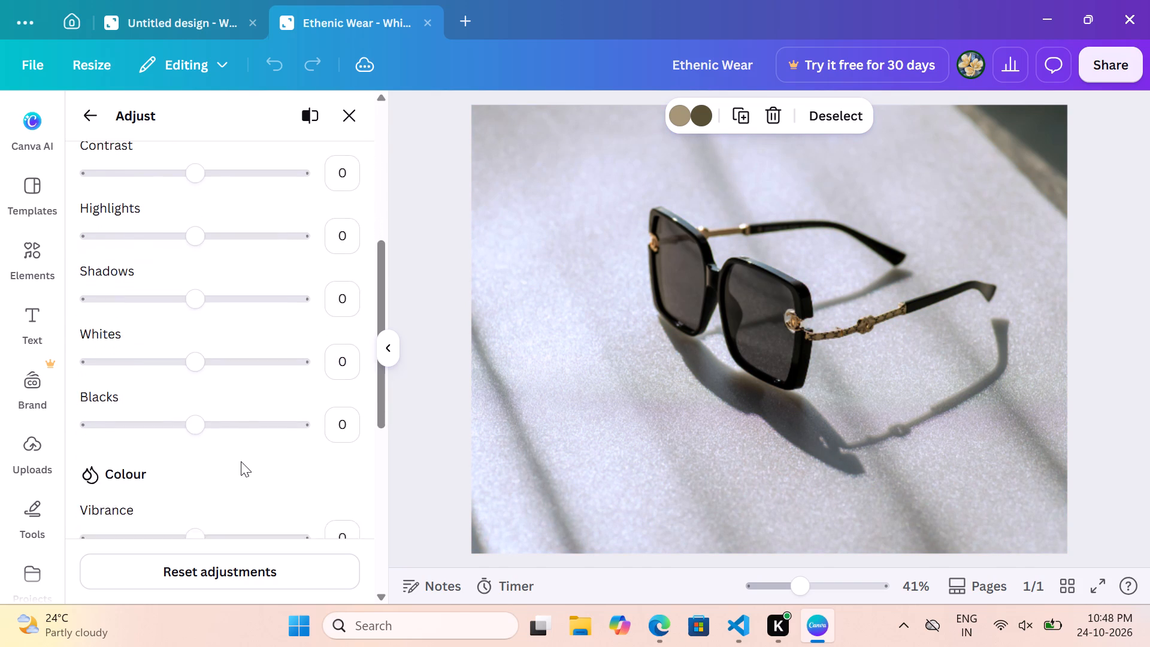
scroll(241, 461, "down", 4)
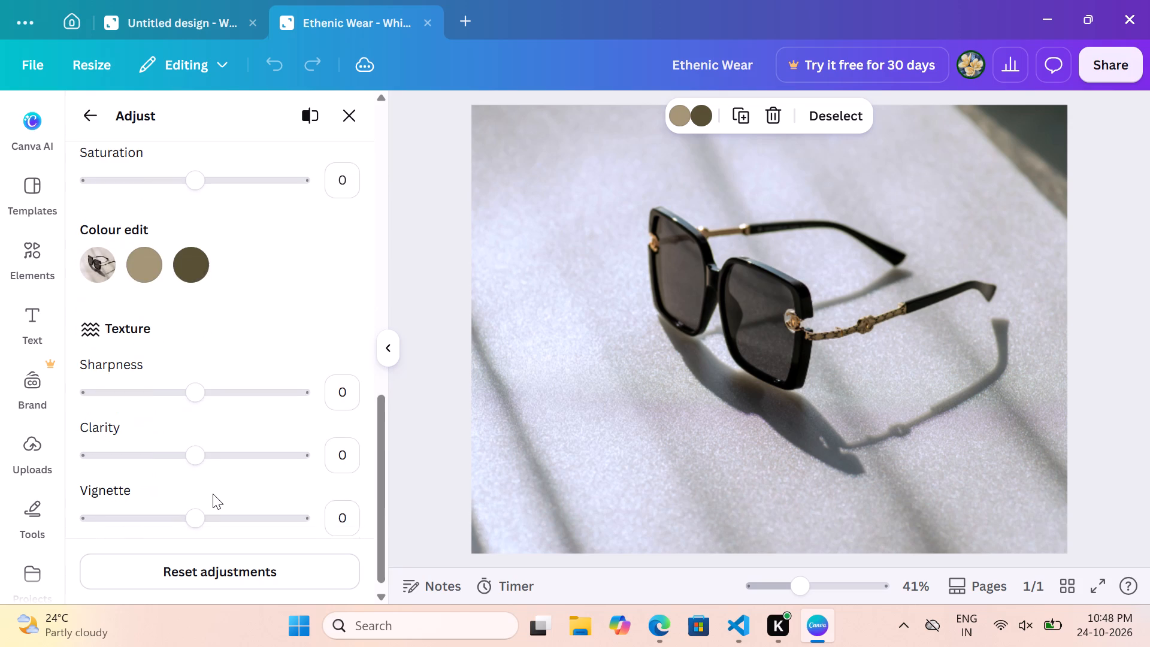
scroll(213, 494, "down", 1)
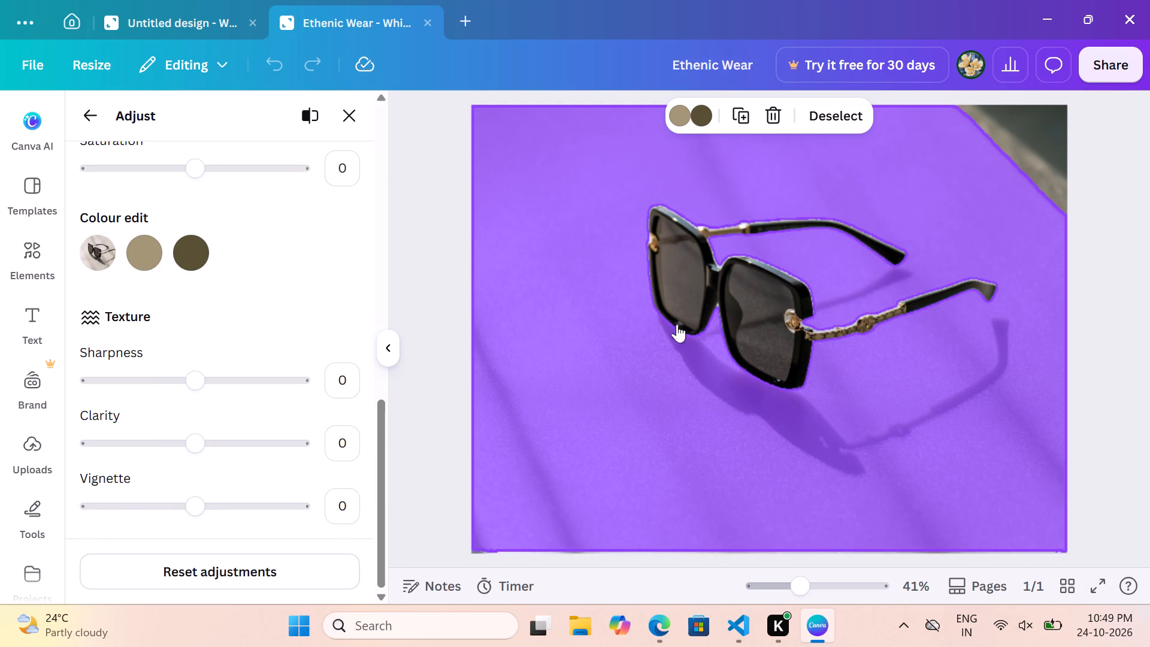
left_click(344, 110)
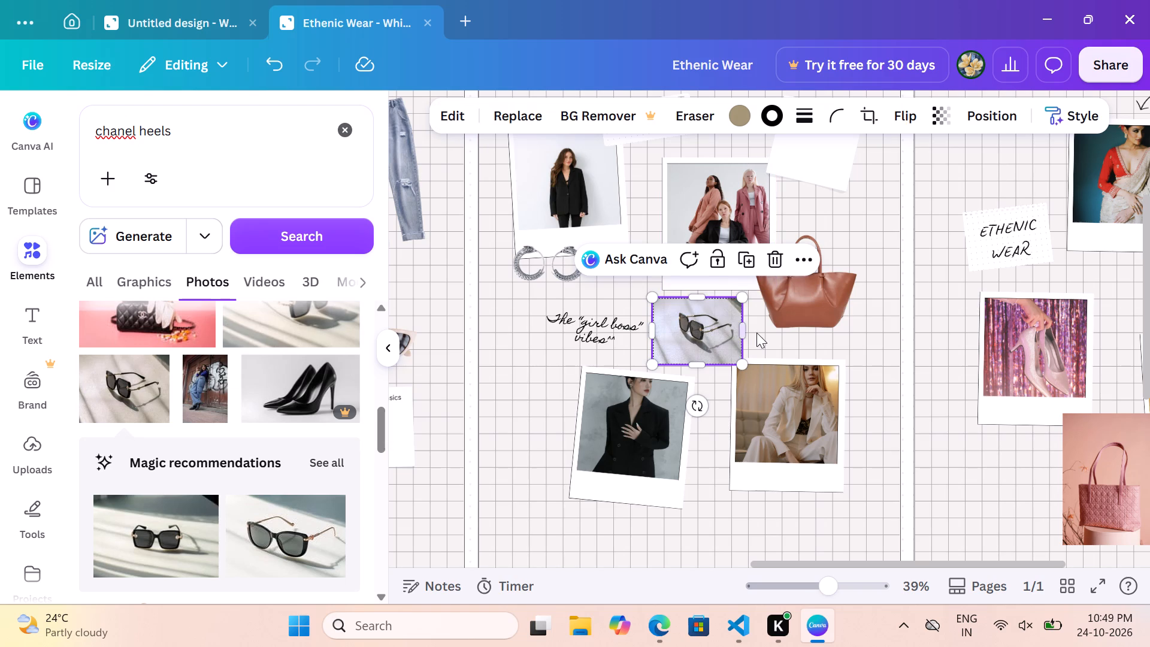
Browse the chanel heels photo results for another accessory picture.
left_click(759, 334)
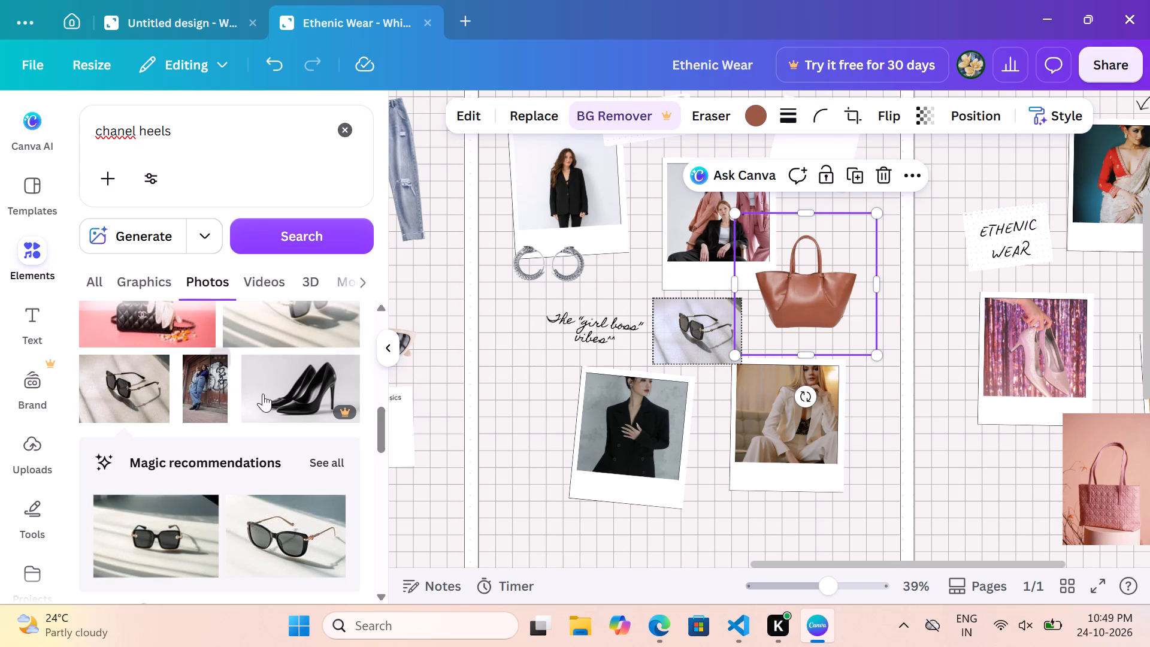
scroll(260, 408, "down", 4)
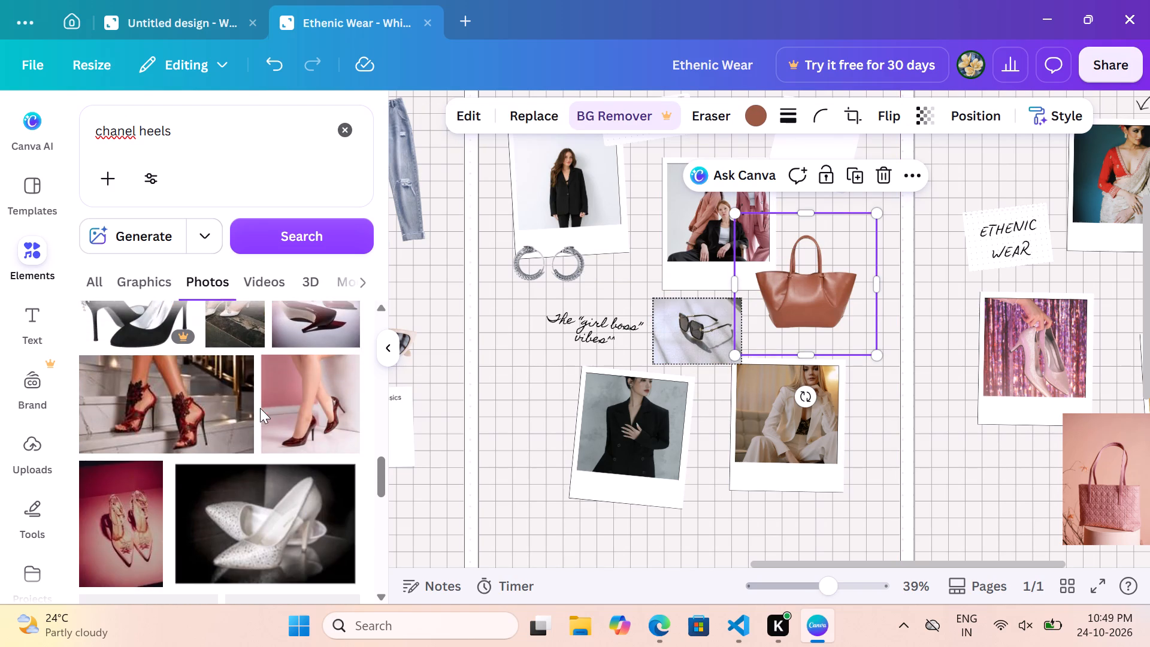
scroll(260, 408, "down", 3)
scroll(260, 408, "up", 2)
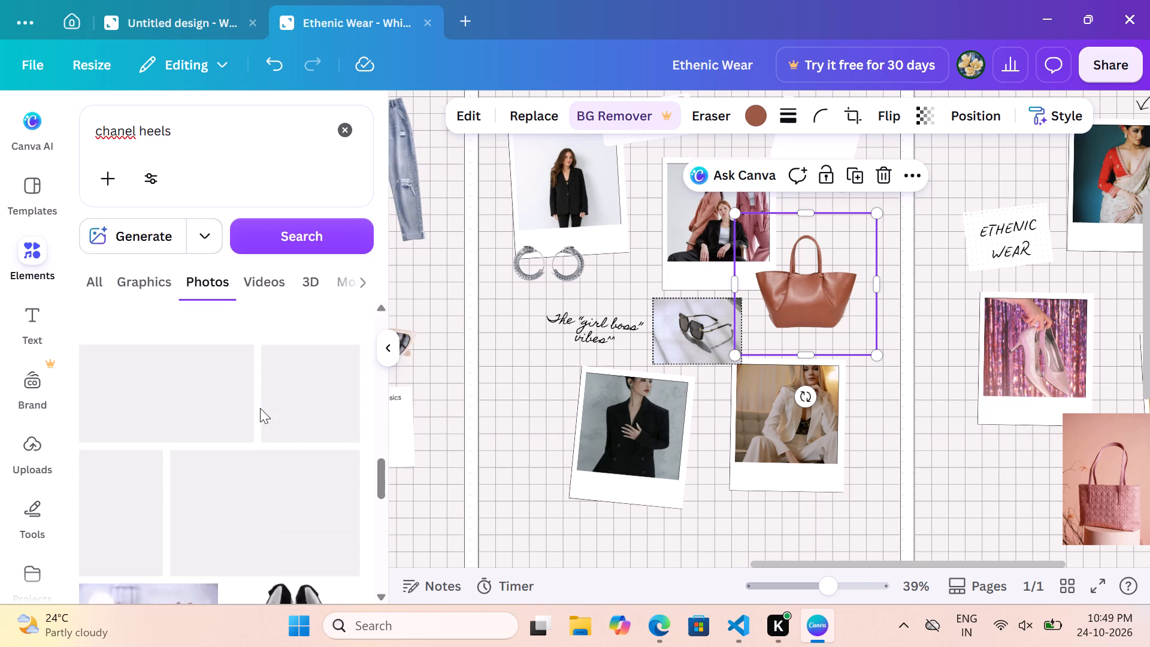
scroll(260, 408, "up", 6)
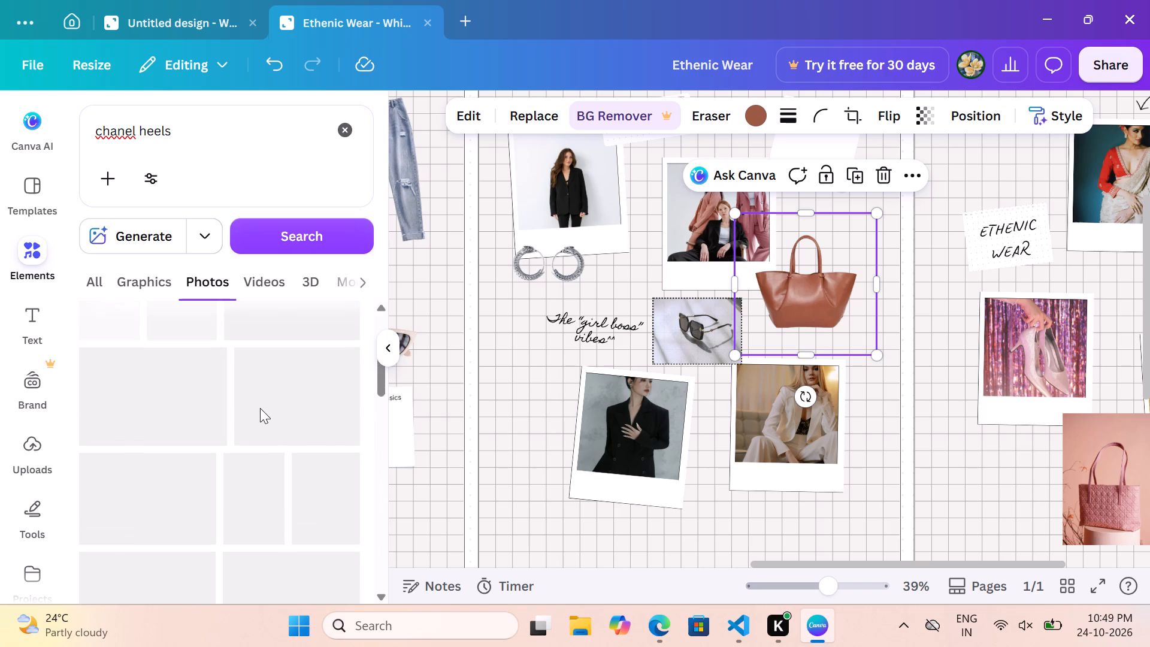
scroll(260, 408, "up", 2)
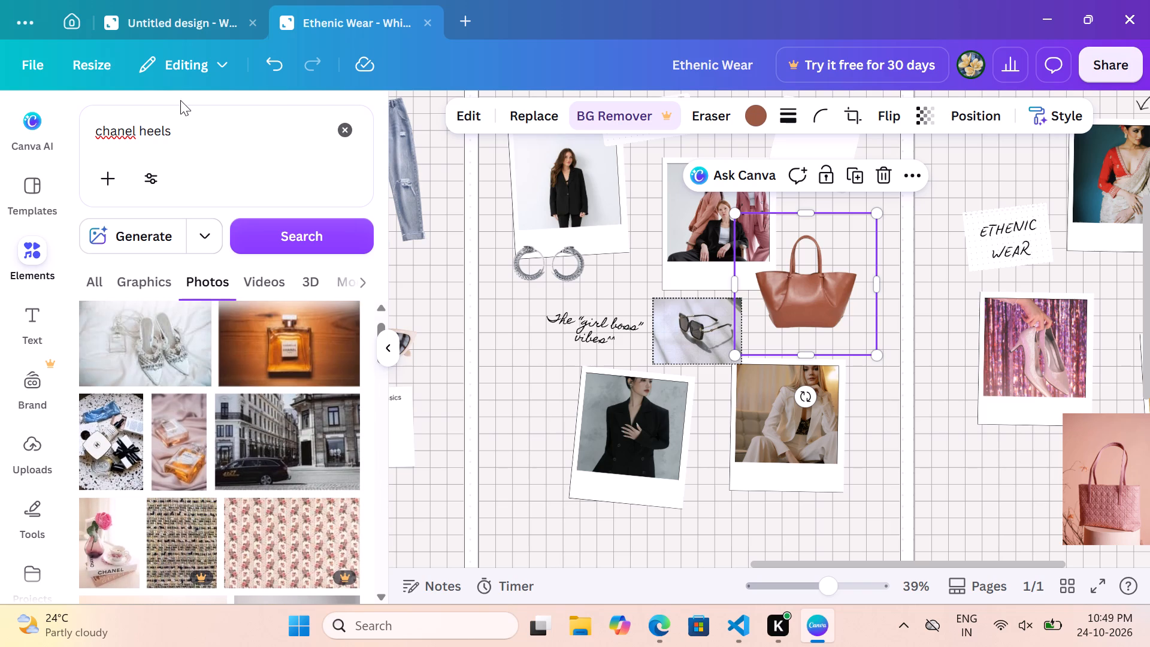
Replace the photo search term and search for "louboutojns".
left_click(180, 125)
key("BackSpace")
key("BackSpace")
key("BackSpace")
key("BackSpace")
key("BackSpace")
key("BackSpace")
key("BackSpace")
key("BackSpace")
key("BackSpace")
key("BackSpace")
key("BackSpace")
key("BackSpace")
key("BackSpace")
key("BackSpace")
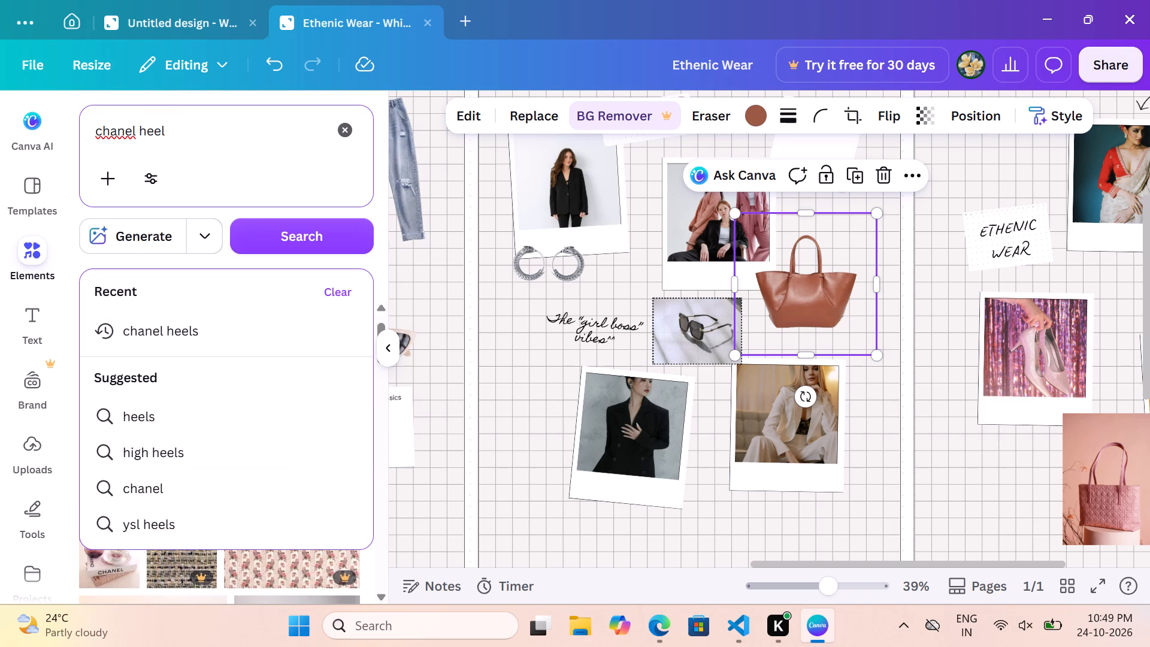
key("BackSpace")
key("BackSpace")
key("BackSpace")
key("BackSpace")
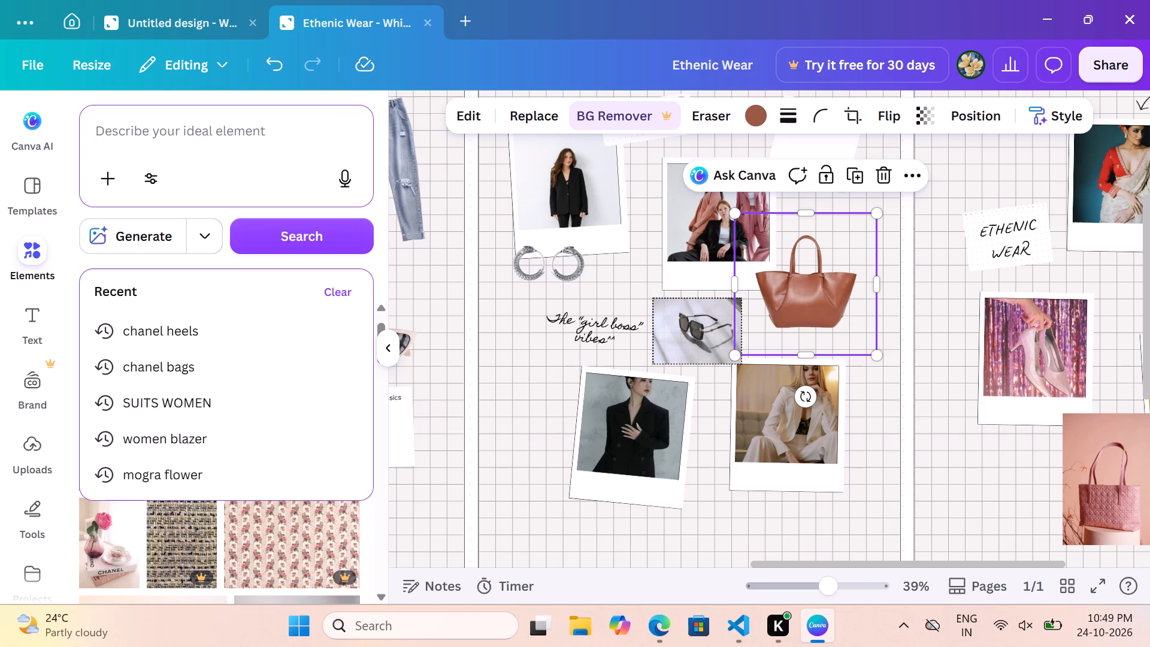
type("lou")
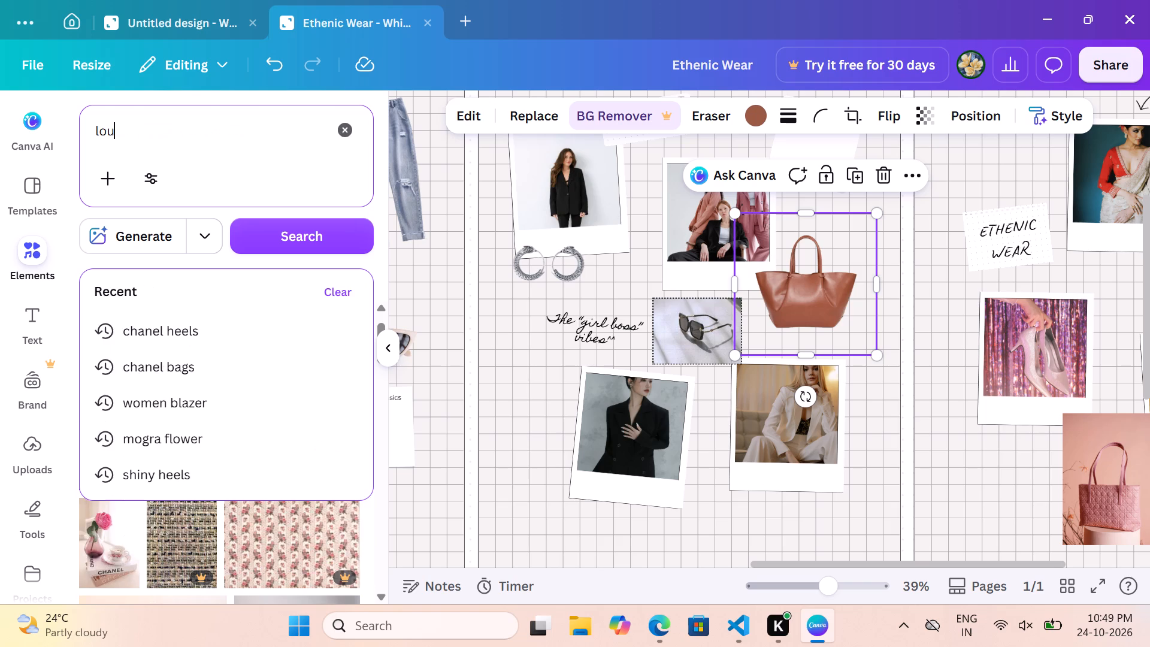
key("b")
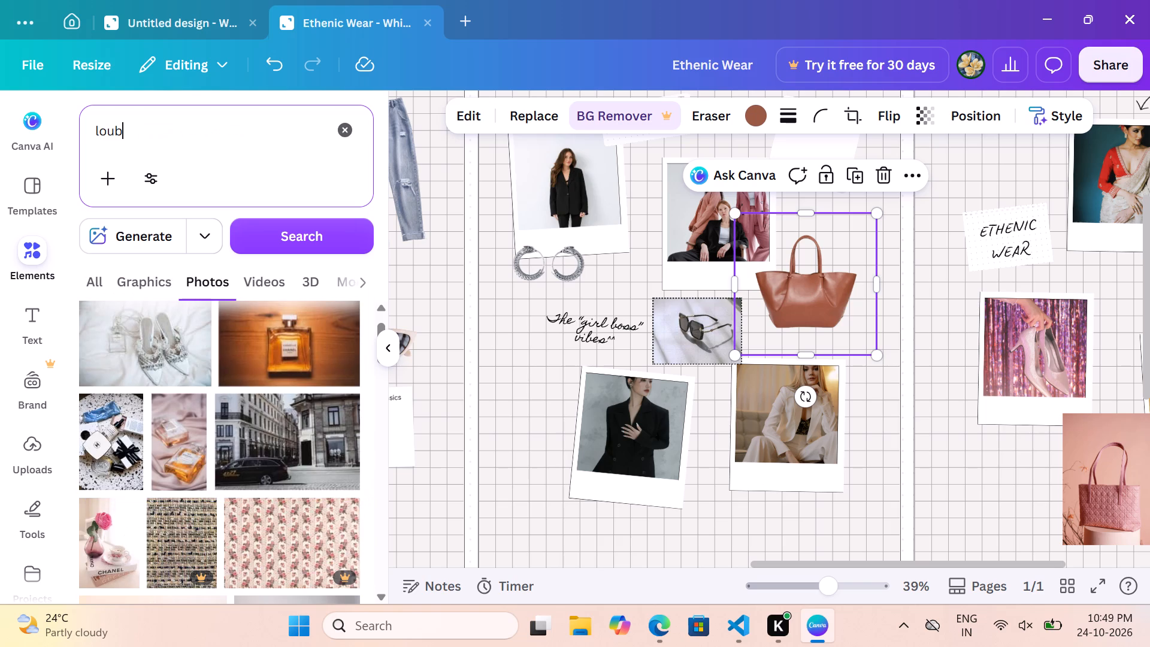
type("outojns")
key("Return")
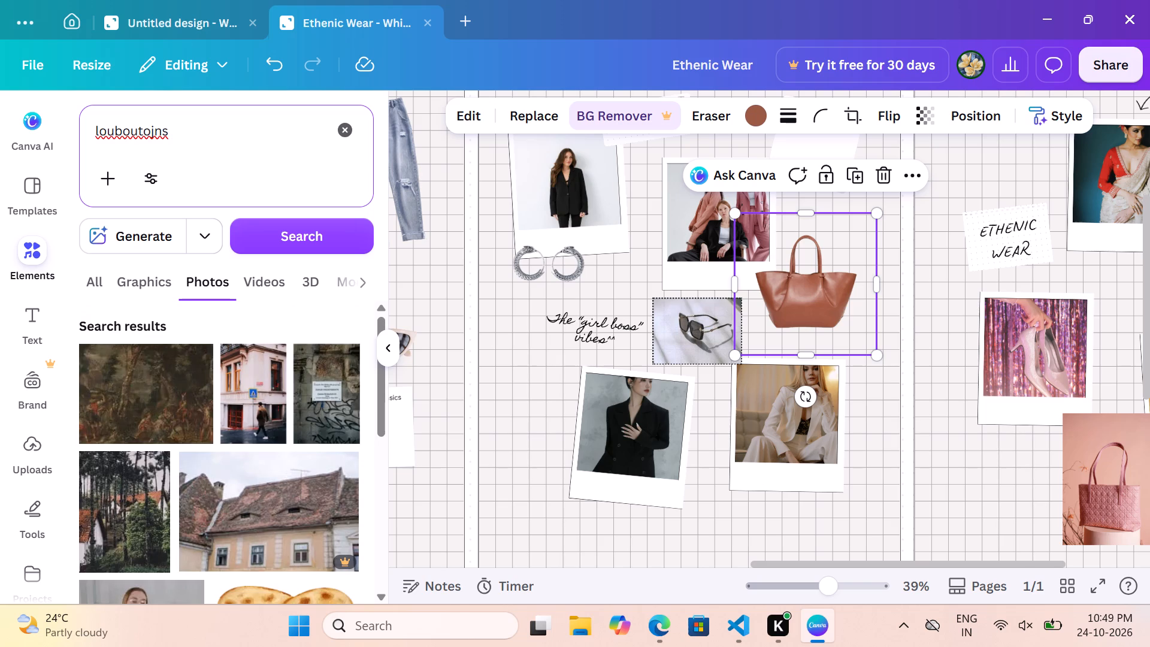
Replace the photo search term and search for "red bottoms".
key("BackSpace")
key("BackSpace")
key("BackSpace")
key("BackSpace")
key("BackSpace")
key("BackSpace")
key("BackSpace")
key("BackSpace")
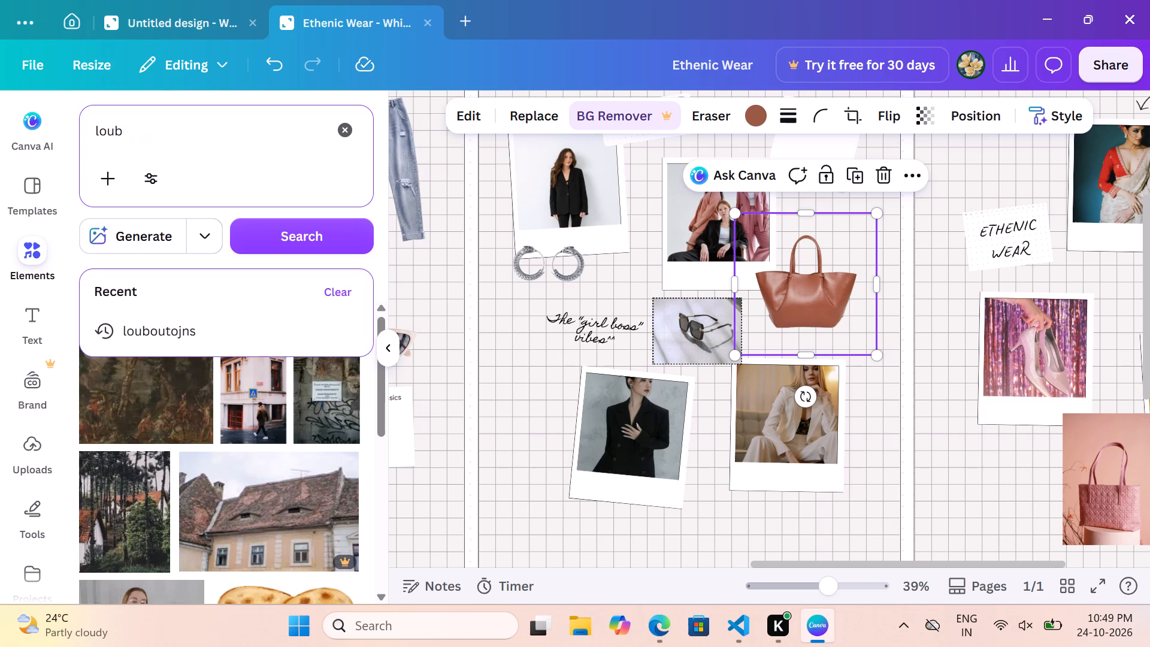
key("BackSpace")
key("BackSpace")
key("BackSpace")
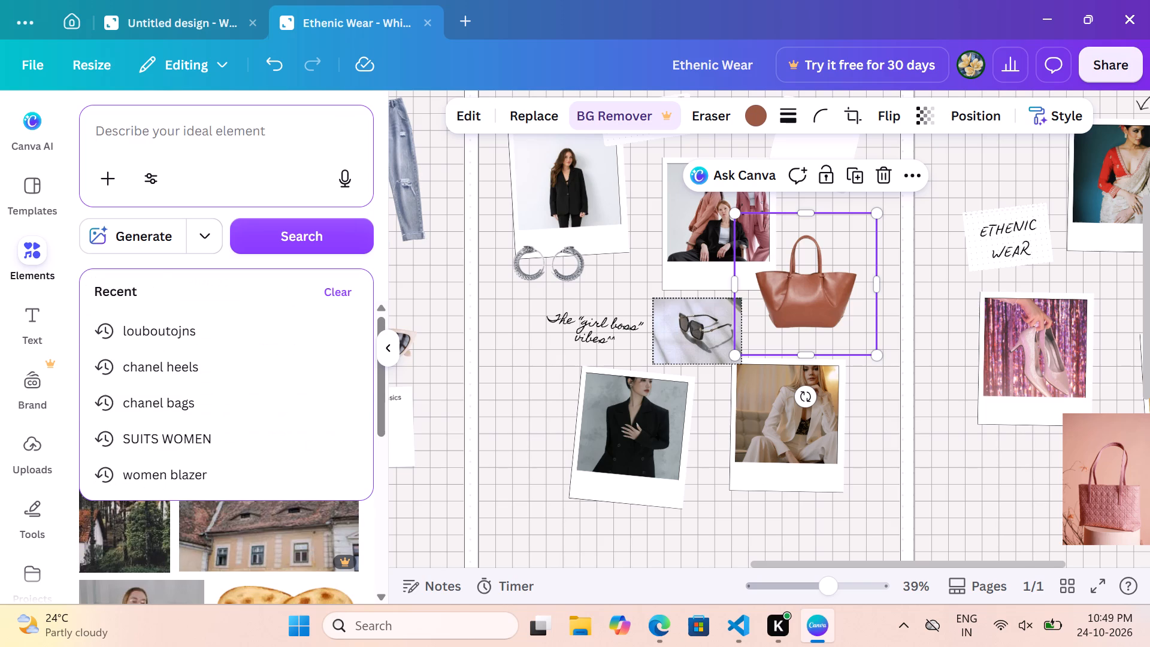
type("red bottoms")
key("Return")
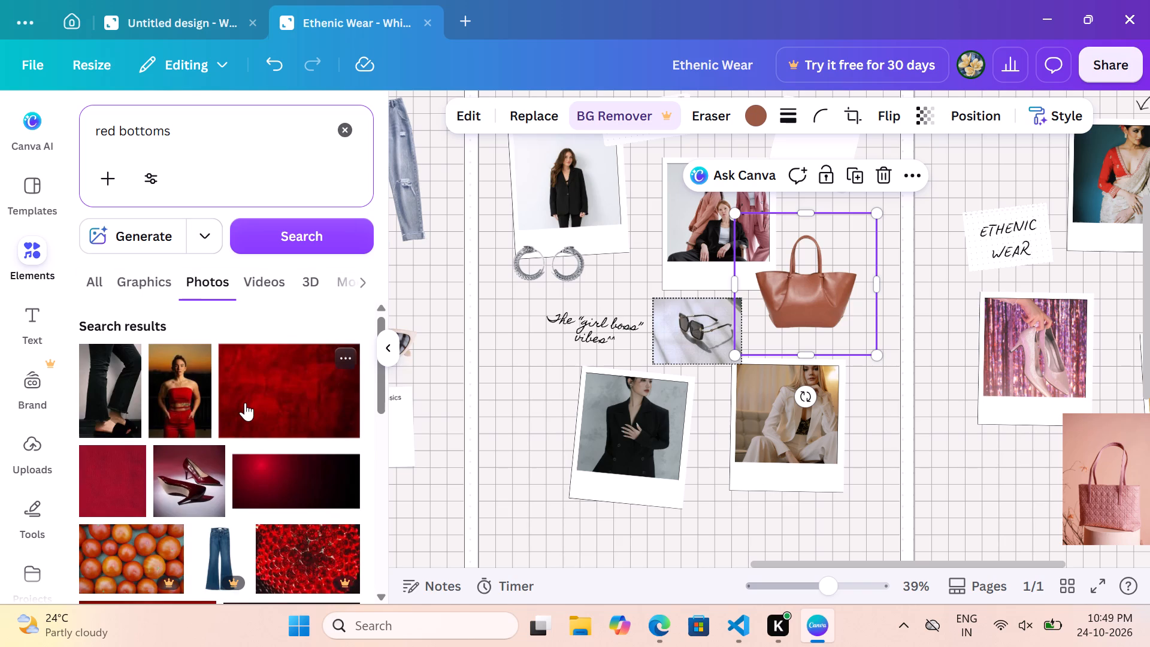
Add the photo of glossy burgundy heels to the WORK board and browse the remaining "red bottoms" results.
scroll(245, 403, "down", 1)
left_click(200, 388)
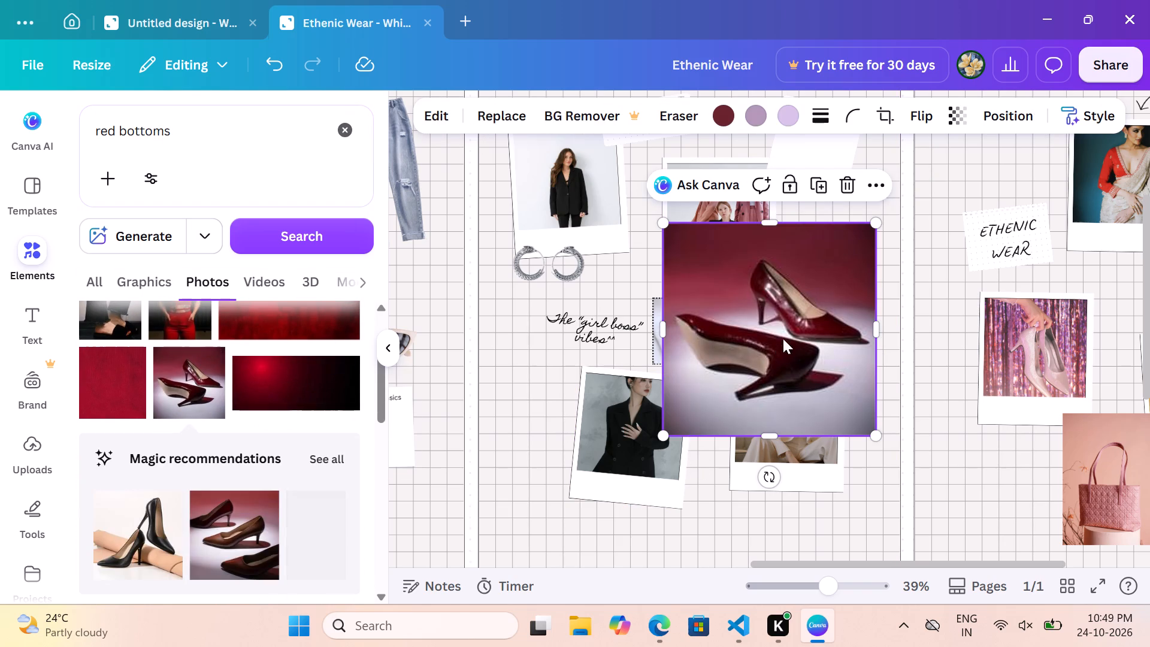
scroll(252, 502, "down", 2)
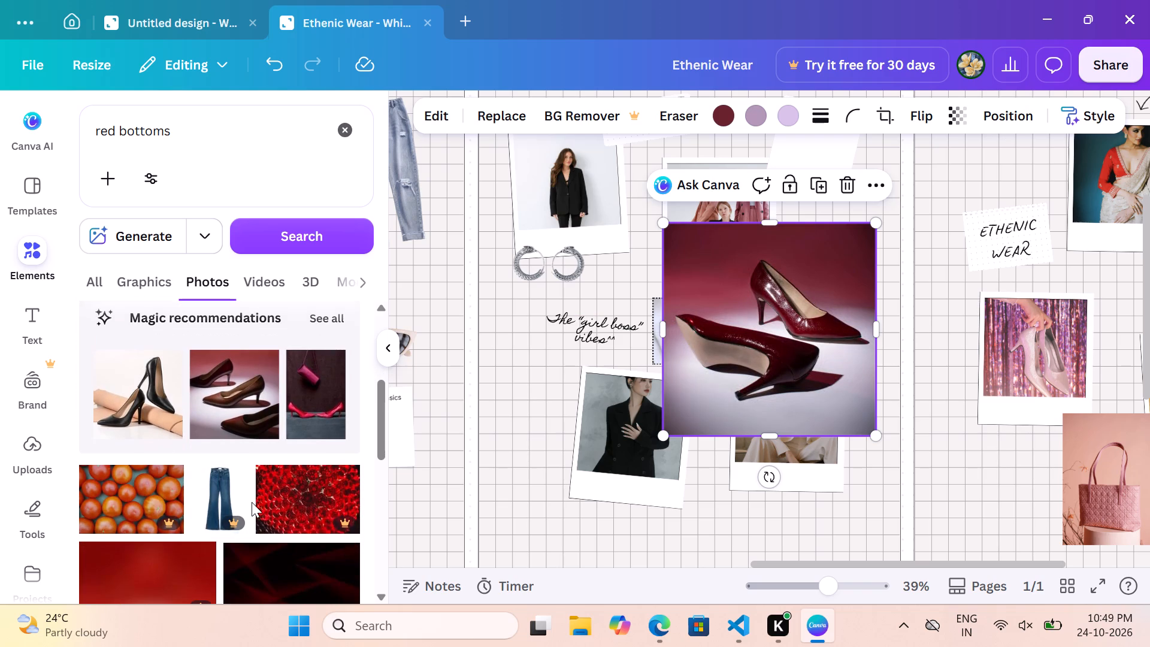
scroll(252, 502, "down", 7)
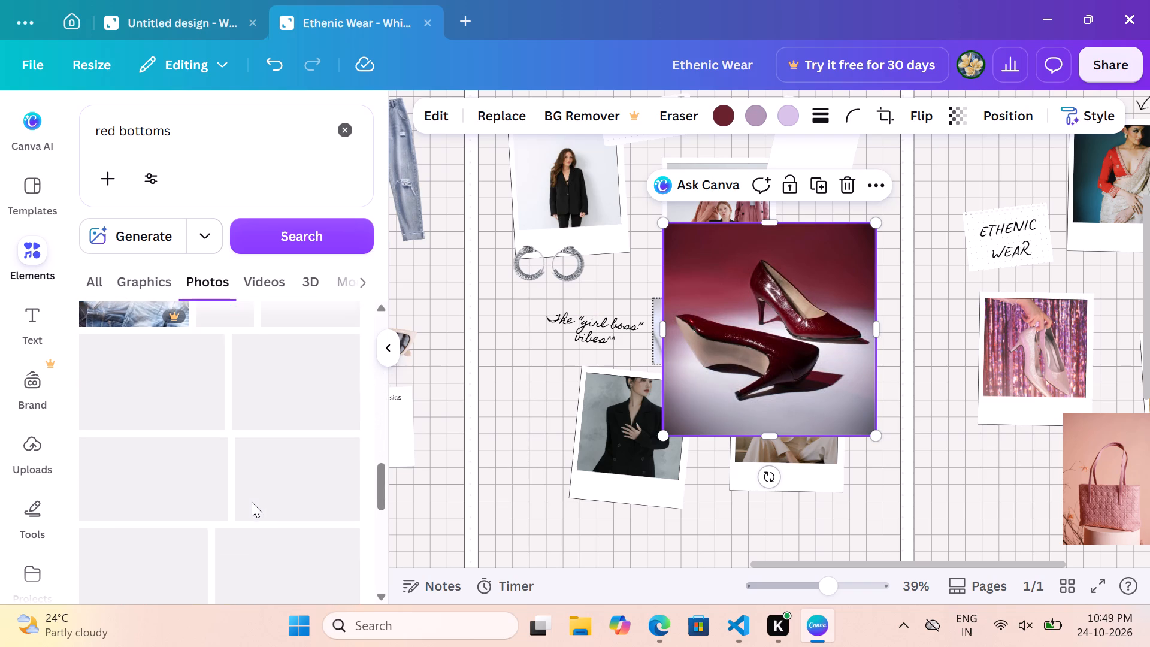
Replace the photo search term and search for "heels".
left_click(190, 132)
key("BackSpace")
key("BackSpace")
key("BackSpace")
key("BackSpace")
key("BackSpace")
key("BackSpace")
key("BackSpace")
key("BackSpace")
key("BackSpace")
key("BackSpace")
key("BackSpace")
key("BackSpace")
key("BackSpace")
key("BackSpace")
key("BackSpace")
key("BackSpace")
key("BackSpace")
key("BackSpace")
key("BackSpace")
key("BackSpace")
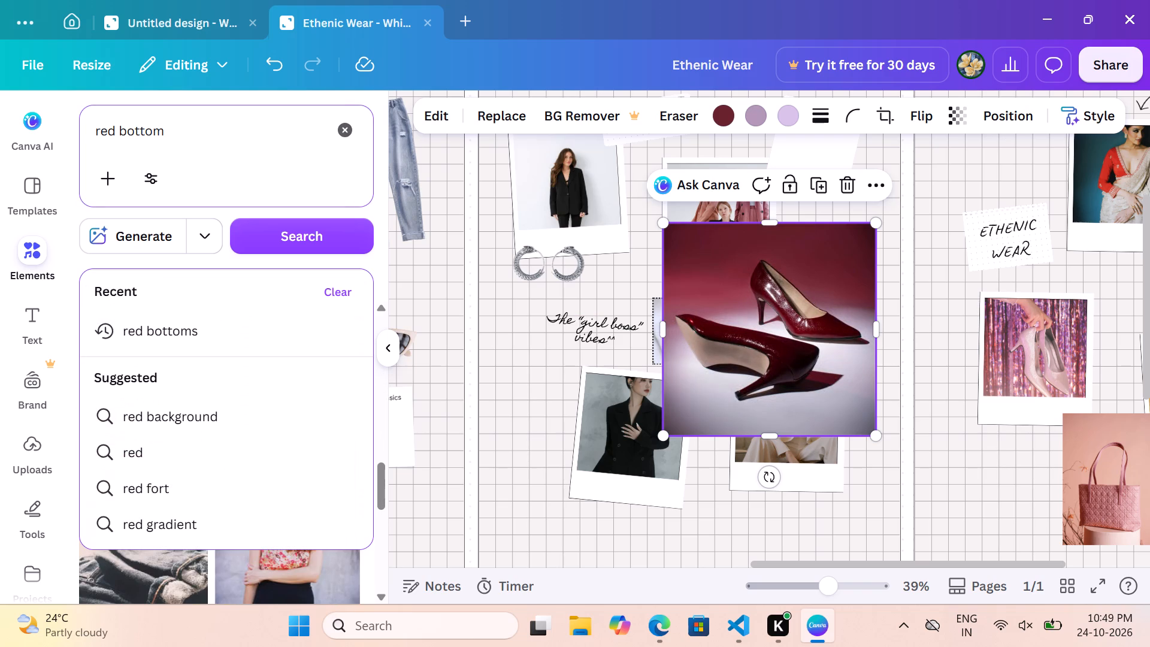
type("hels")
key("Return")
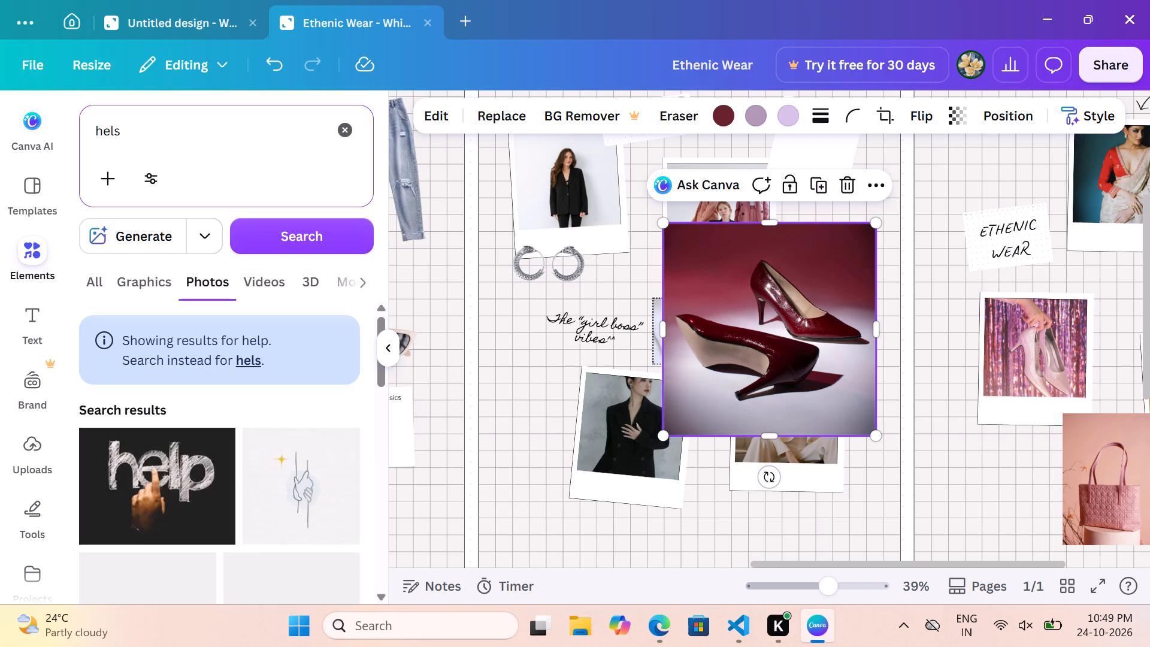
key("BackSpace")
key("BackSpace")
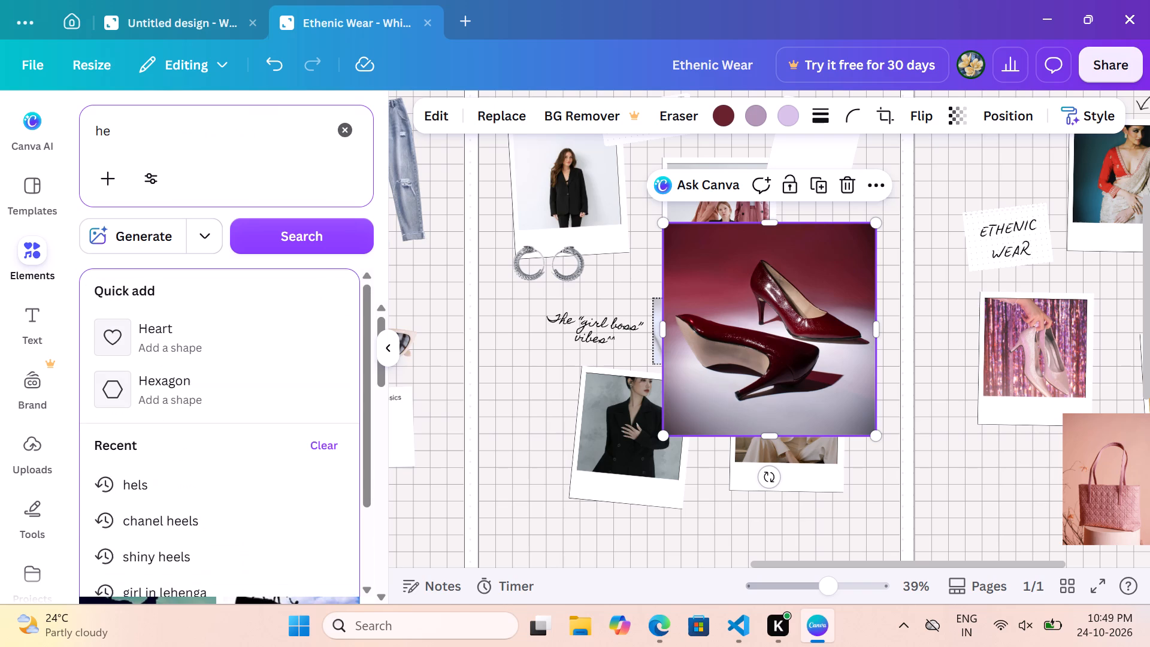
type("ee")
key("BackSpace")
type("ls")
key("Return")
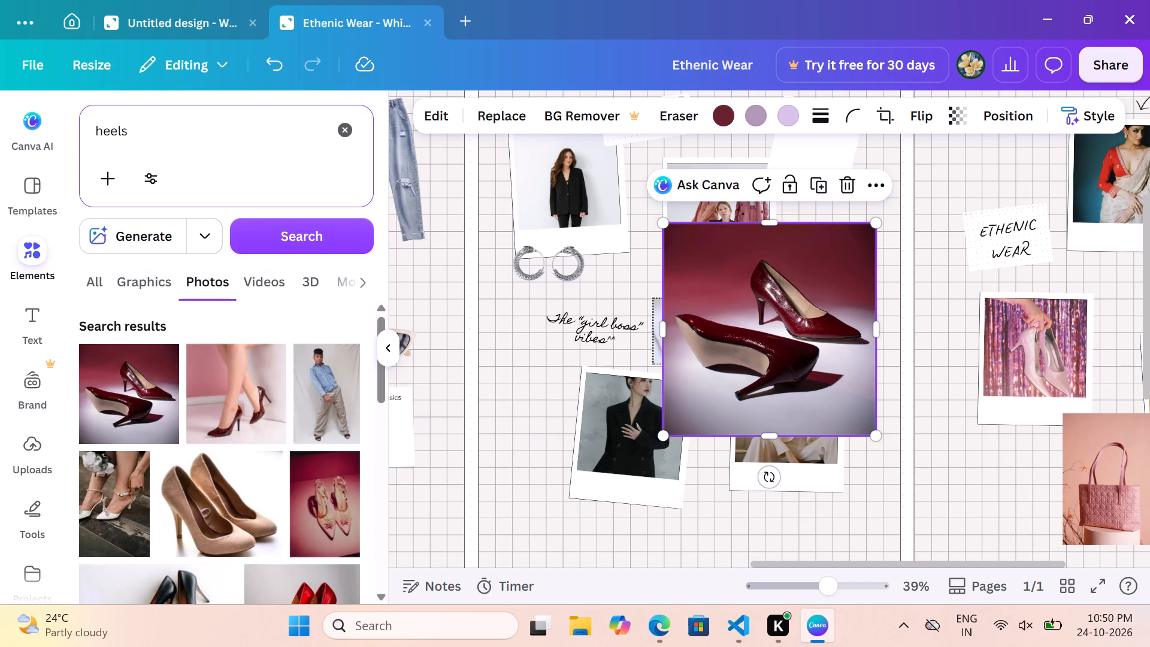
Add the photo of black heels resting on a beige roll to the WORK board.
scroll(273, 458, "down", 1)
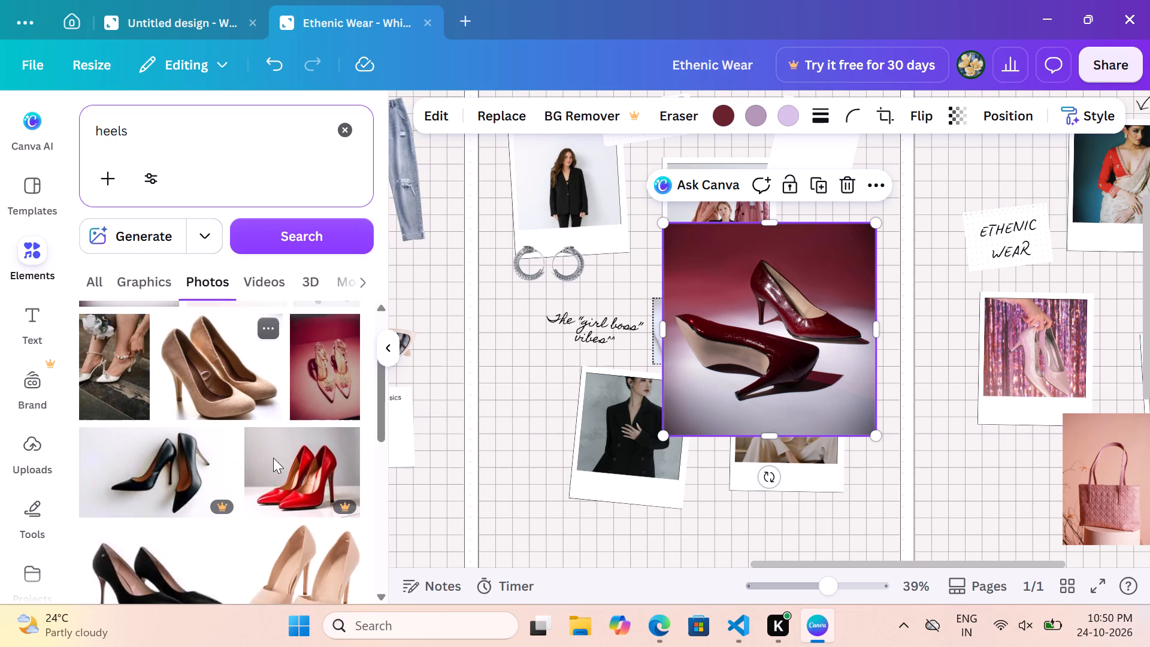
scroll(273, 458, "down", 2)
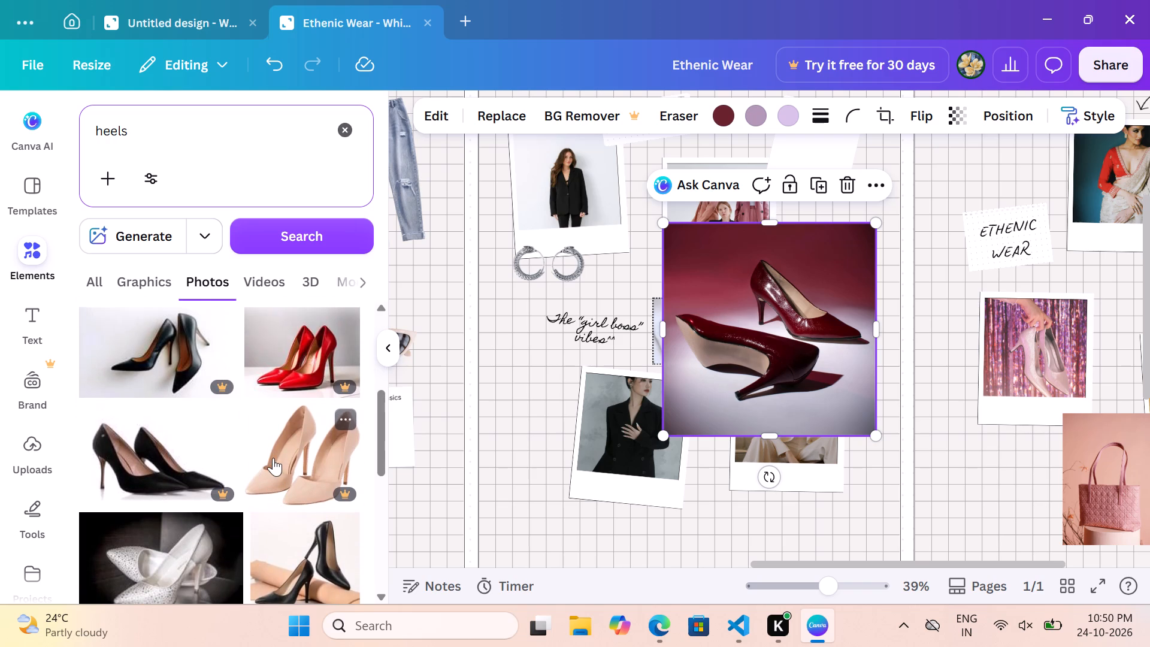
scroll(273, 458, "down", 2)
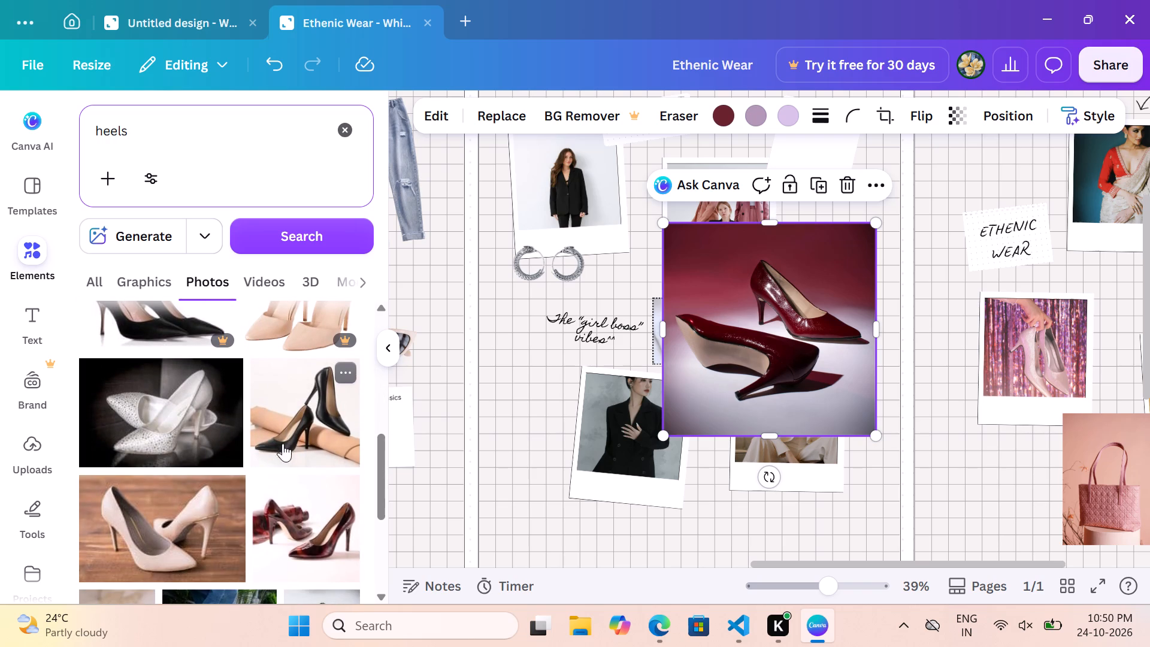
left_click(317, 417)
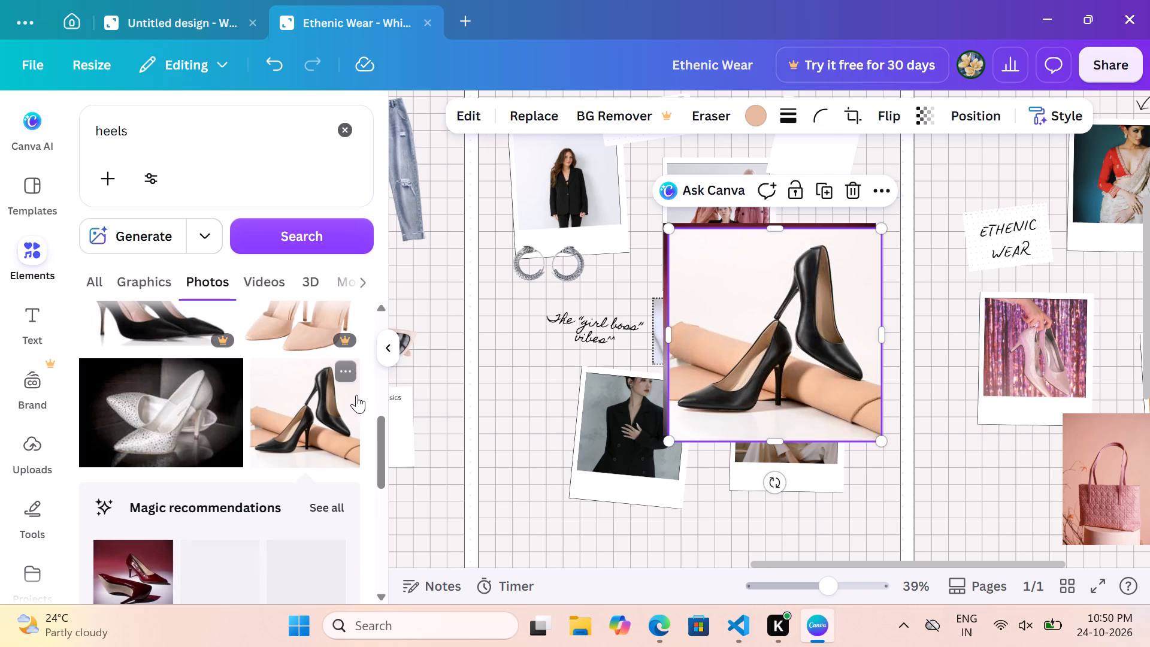
Add the photo of beige heels on a wooden surface and move it off the other heel photos, beside the black-suit polaroid.
scroll(254, 406, "down", 2)
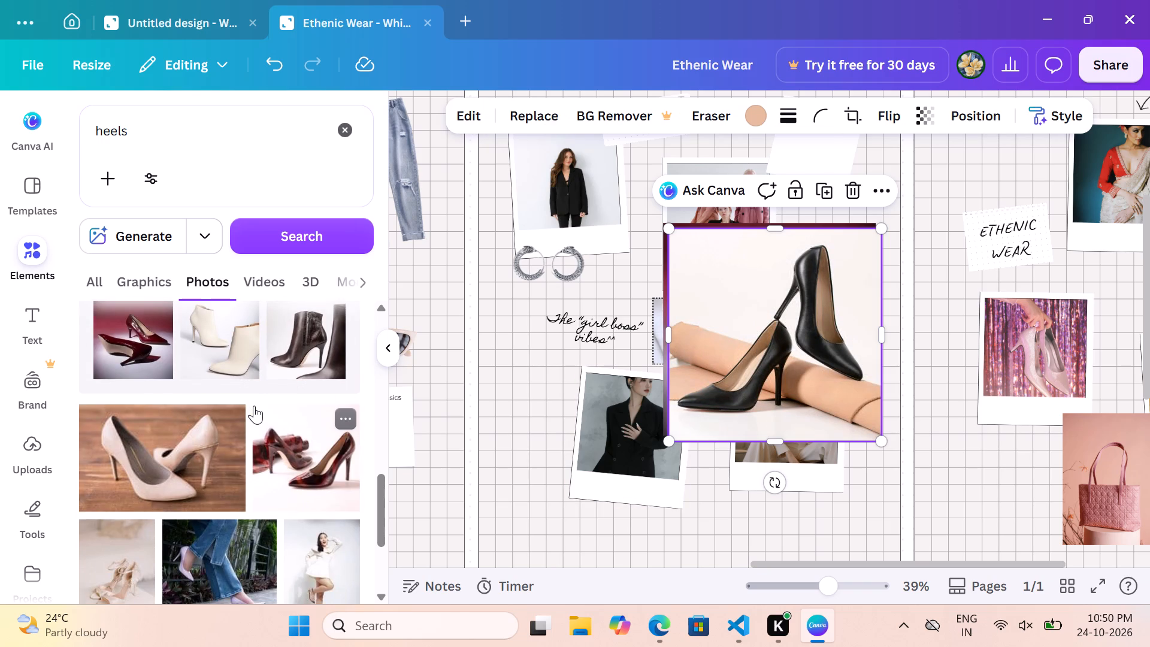
left_click(191, 449)
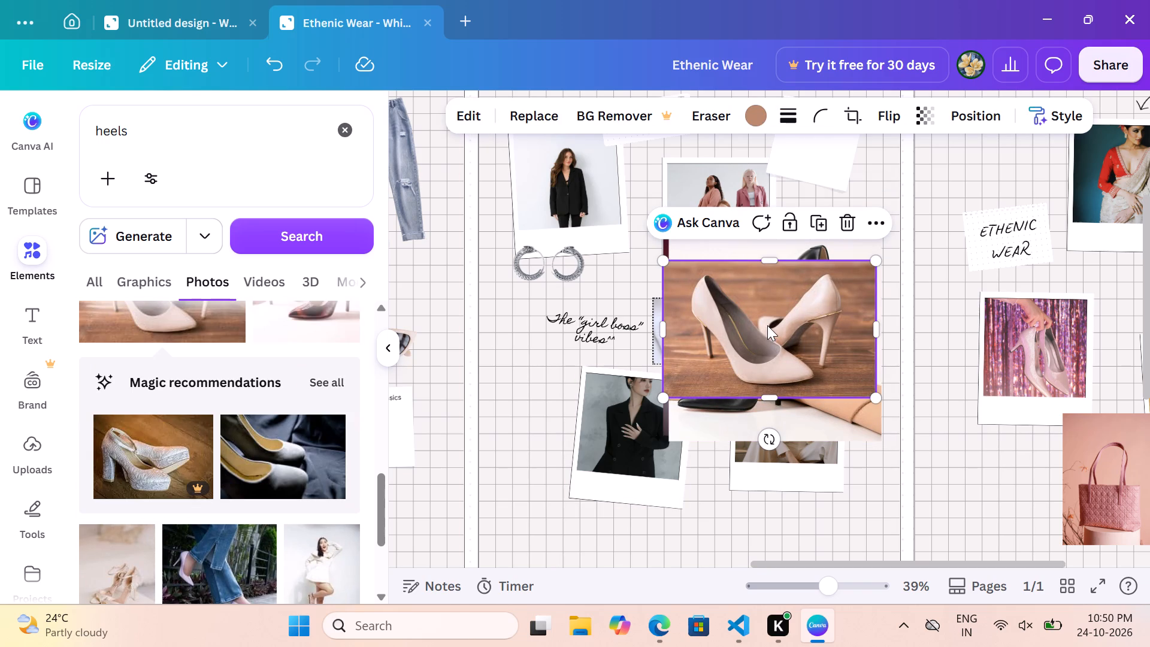
left_click_drag(777, 340, 526, 412)
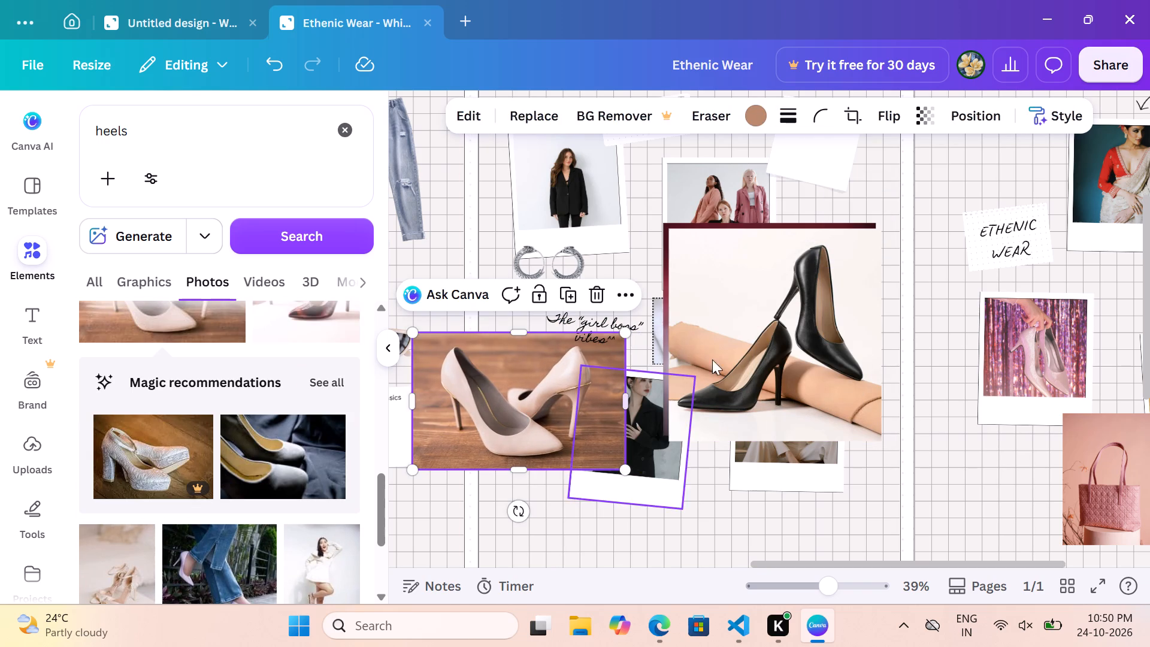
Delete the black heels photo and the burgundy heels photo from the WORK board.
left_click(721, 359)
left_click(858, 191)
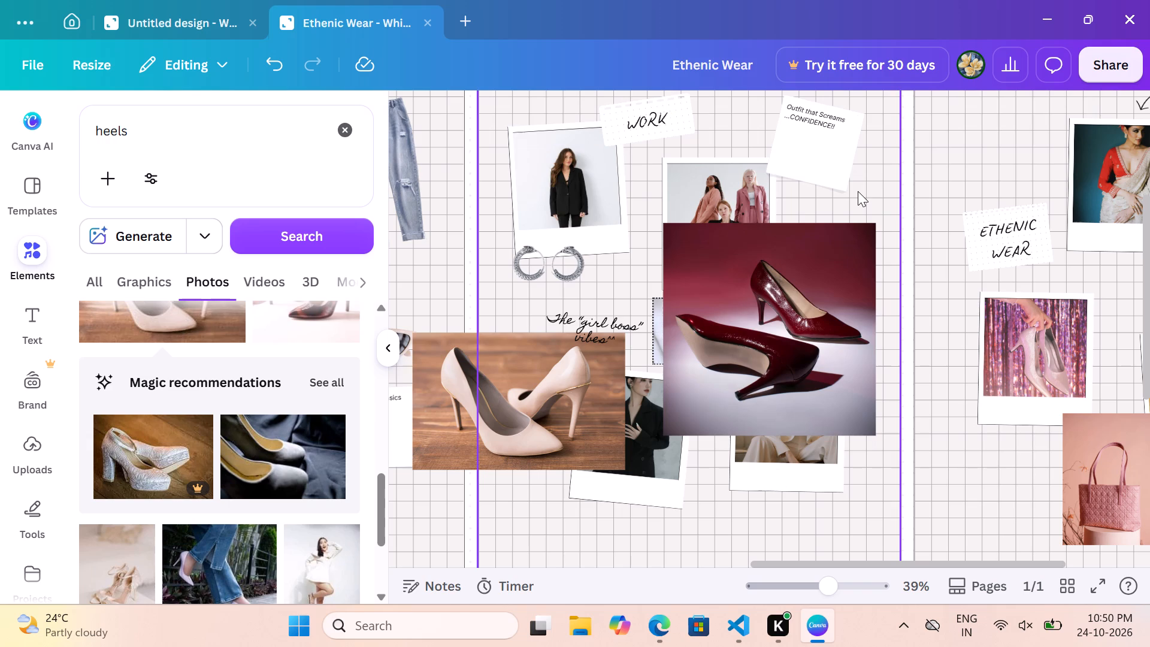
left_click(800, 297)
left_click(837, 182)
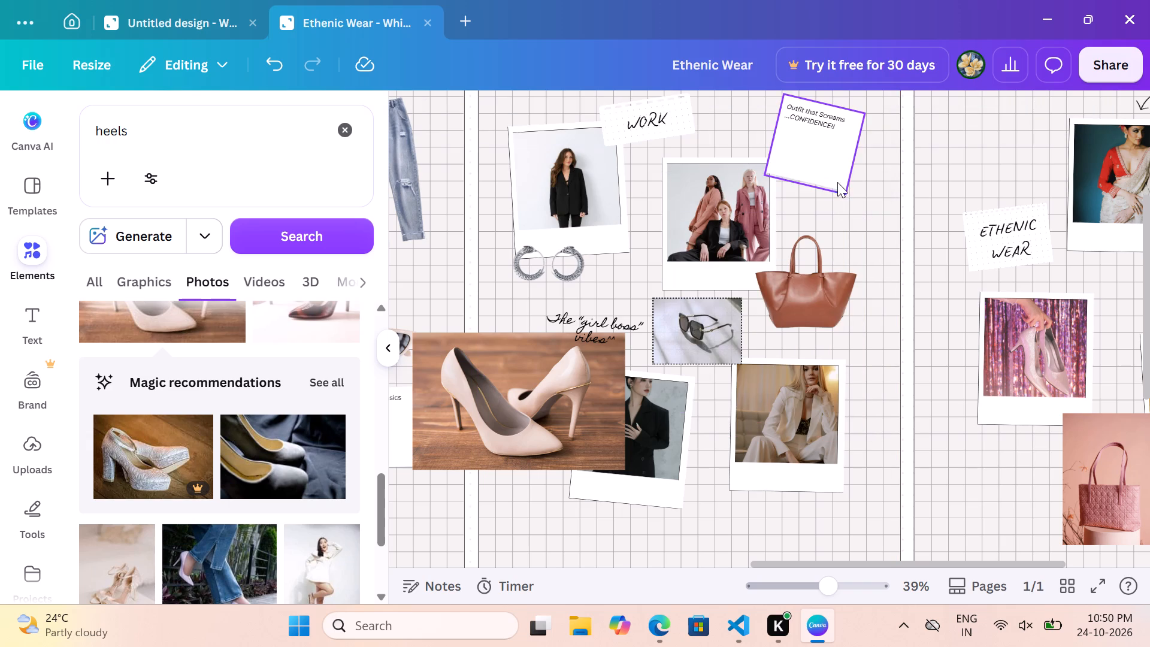
Shrink the beige heels photo and place it below the black-suit and white-suit polaroids near the WORK board's lower edge.
left_click(425, 454)
left_click_drag(416, 473, 478, 436)
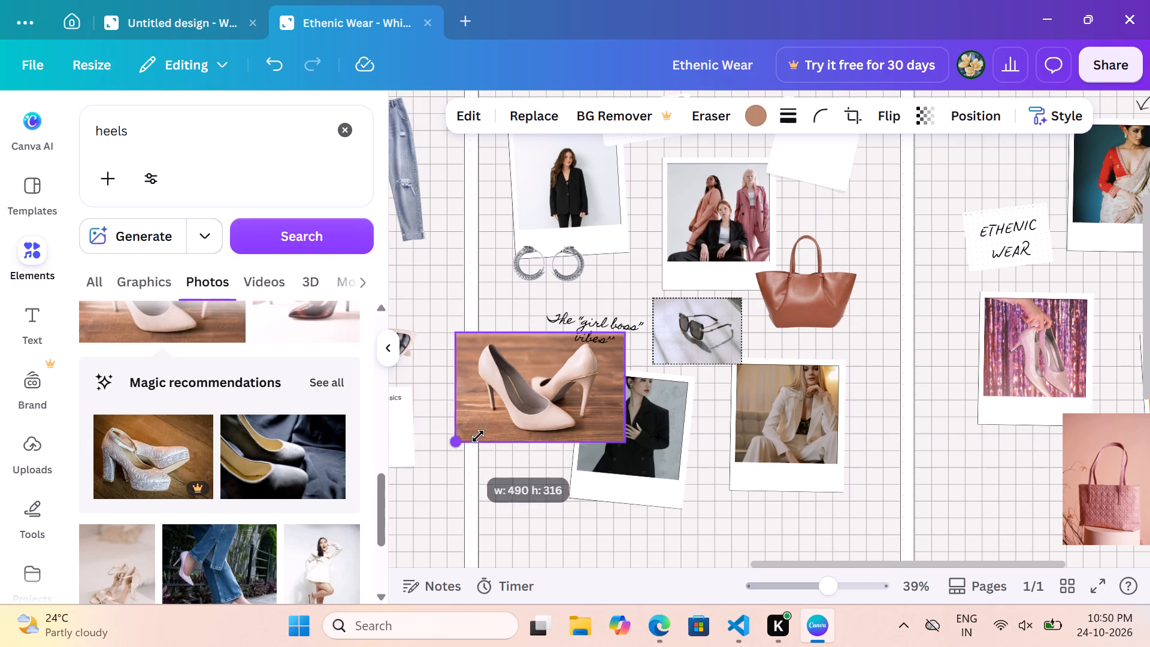
left_click_drag(478, 436, 506, 429)
left_click_drag(539, 393, 661, 563)
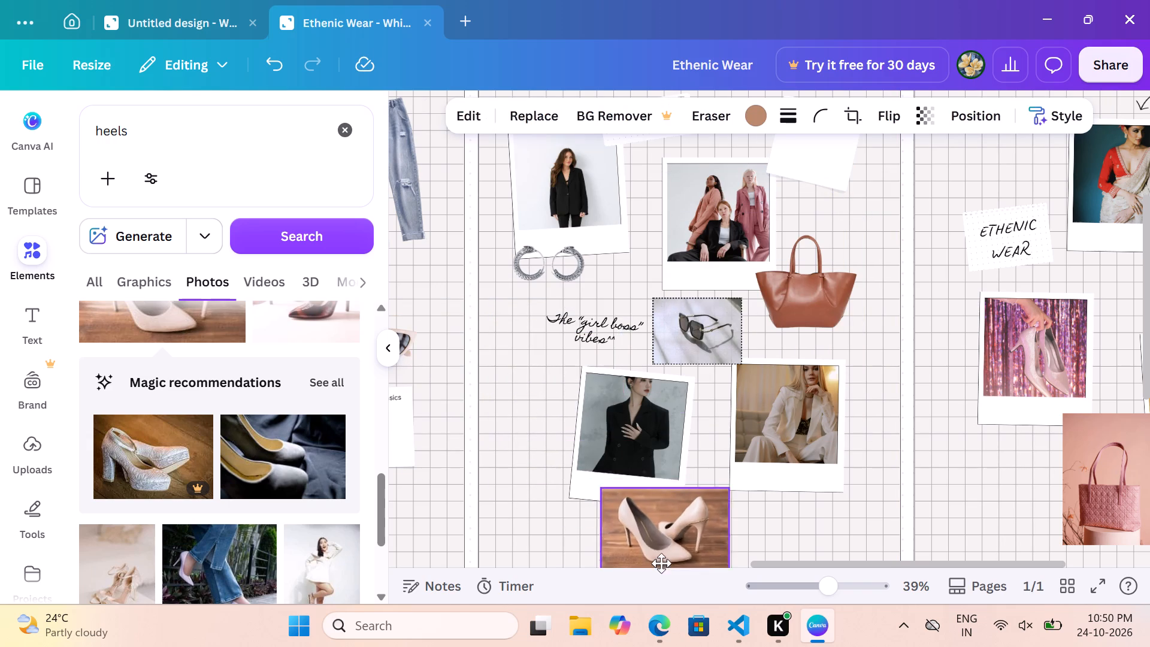
left_click_drag(661, 563, 685, 359)
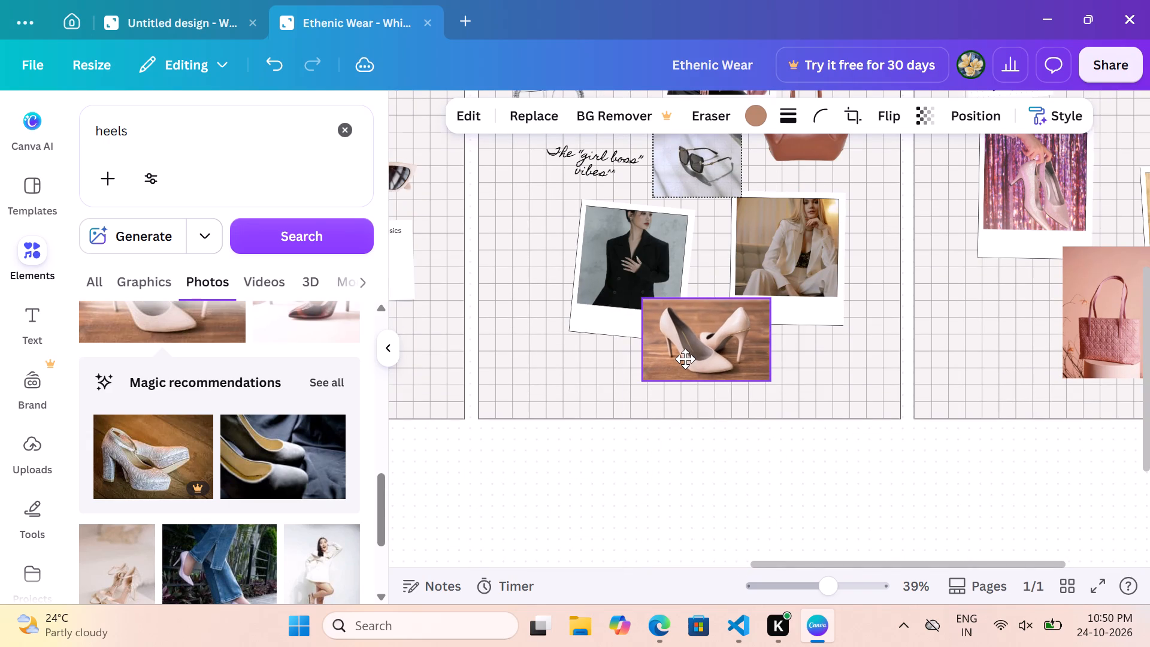
left_click_drag(685, 359, 692, 374)
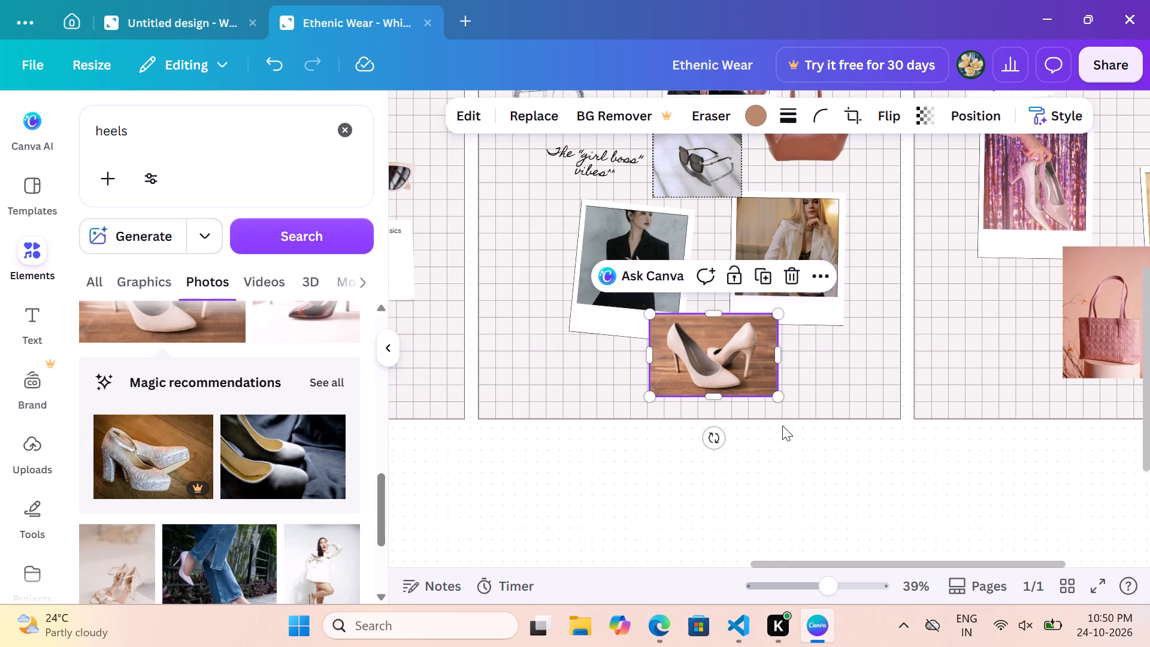
left_click(814, 395)
scroll(795, 483, "up", 3)
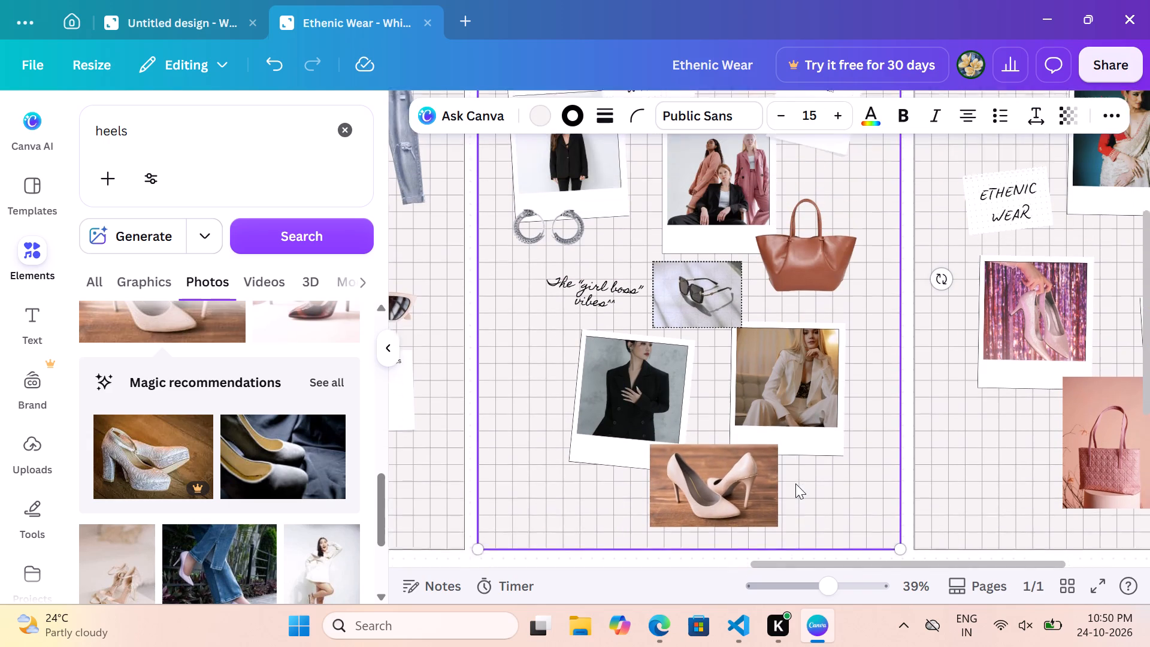